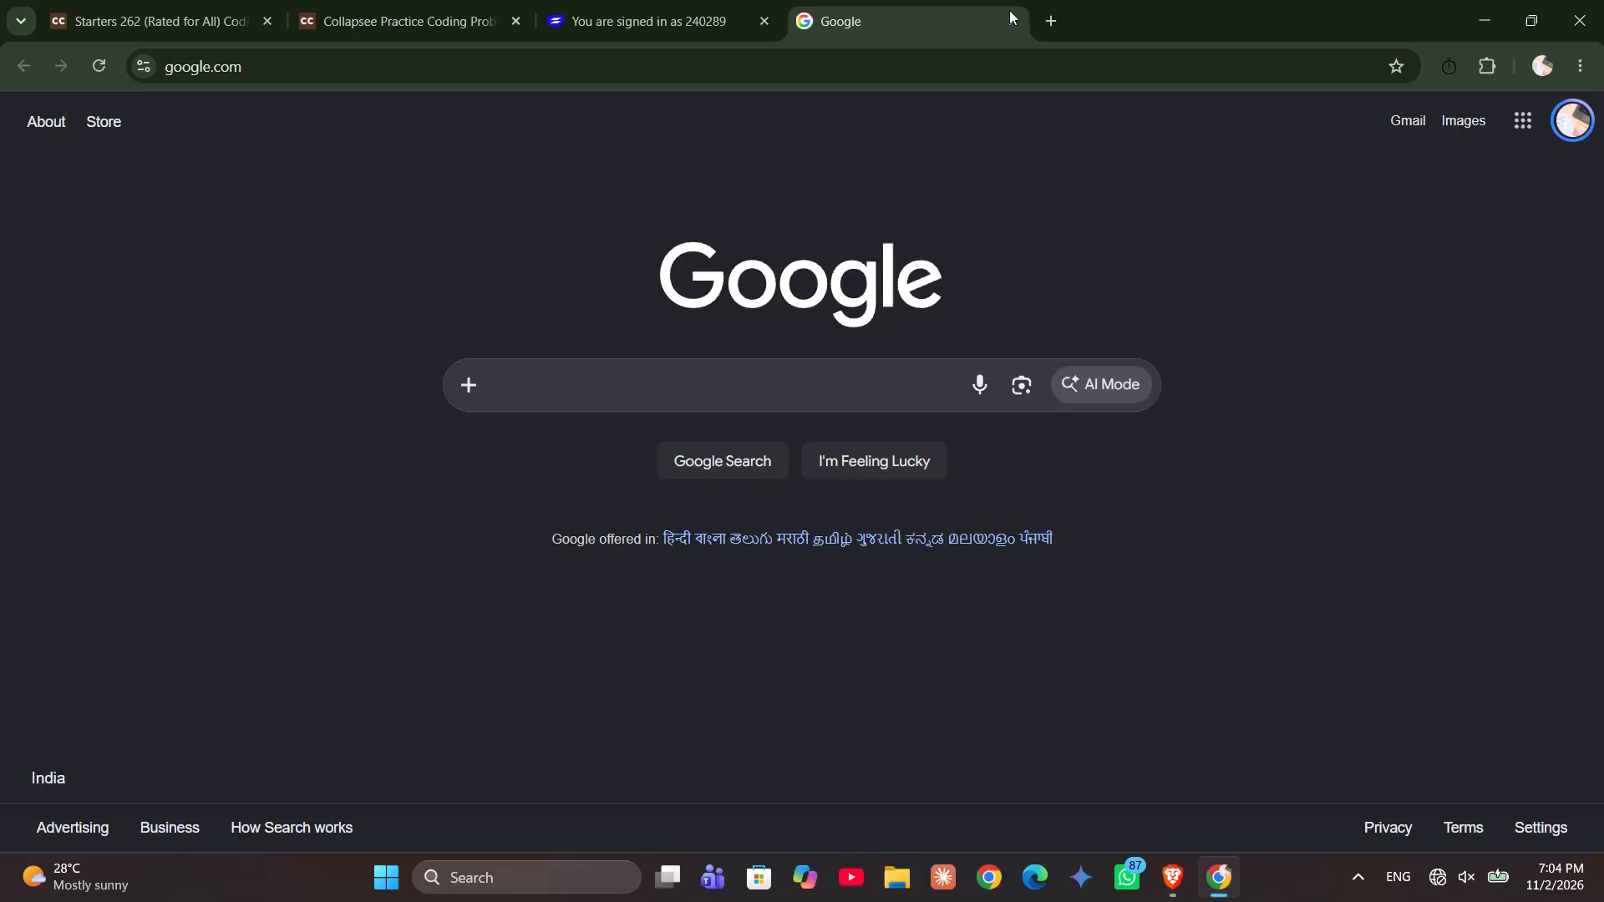
# Close the blank Google search page, leaving the network sign-in page open.
pyautogui.click(1010, 15)
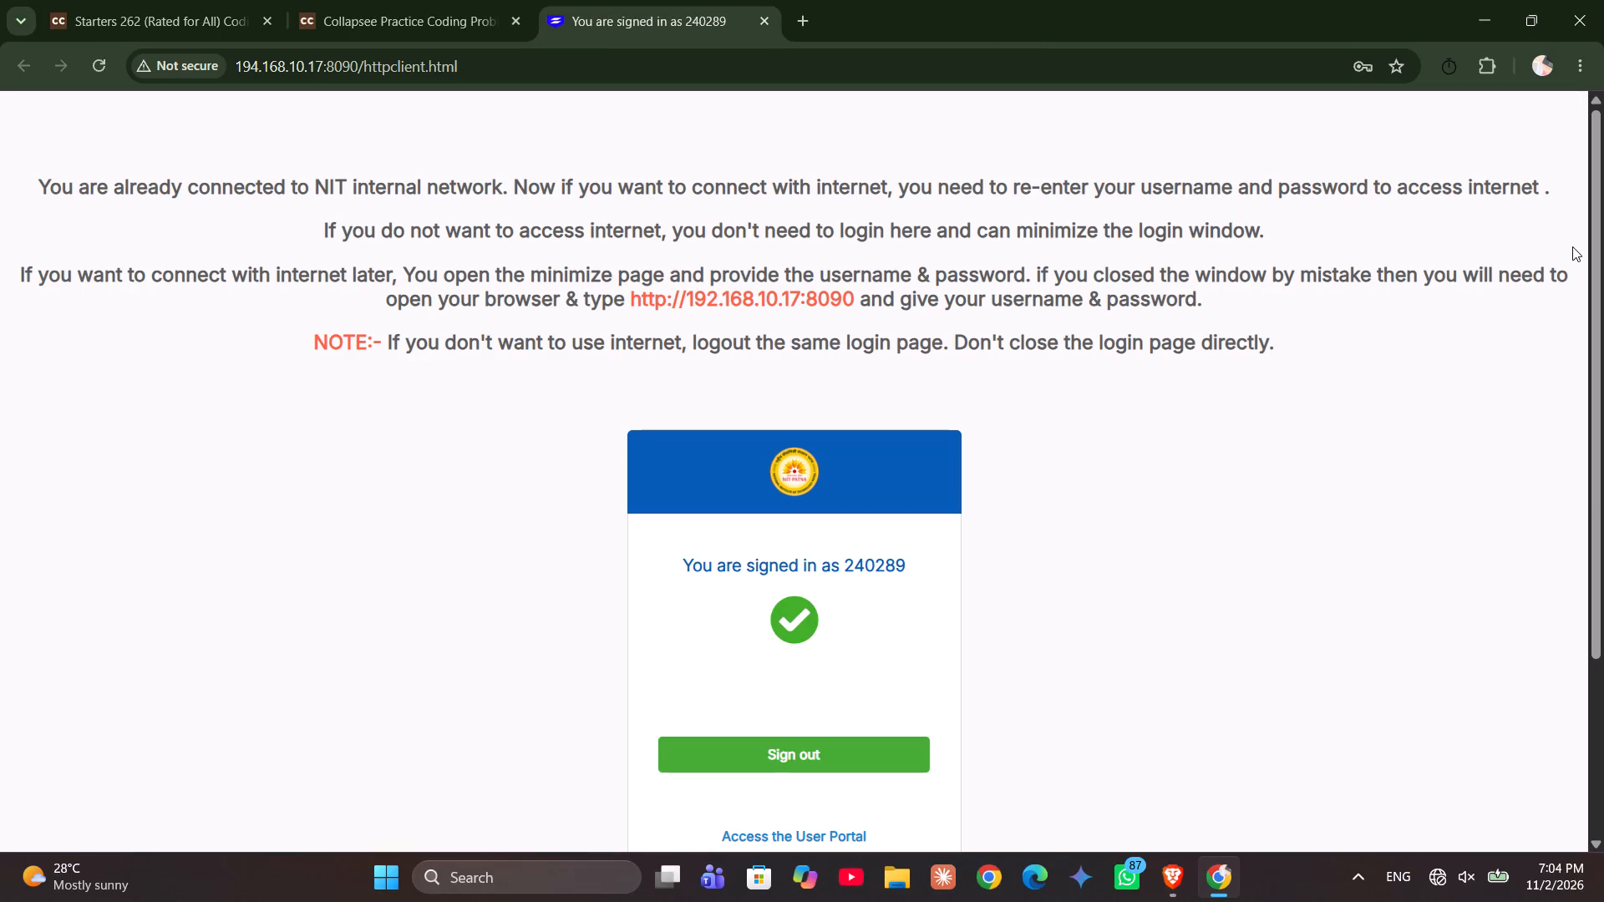
# Check the available Wi-Fi networks in the Windows quick settings, then leave the network list.
pyautogui.hscroll(-10, 1572, 246)
pyautogui.click(1439, 889)
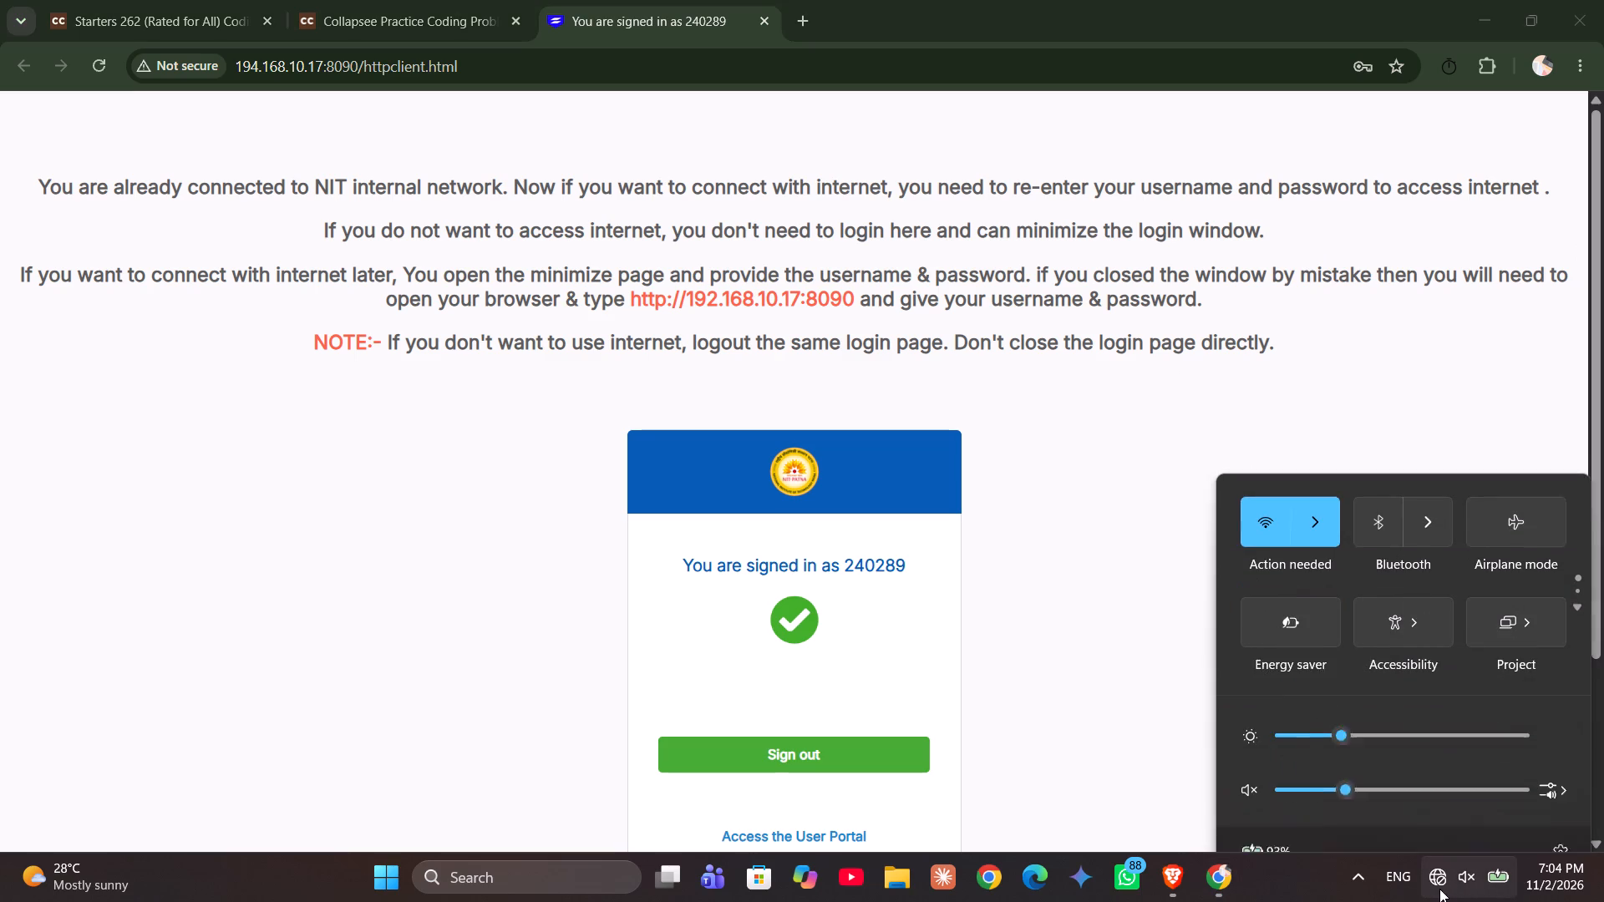
pyautogui.click(1315, 482)
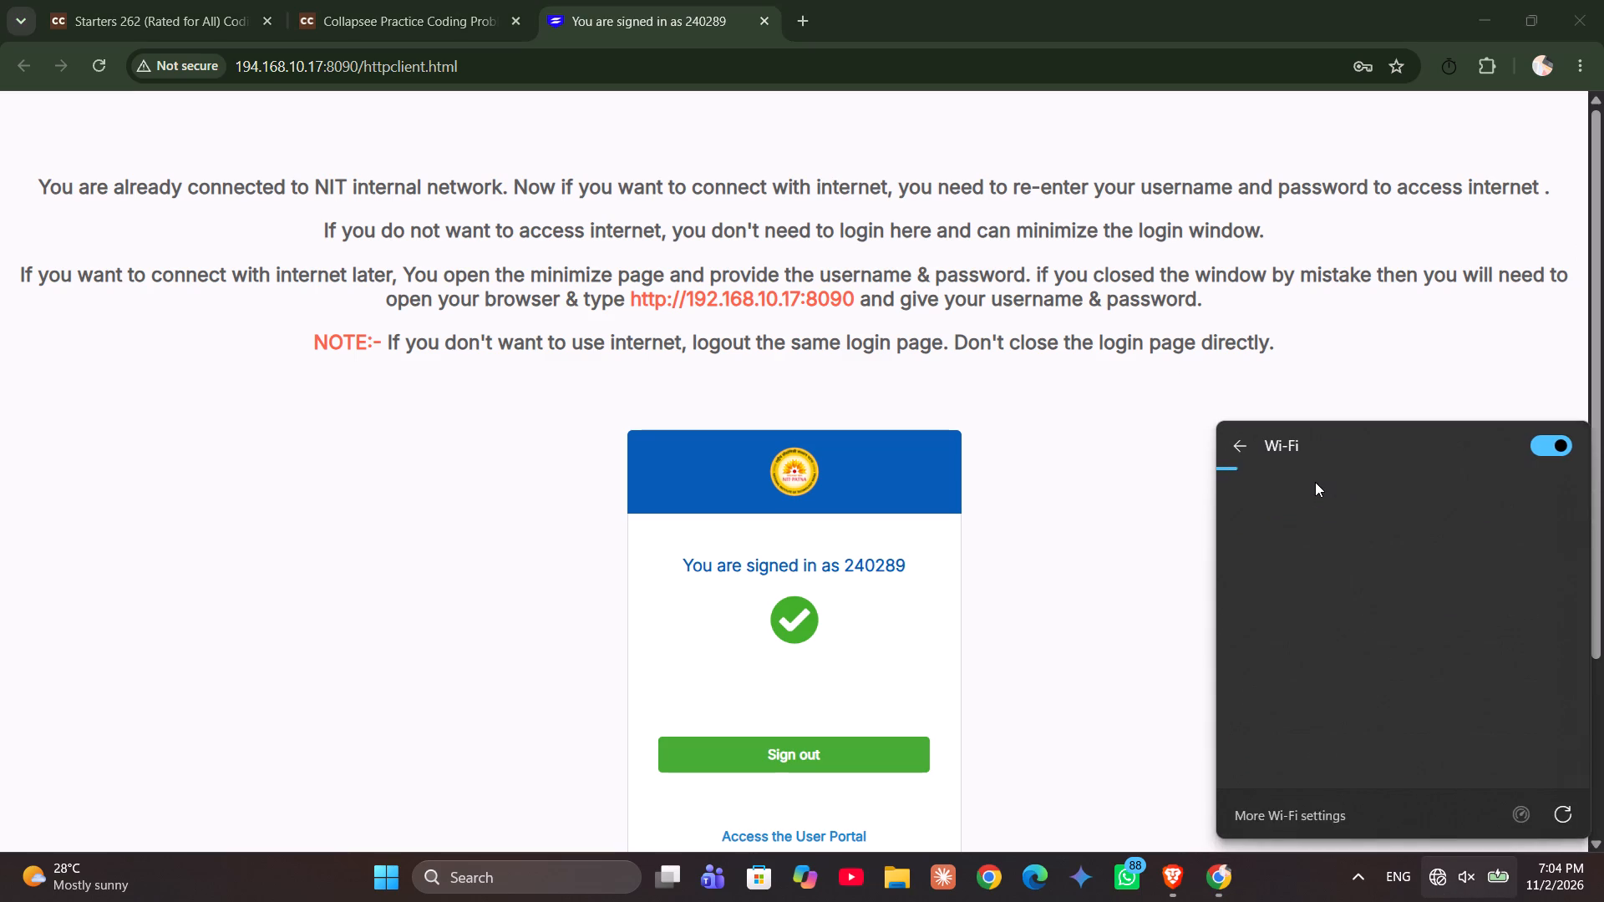
pyautogui.click(1246, 440)
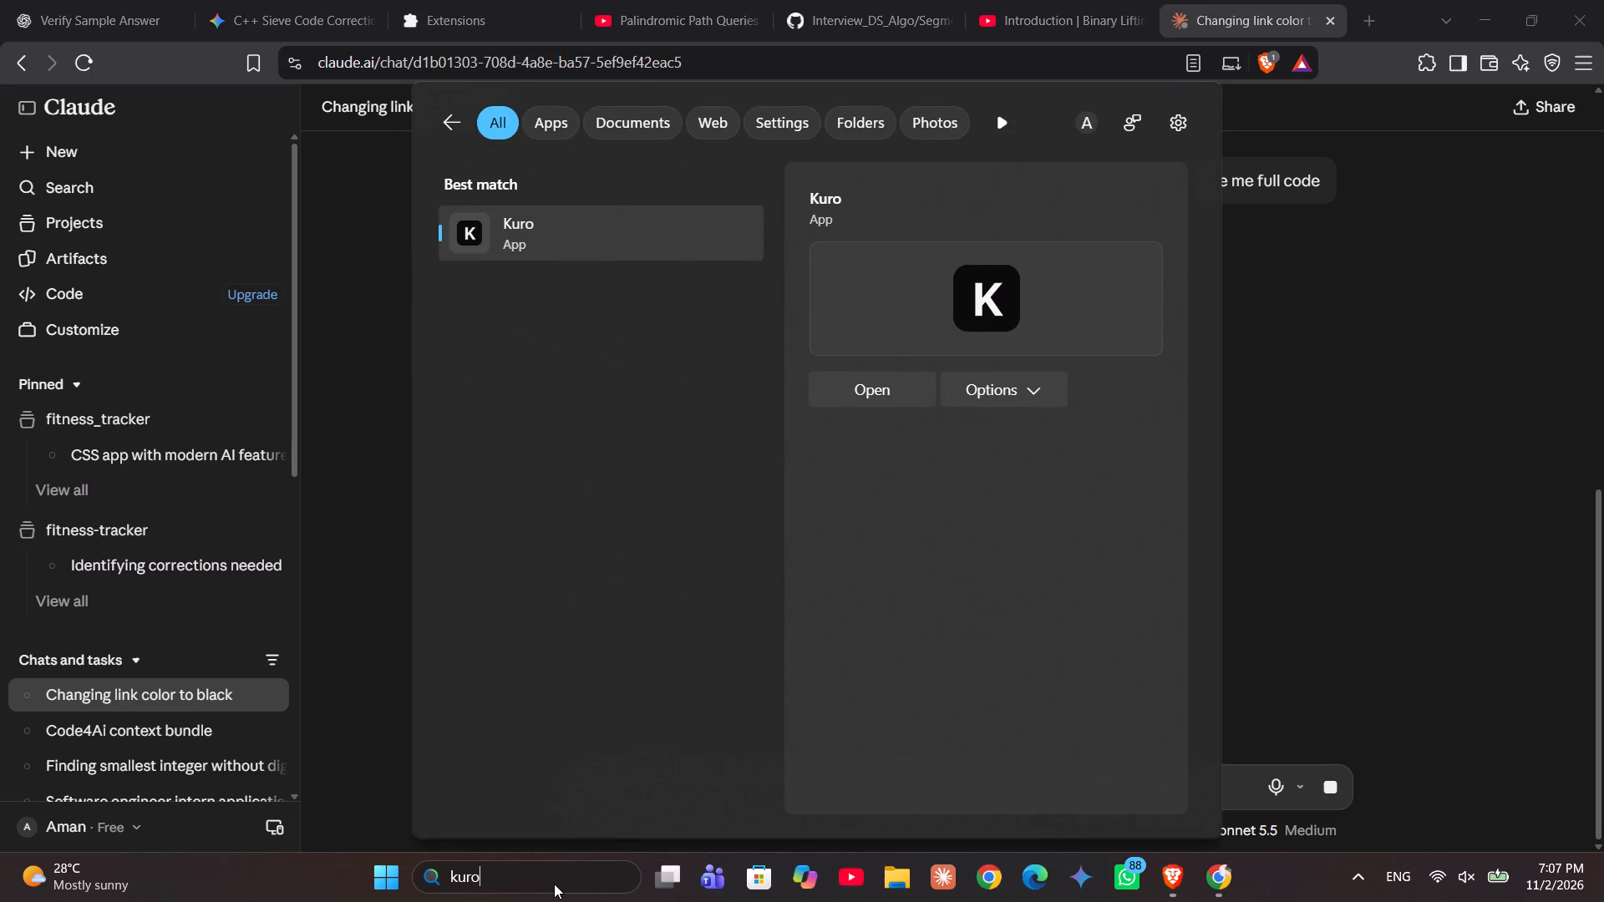
pyautogui.click(528, 239)
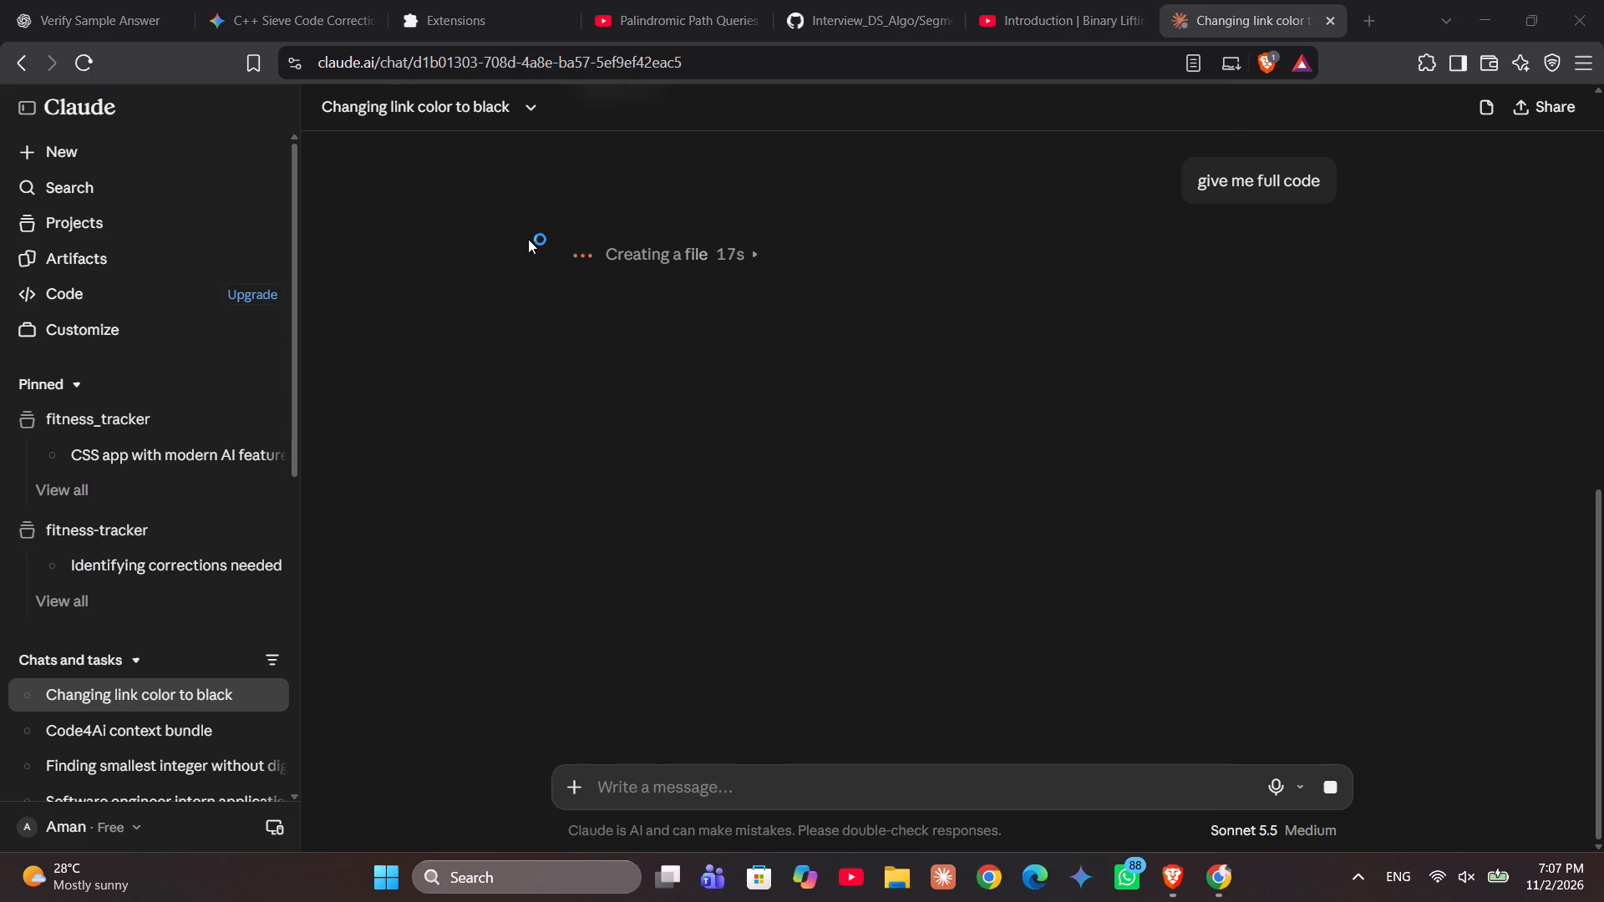
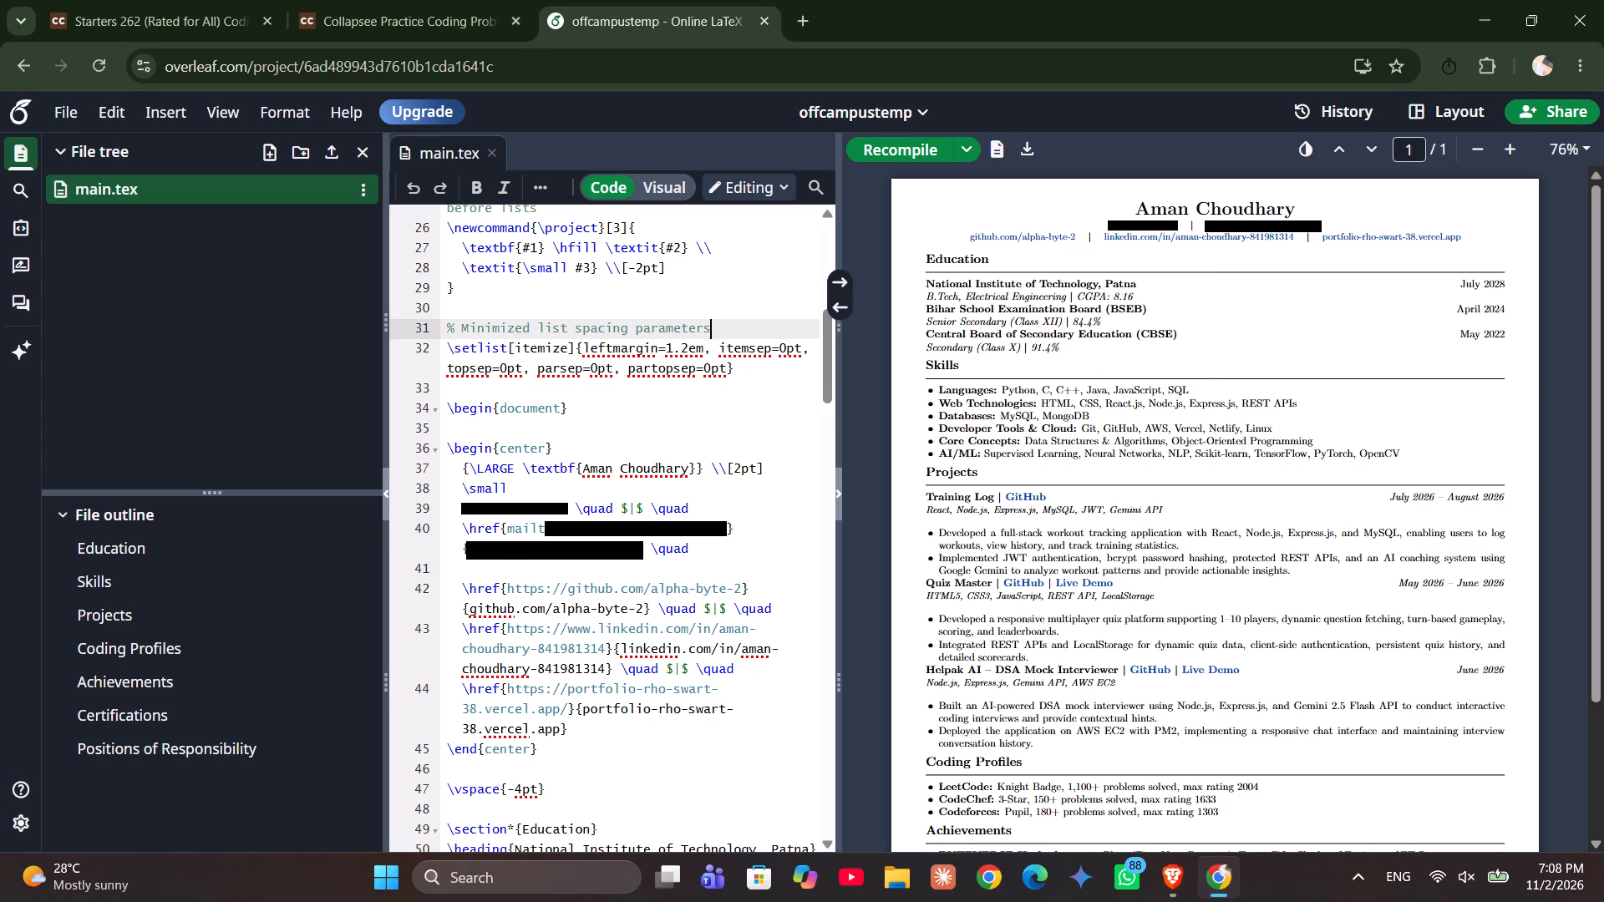
# Replace the entire contents of main.tex in the Overleaf editor with the copied full LaTeX code.
pyautogui.click(778, 489)
pyautogui.hotkey('ctrl', 'a')
pyautogui.hotkey('ctrl', 'v')
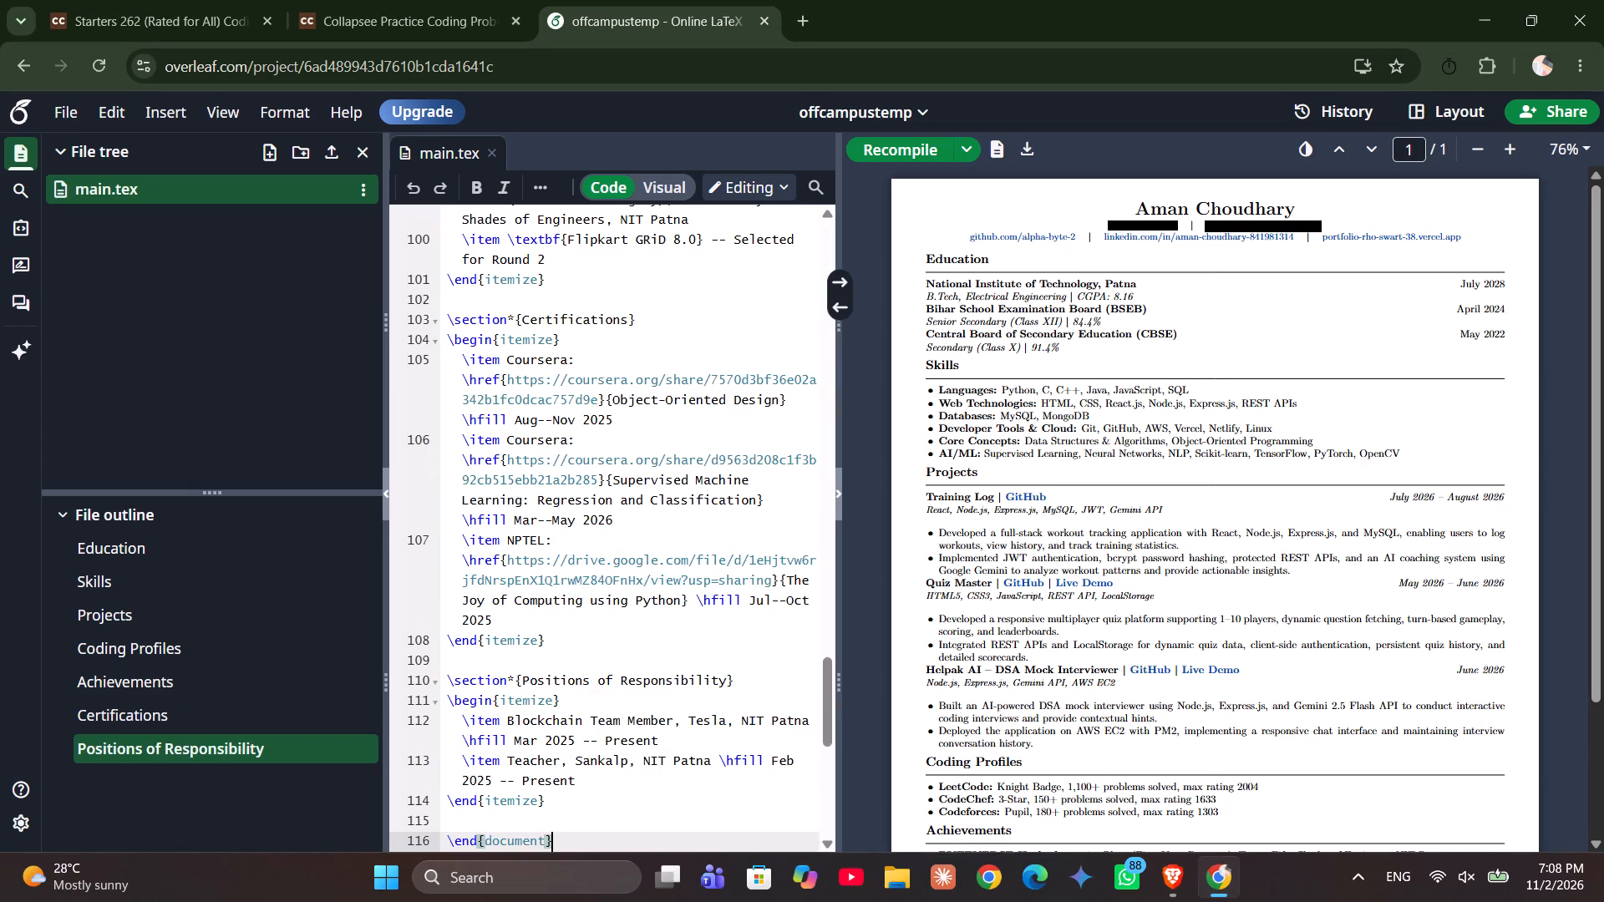
# Recompile the offcampustemp resume so the PDF preview uses the replaced main.tex code.
pyautogui.click(890, 144)
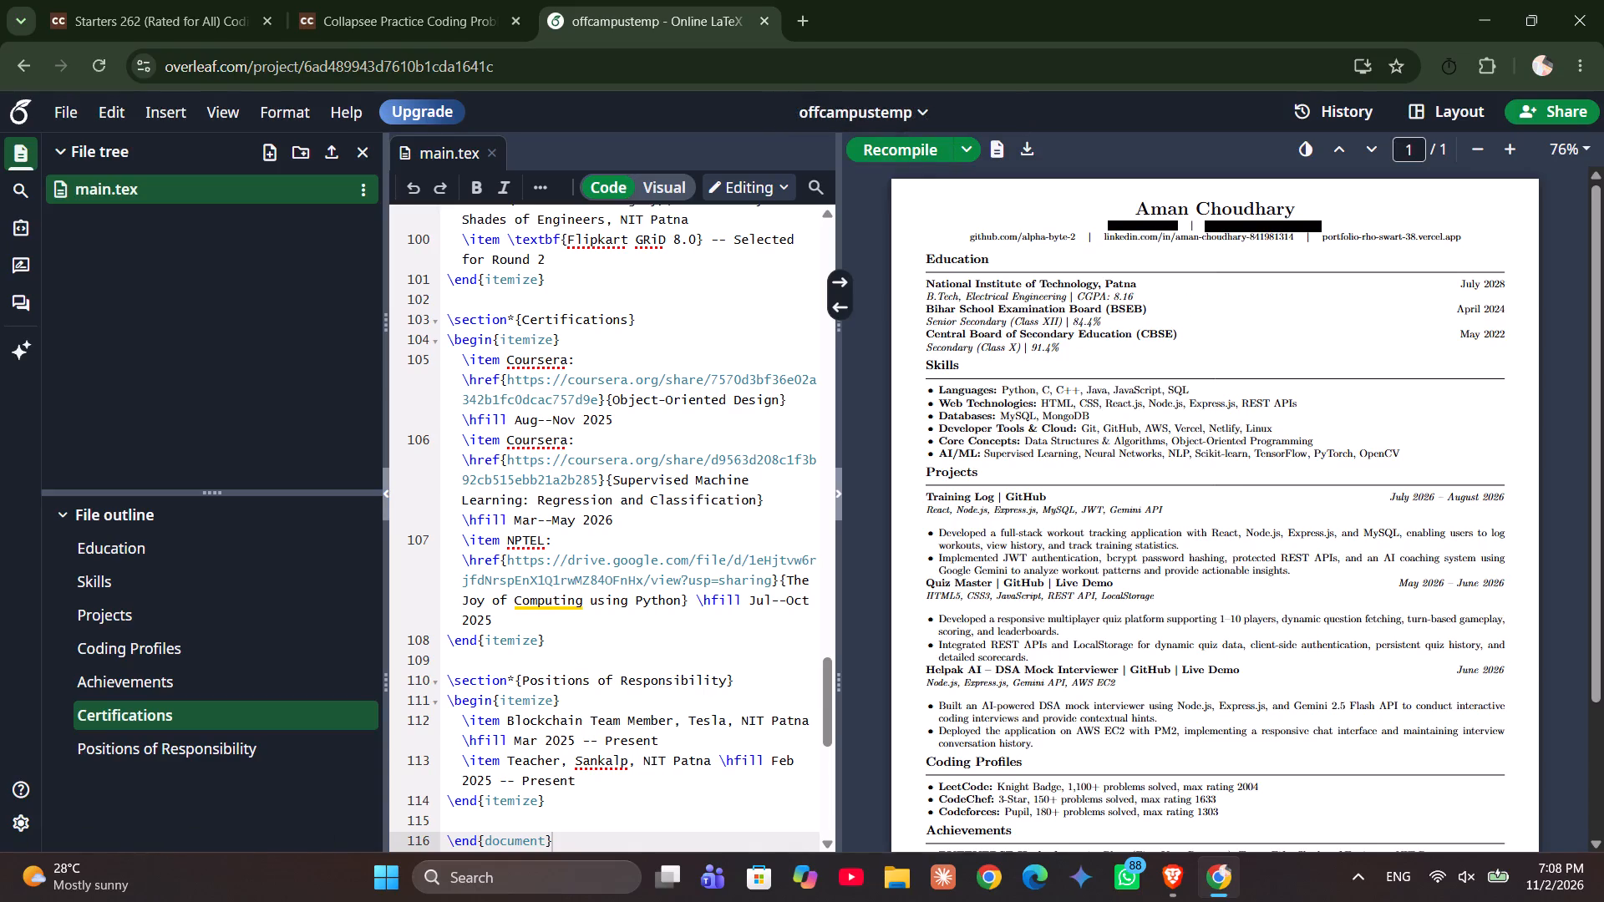
# Test the email link in the resume preview, check the signed-in browser profile, and close the page the link opened.
pyautogui.click(1231, 230)
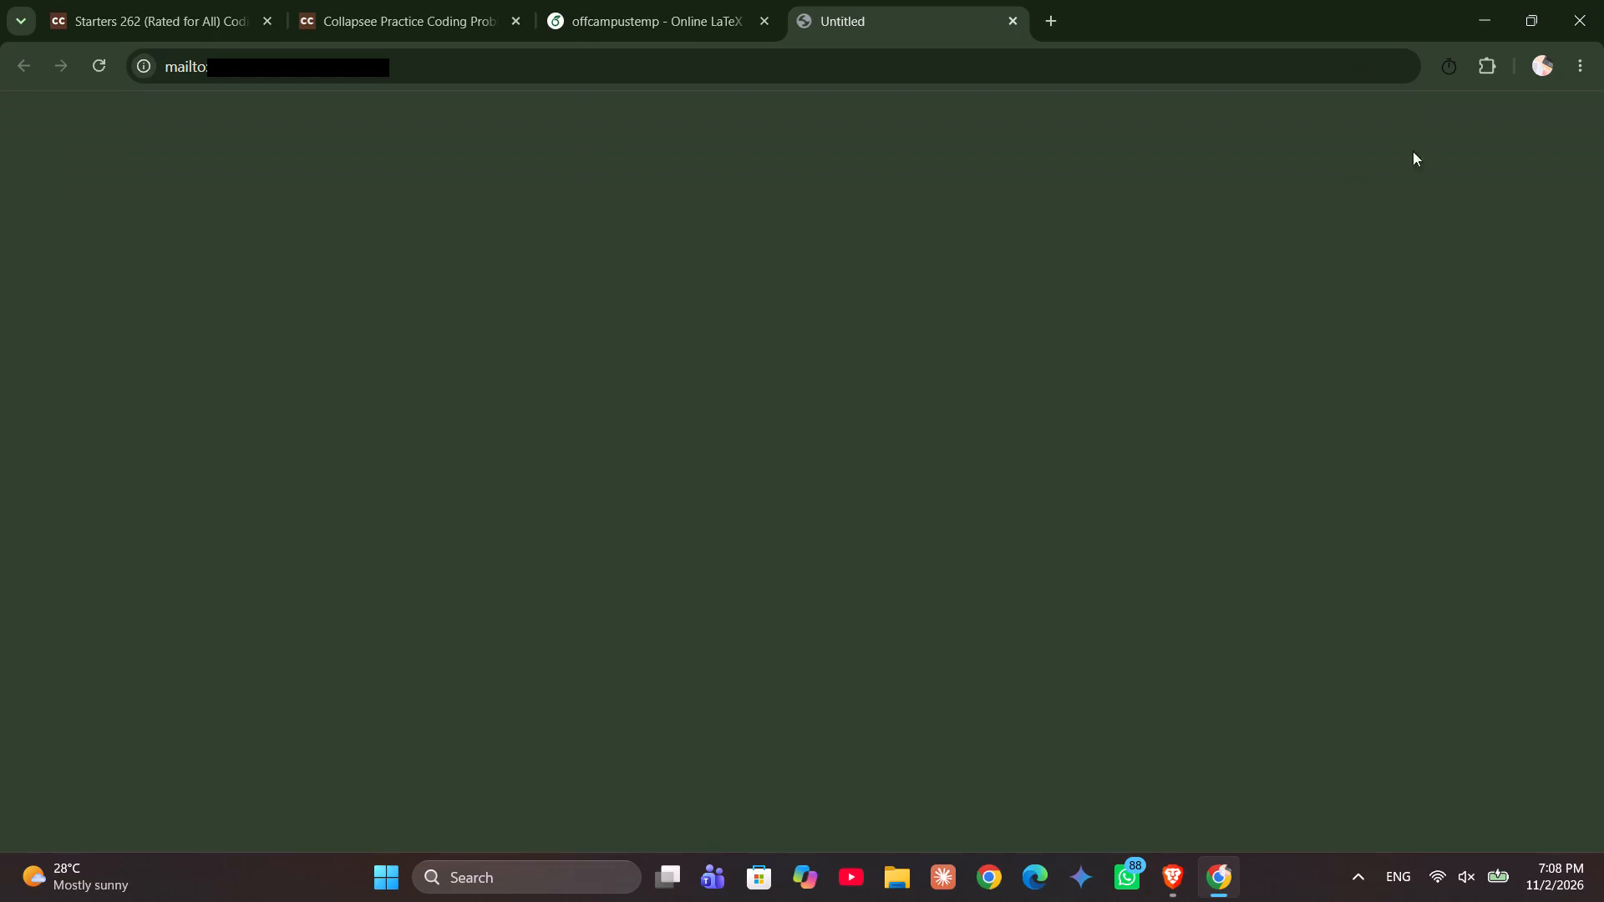
pyautogui.click(1535, 62)
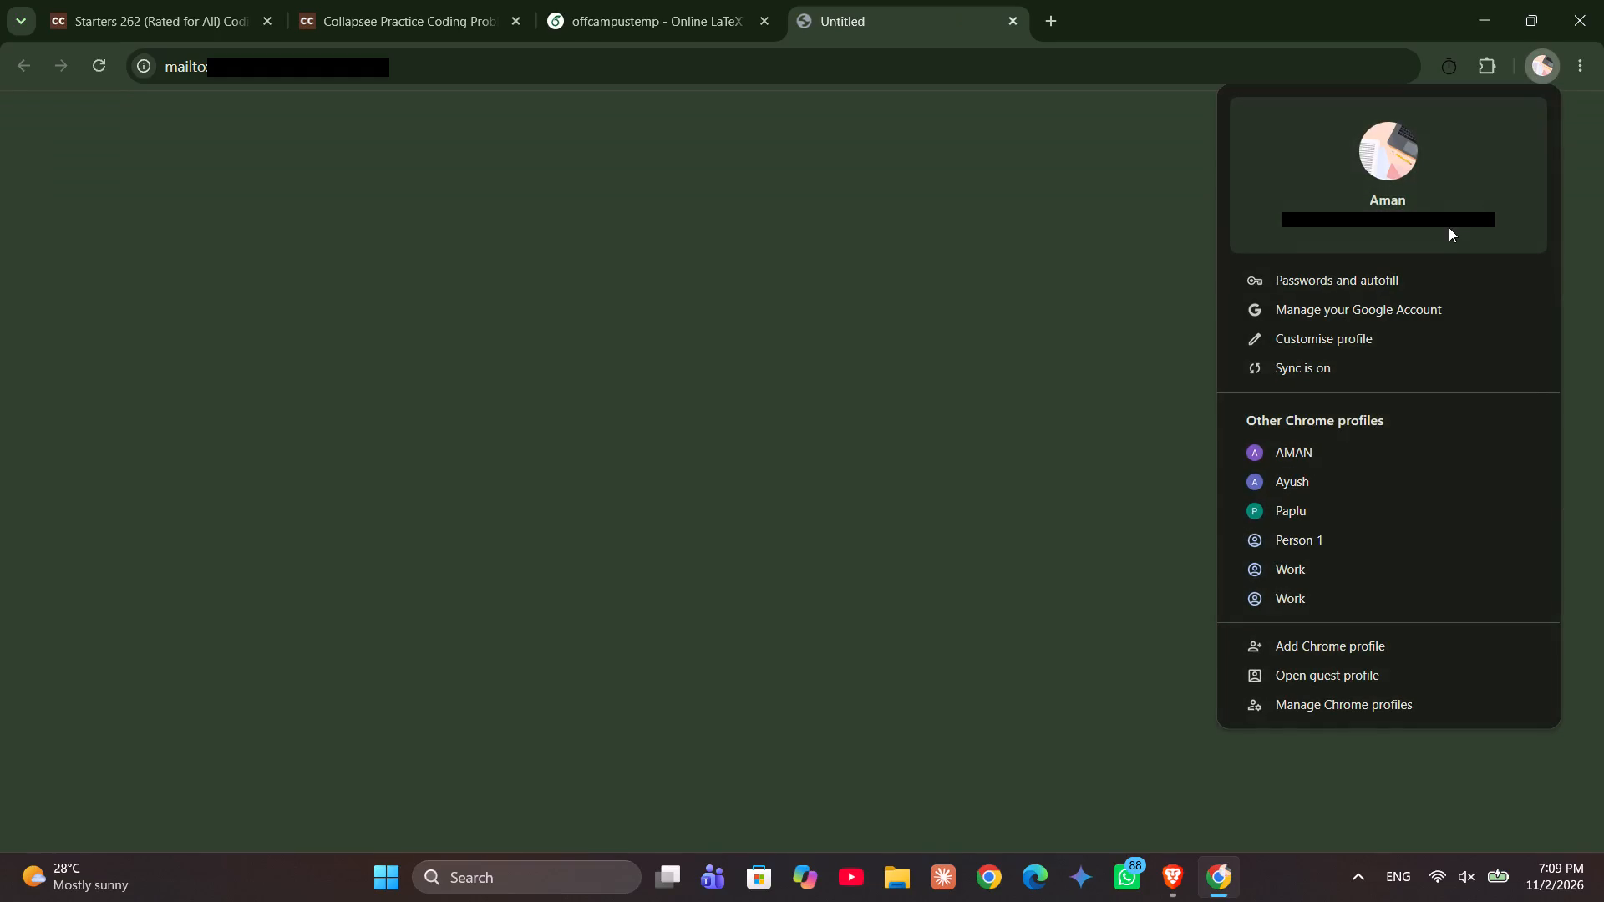
pyautogui.click(1115, 141)
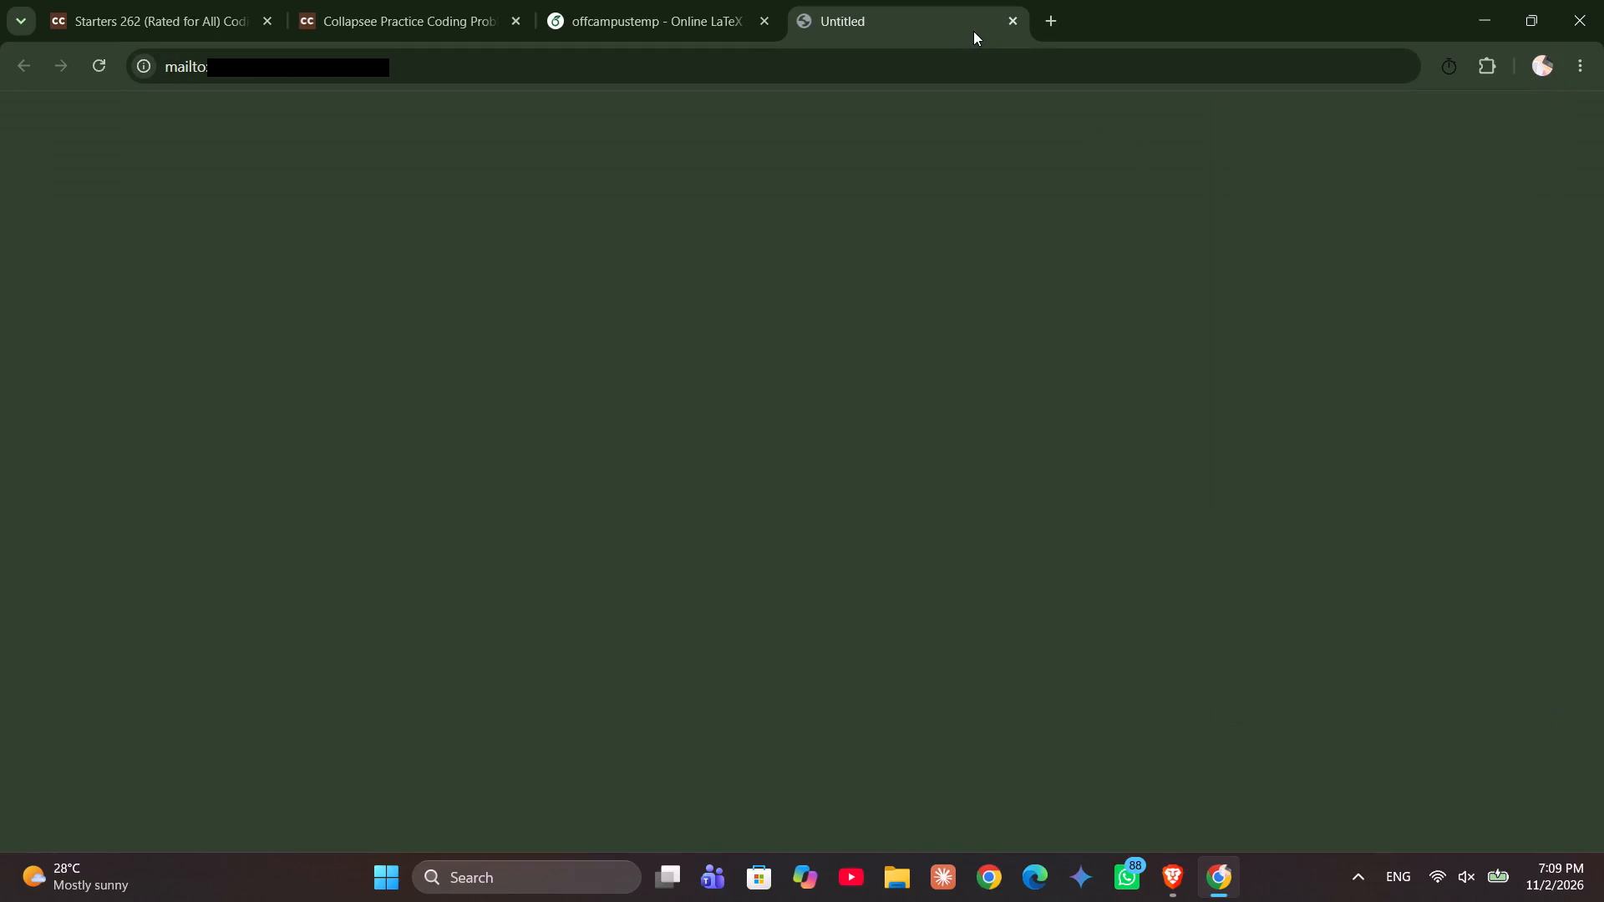
pyautogui.click(1011, 18)
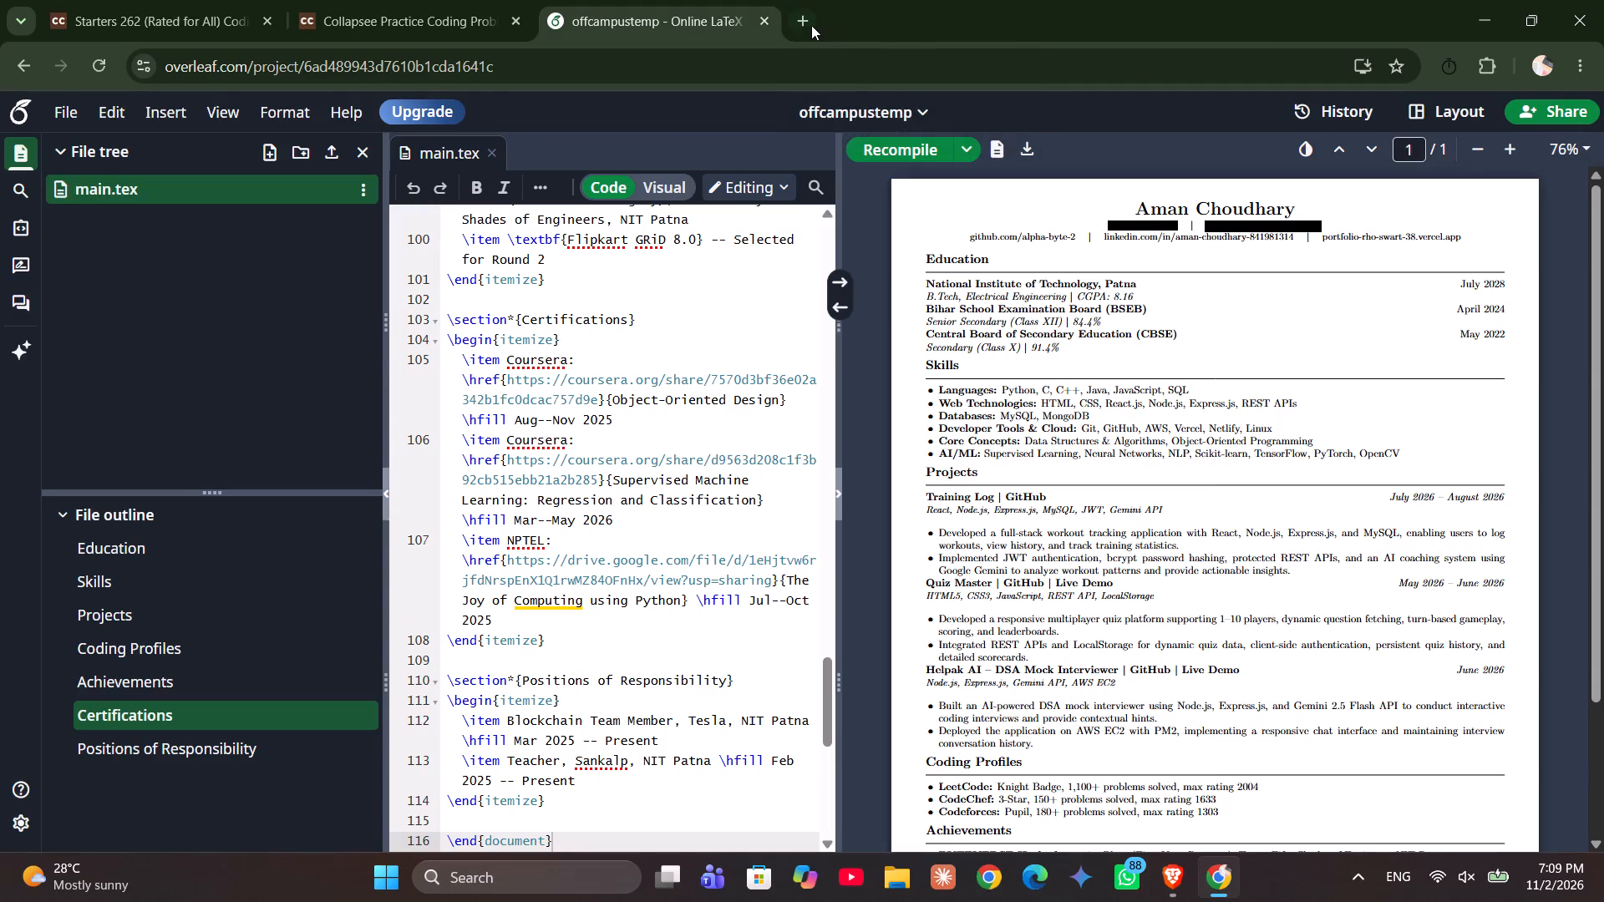
# Open a new browser tab alongside the Overleaf project.
pyautogui.click(804, 23)
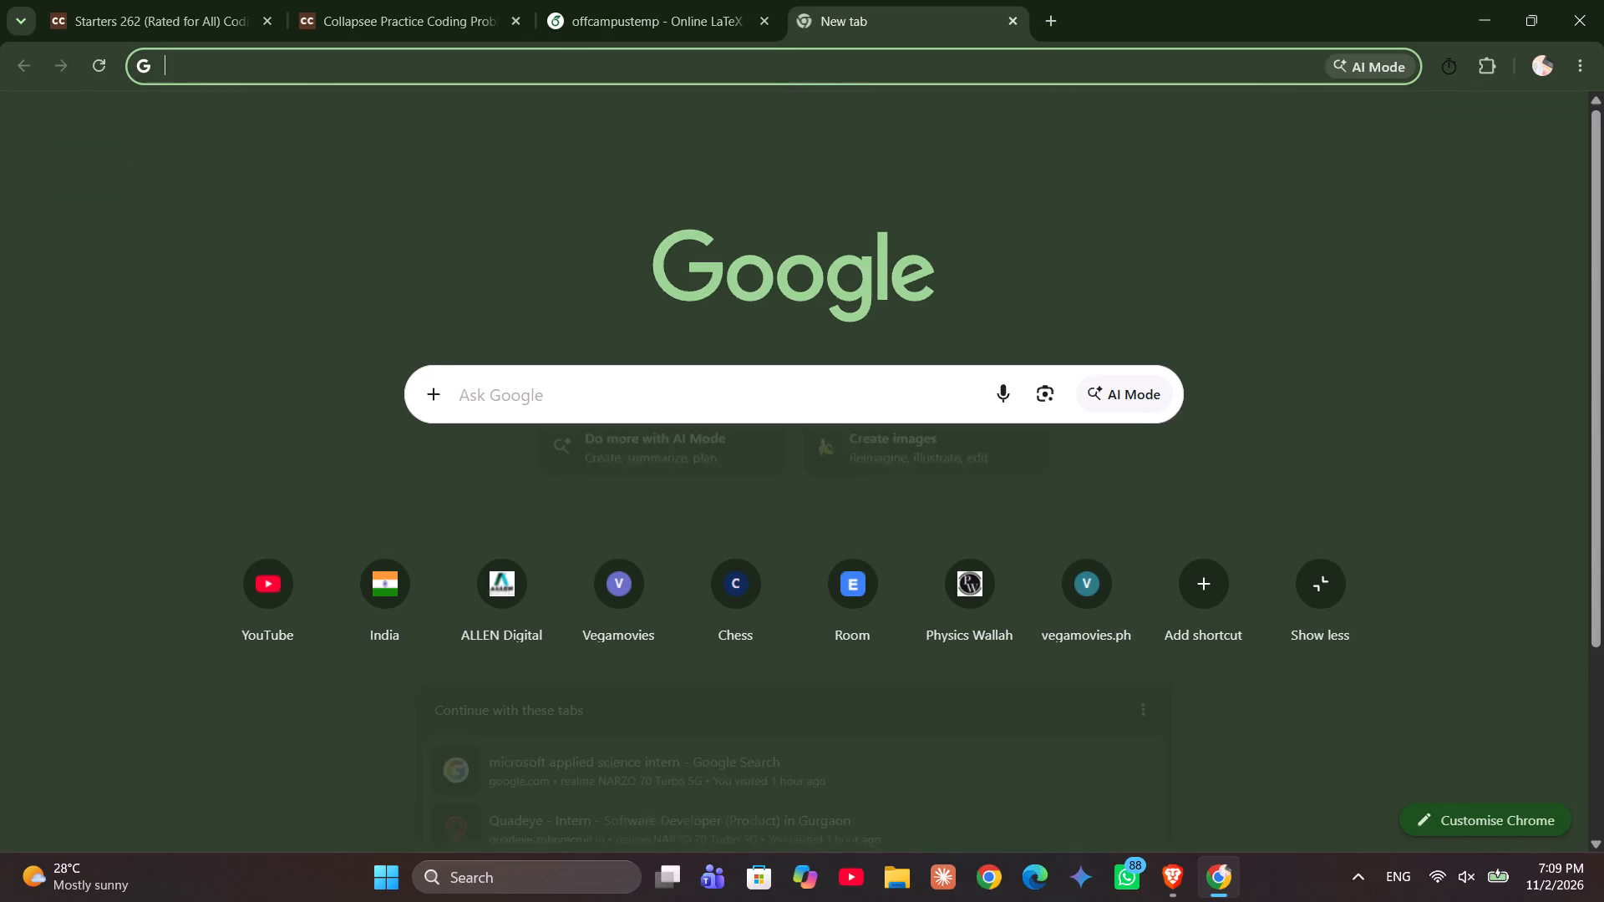
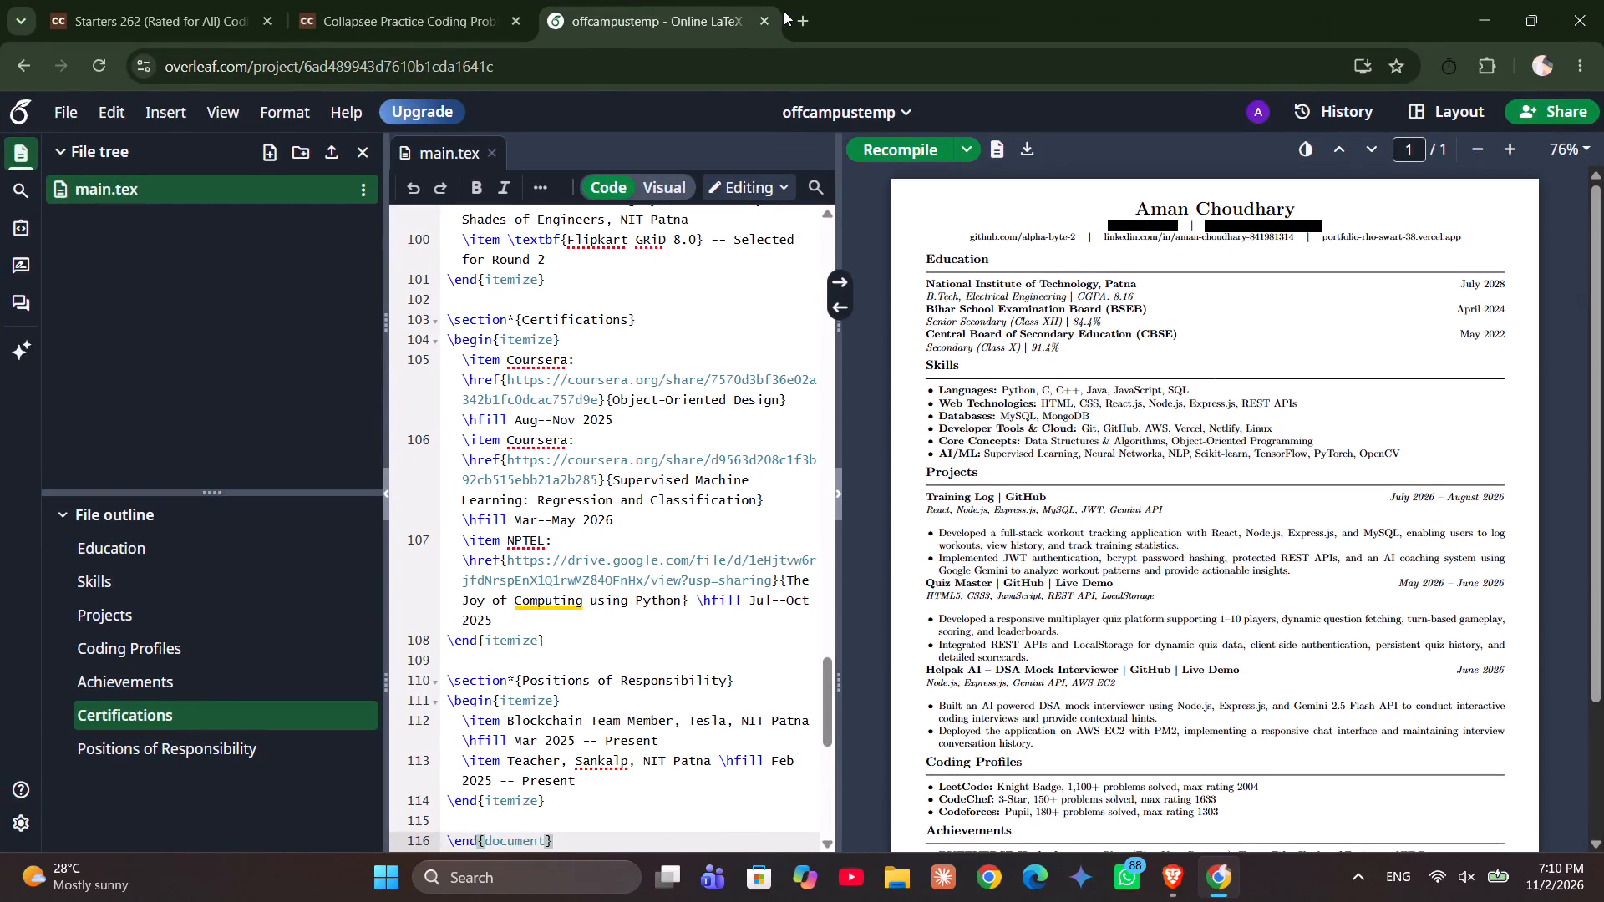
# Open a new browser tab and bring up the Google search suggestions.
pyautogui.click(788, 11)
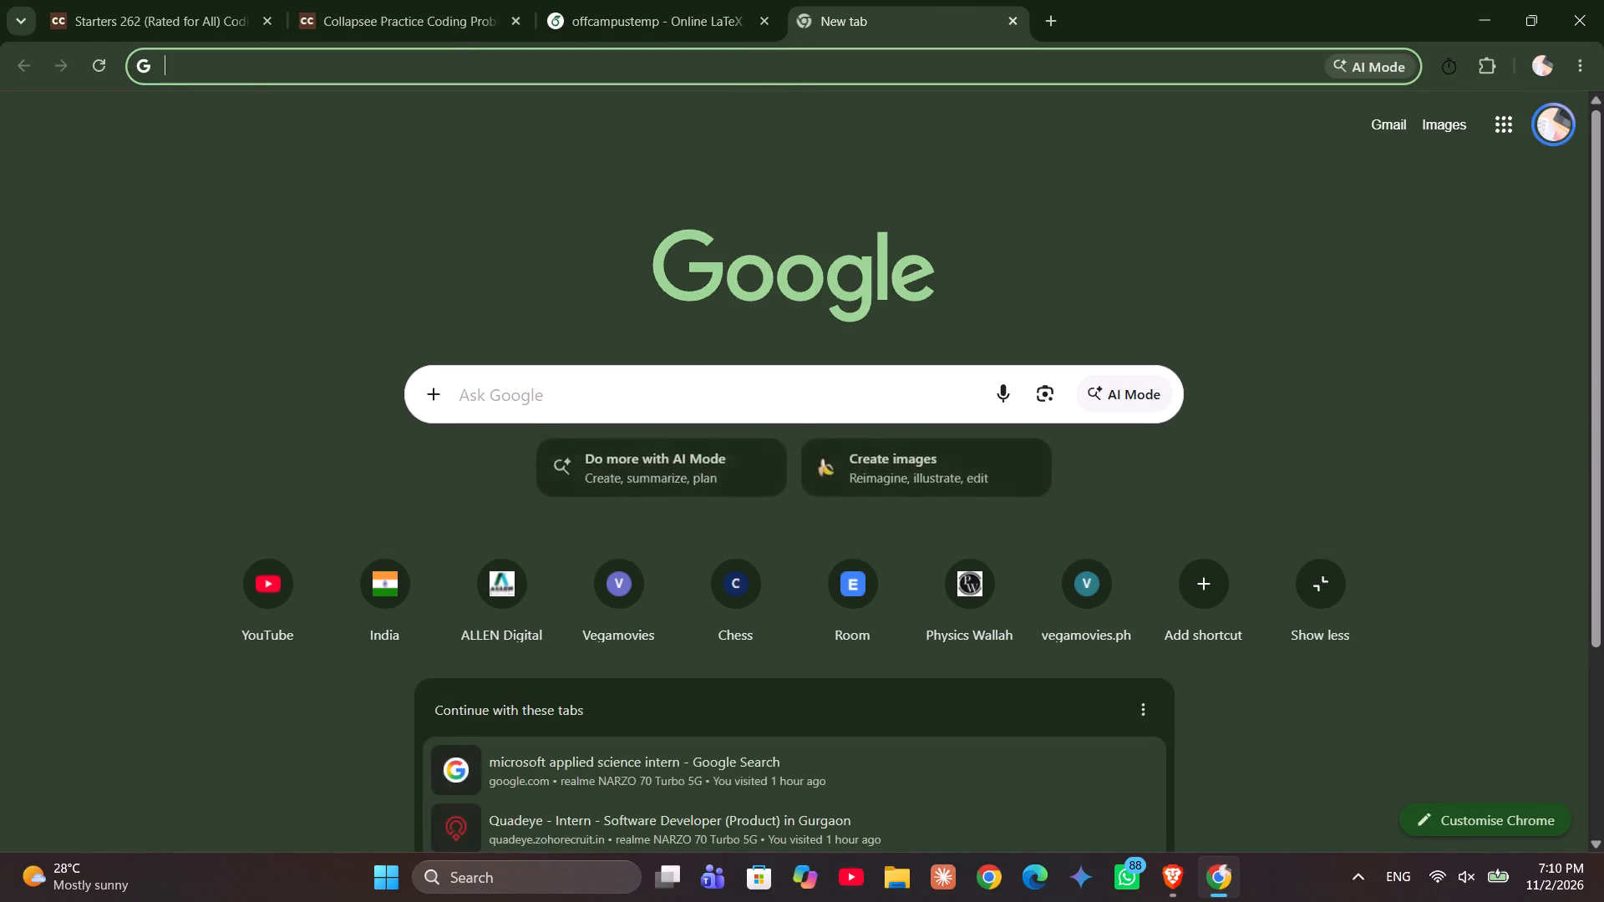
pyautogui.click(681, 396)
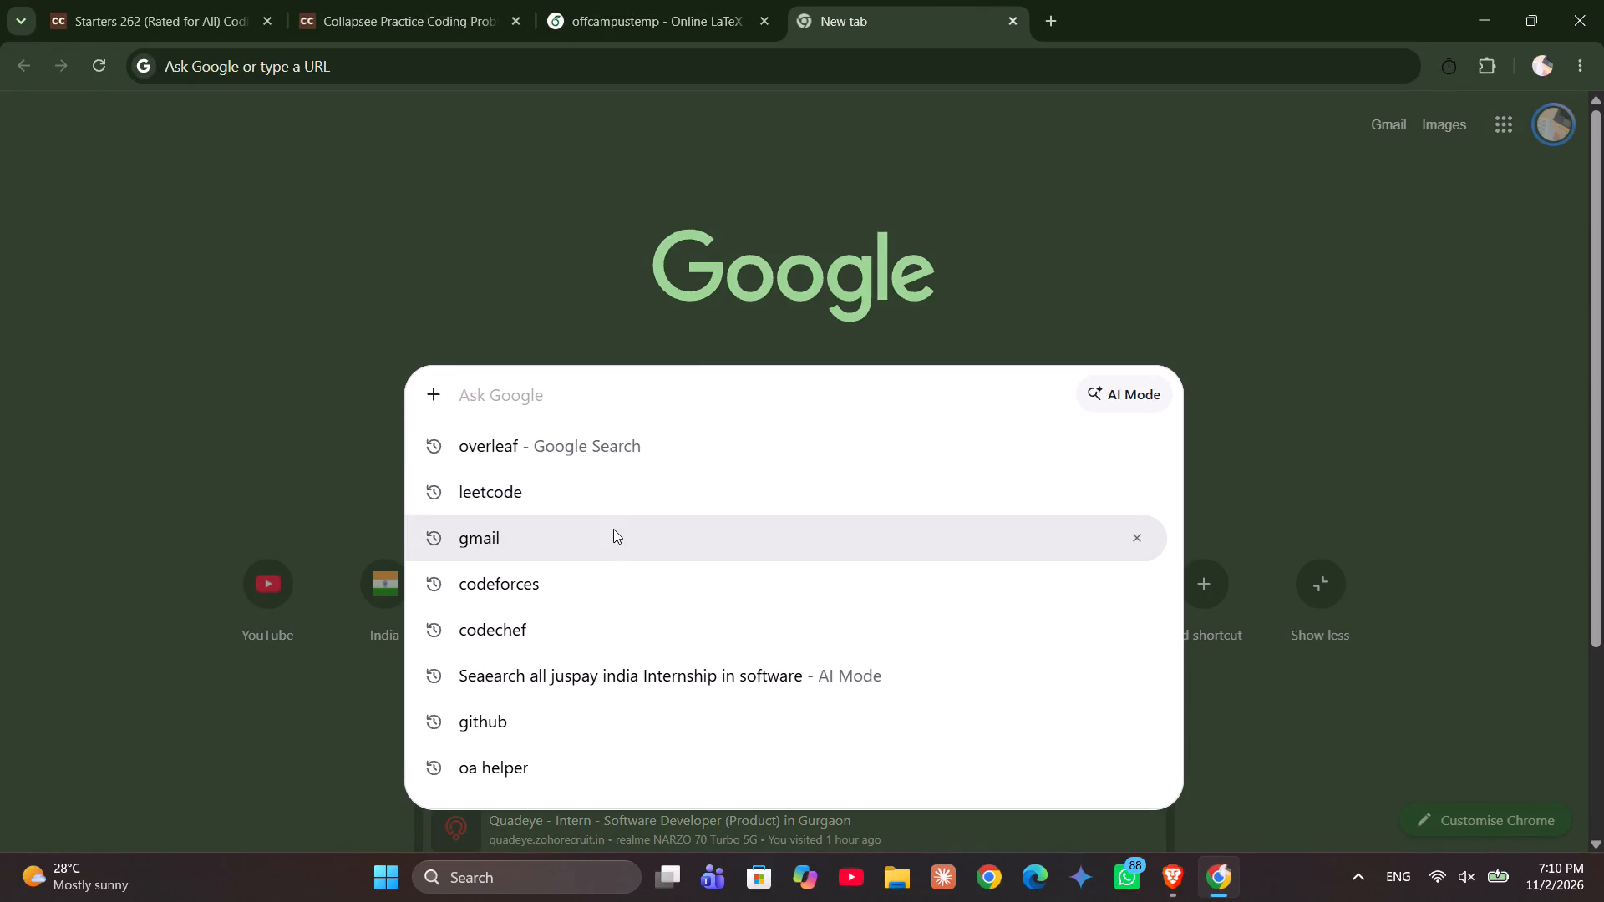
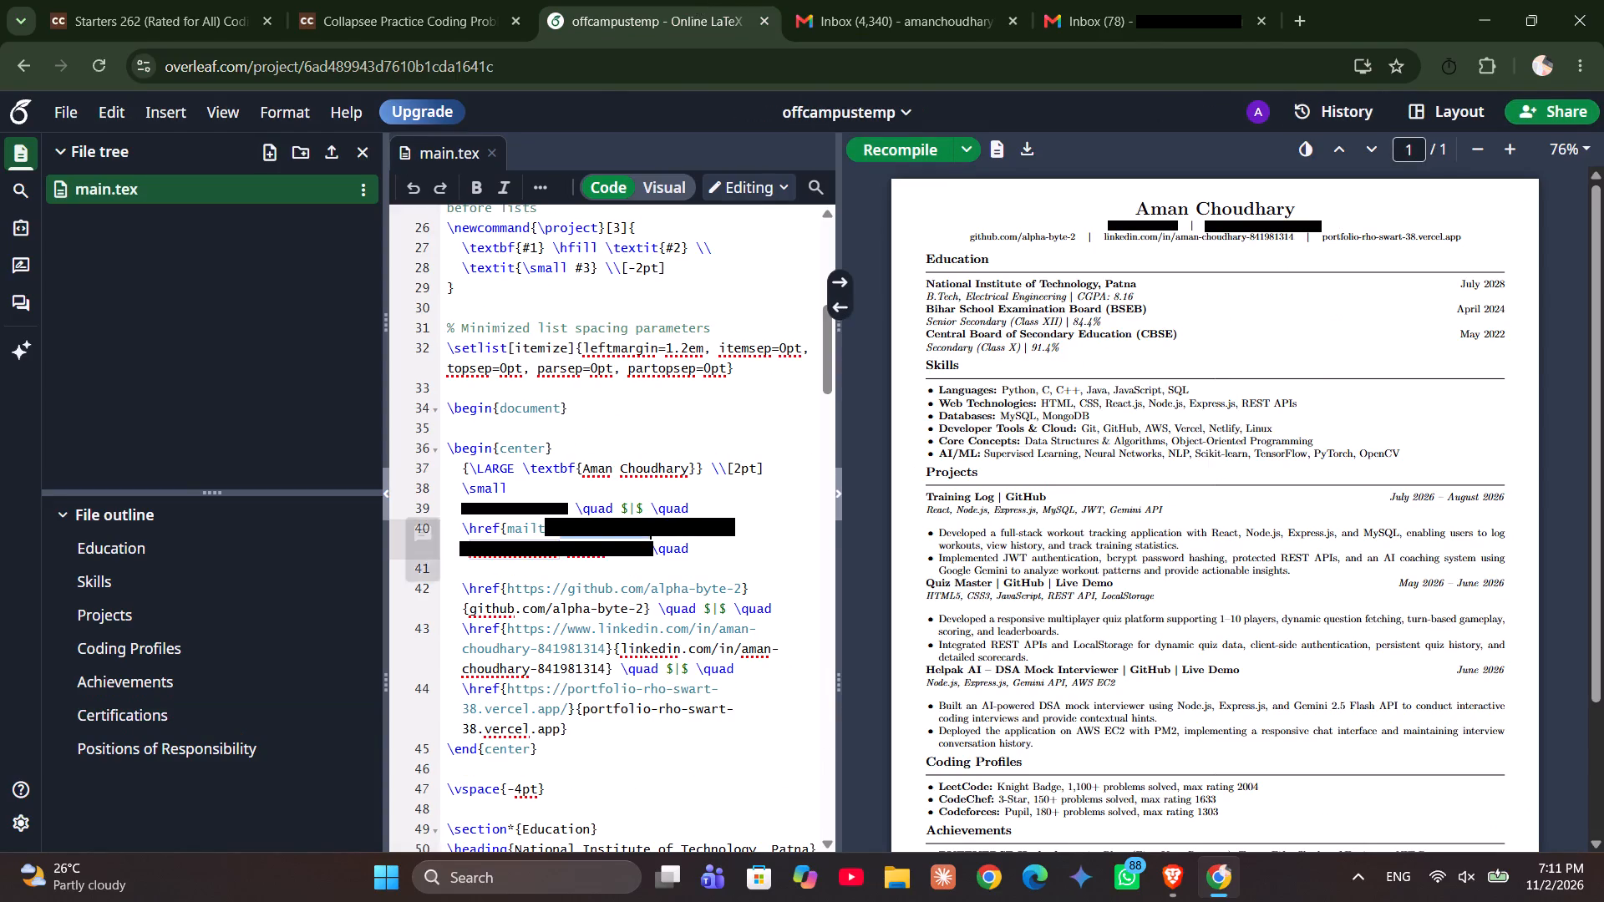
# Select the e-mail address inside the mailto link in the centered header block of main.tex.
pyautogui.moveTo(725, 530); pyautogui.dragTo(568, 532)
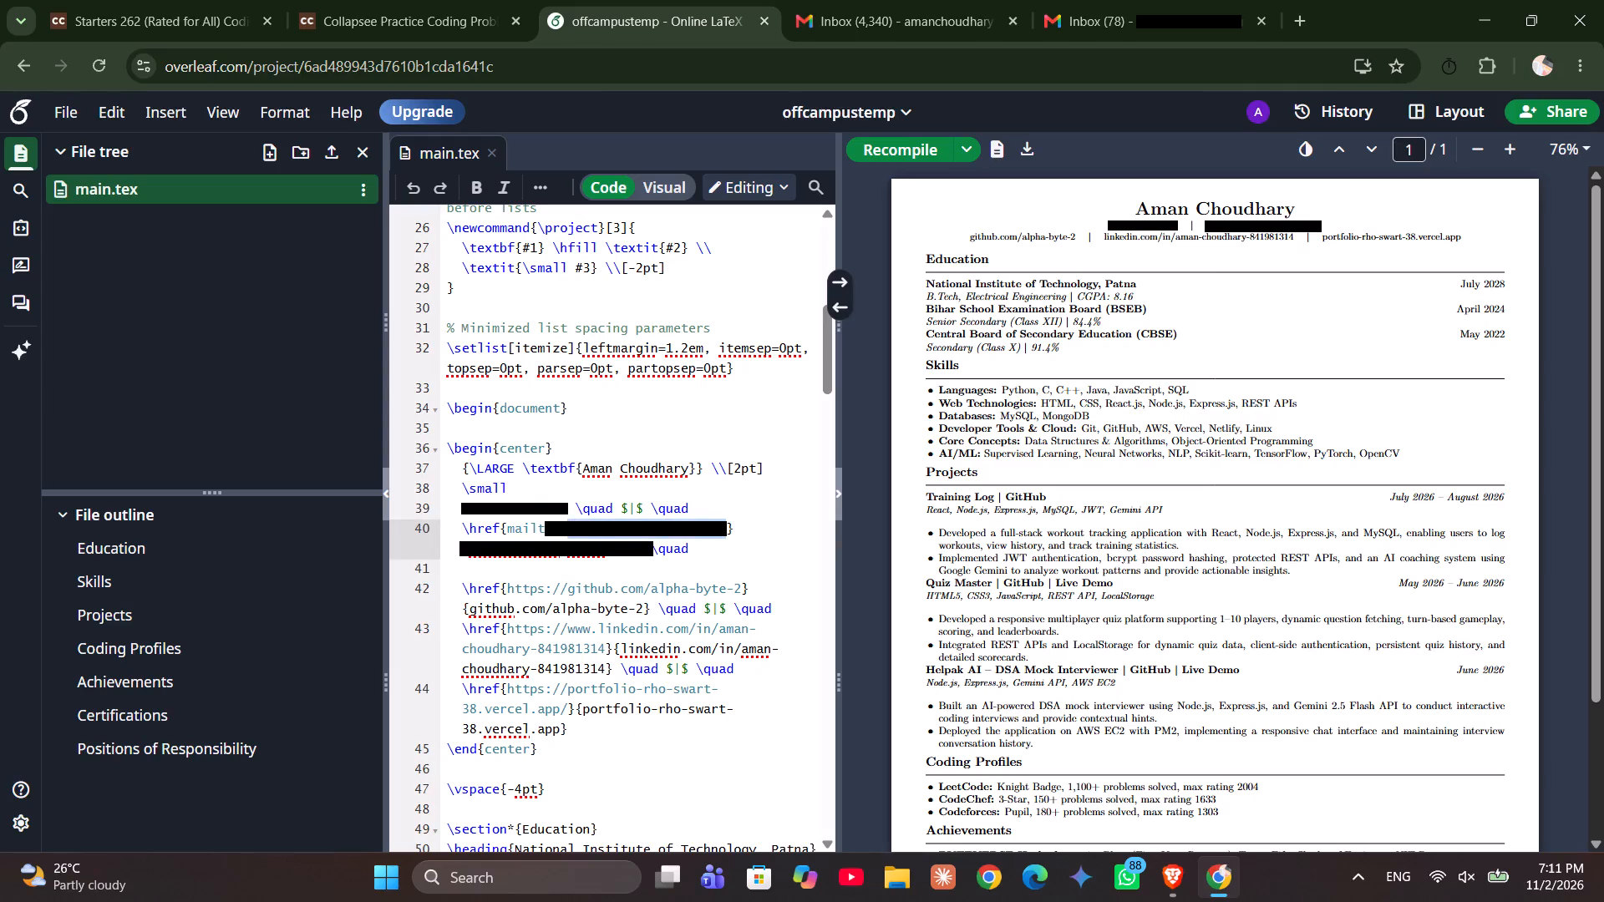
# Replace the e-mail address in both the mailto link and its displayed text in the resume header with the copied address.
pyautogui.moveTo(568, 532); pyautogui.dragTo(558, 532)
pyautogui.hotkey('ctrl', 'v')
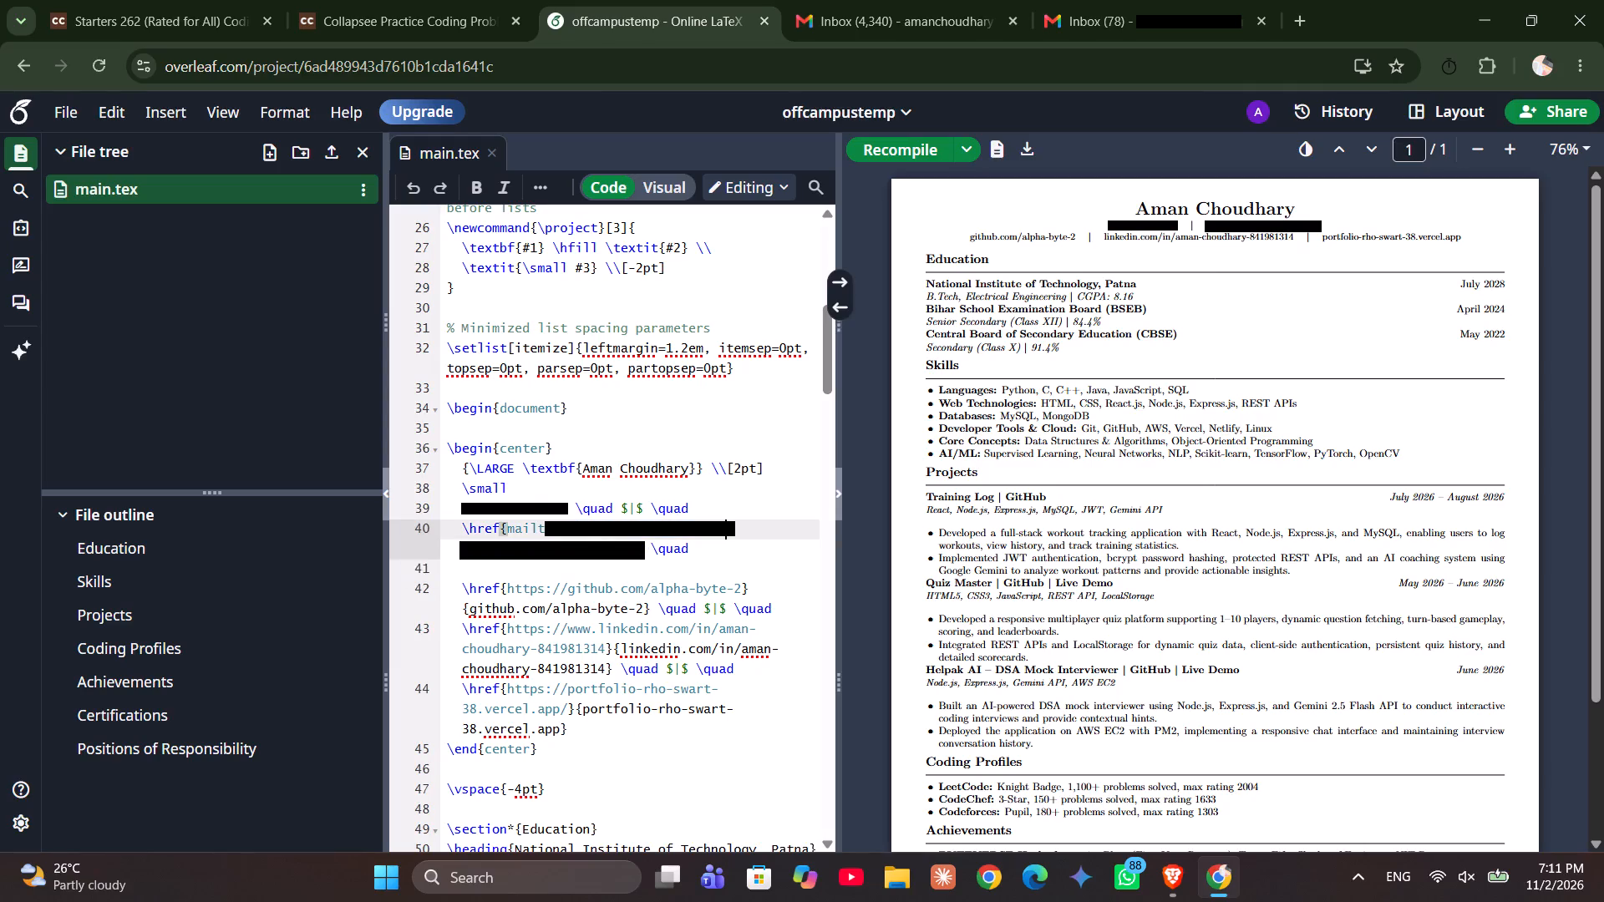
pyautogui.moveTo(469, 548); pyautogui.dragTo(620, 555)
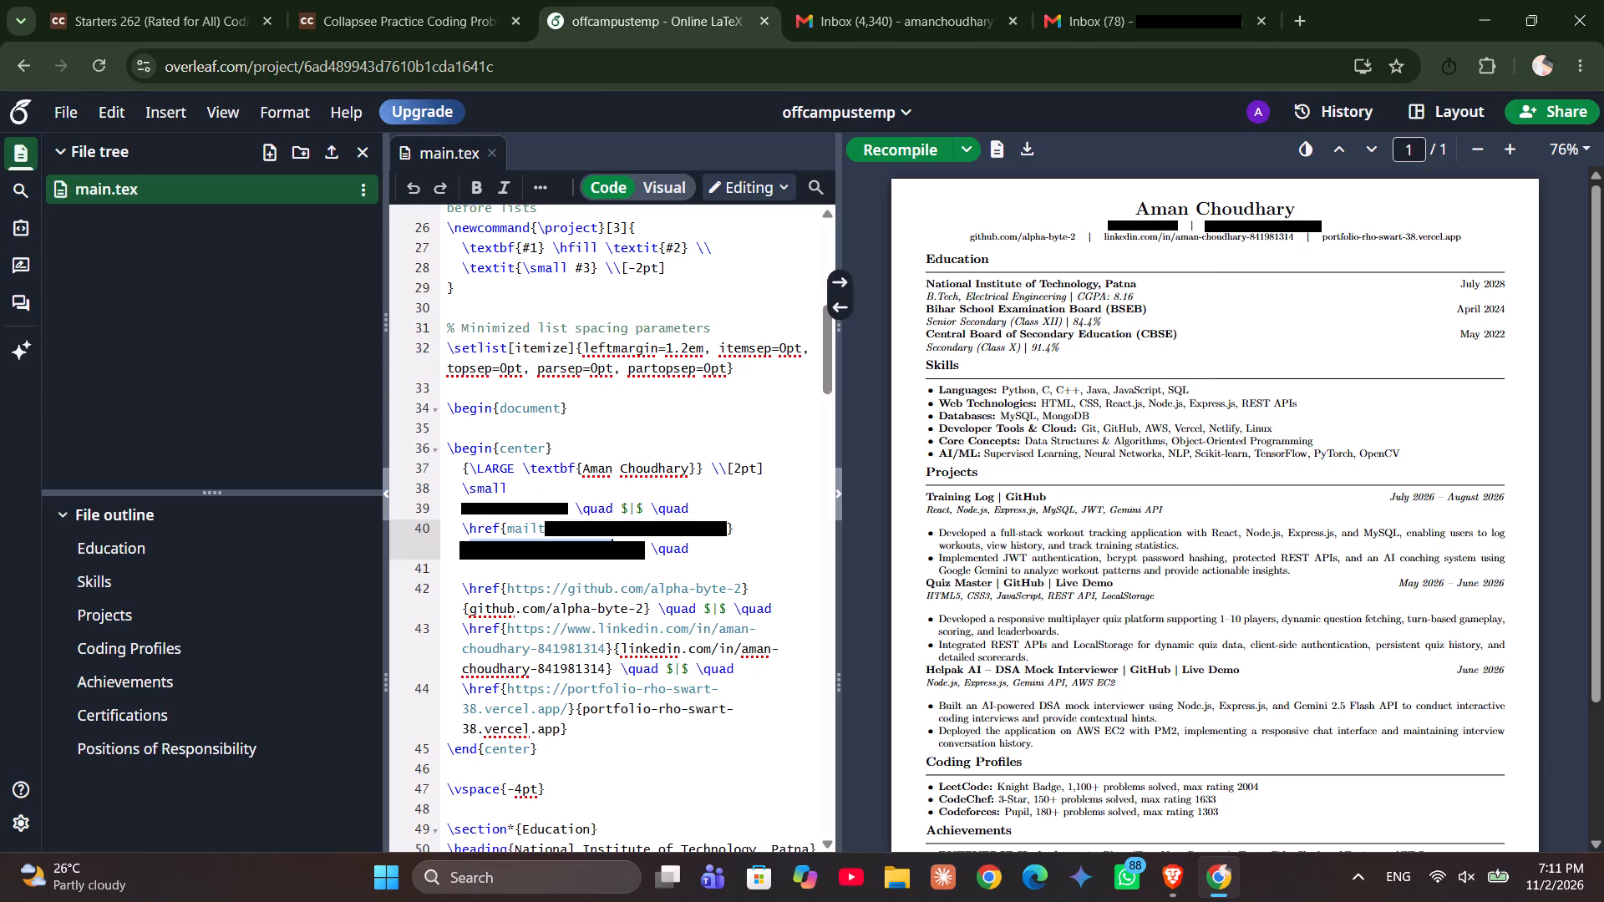
pyautogui.moveTo(620, 555); pyautogui.dragTo(636, 554)
pyautogui.hotkey('ctrl', 'v')
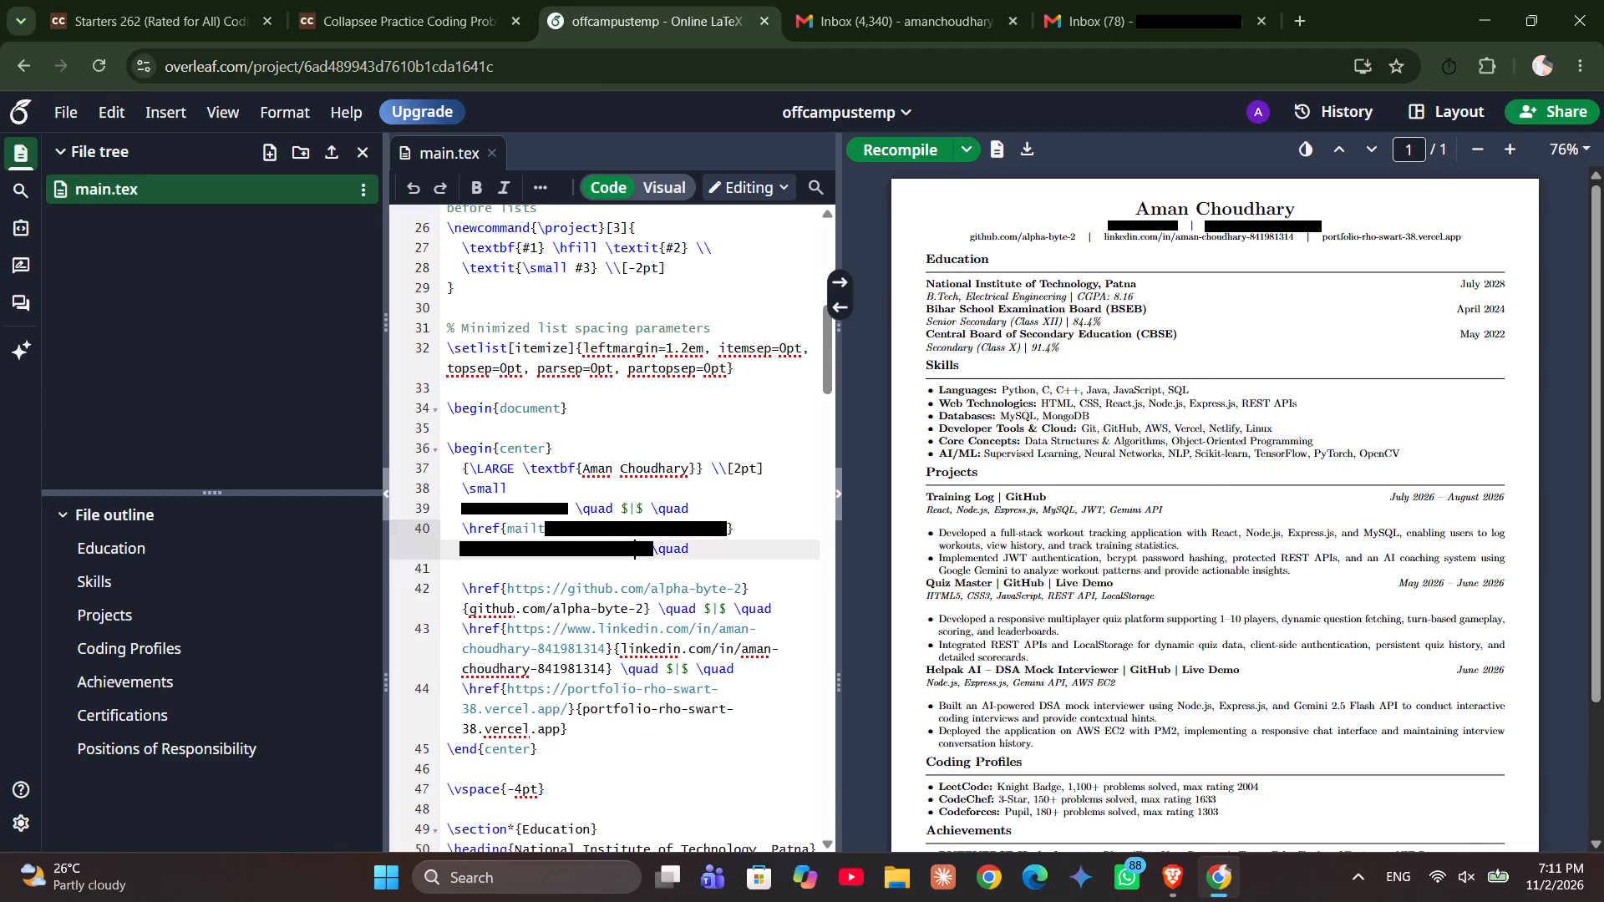
pyautogui.click(762, 564)
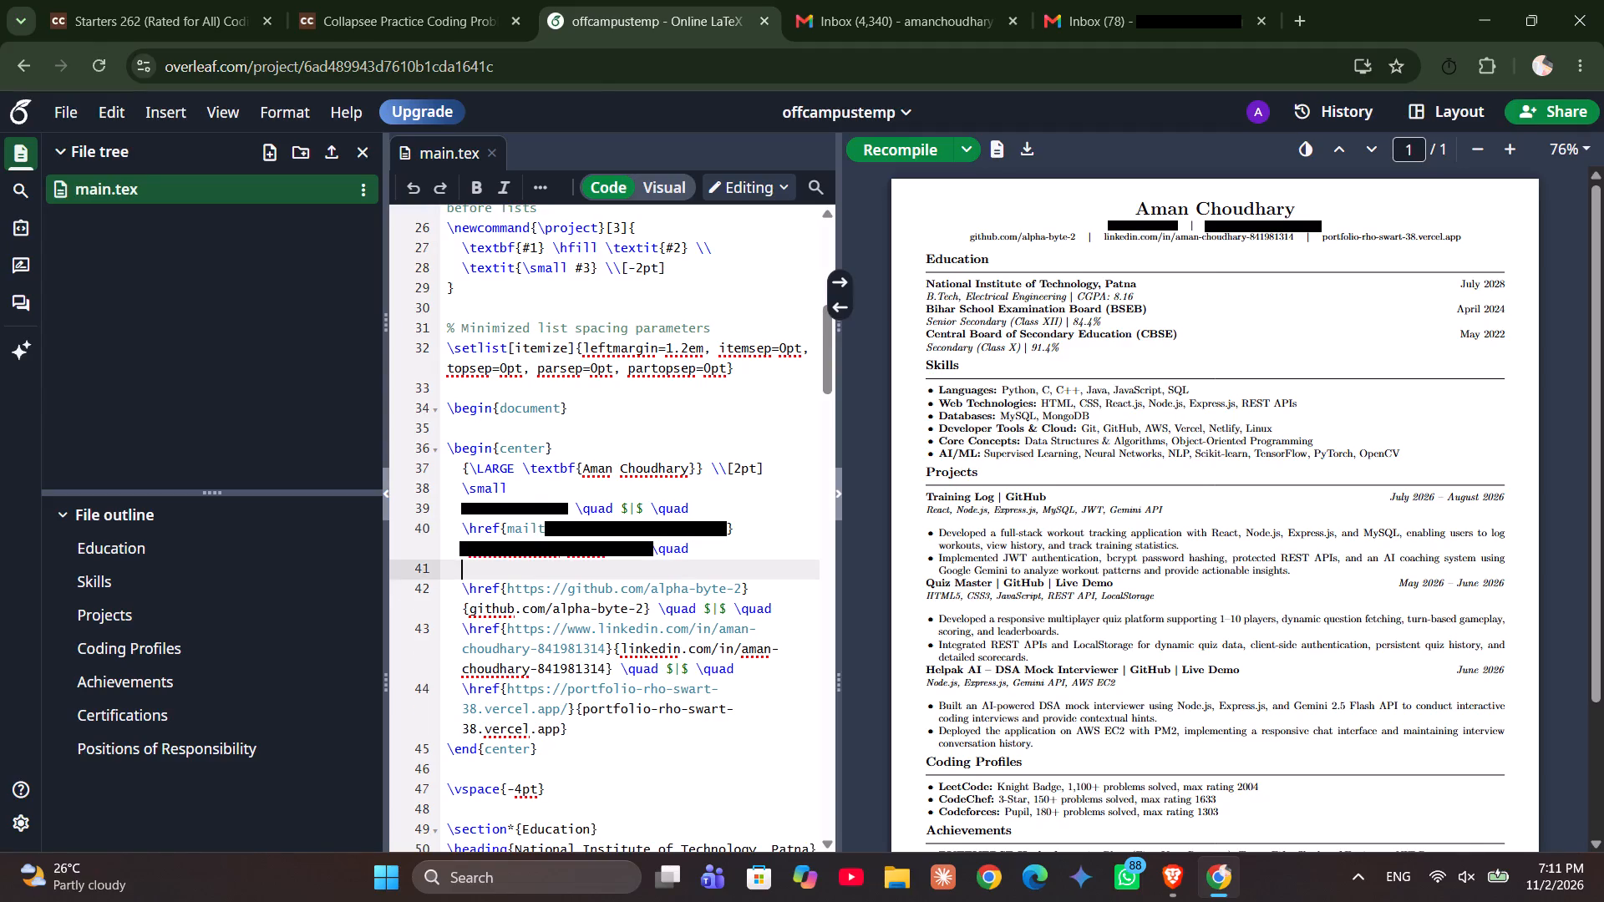
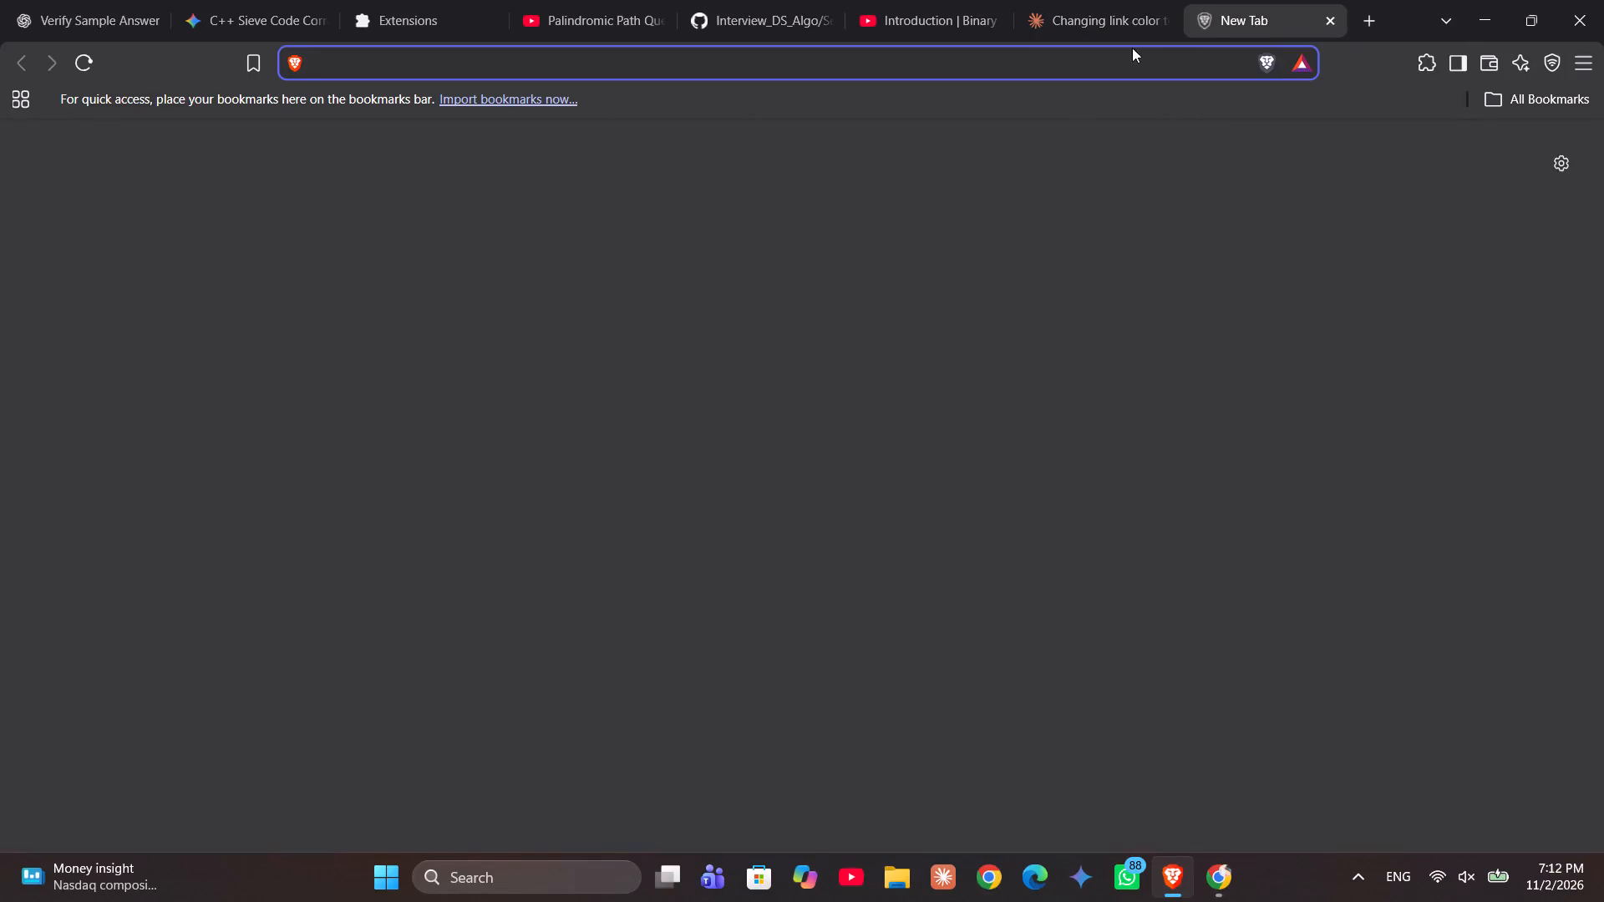
pyautogui.click(1094, 64)
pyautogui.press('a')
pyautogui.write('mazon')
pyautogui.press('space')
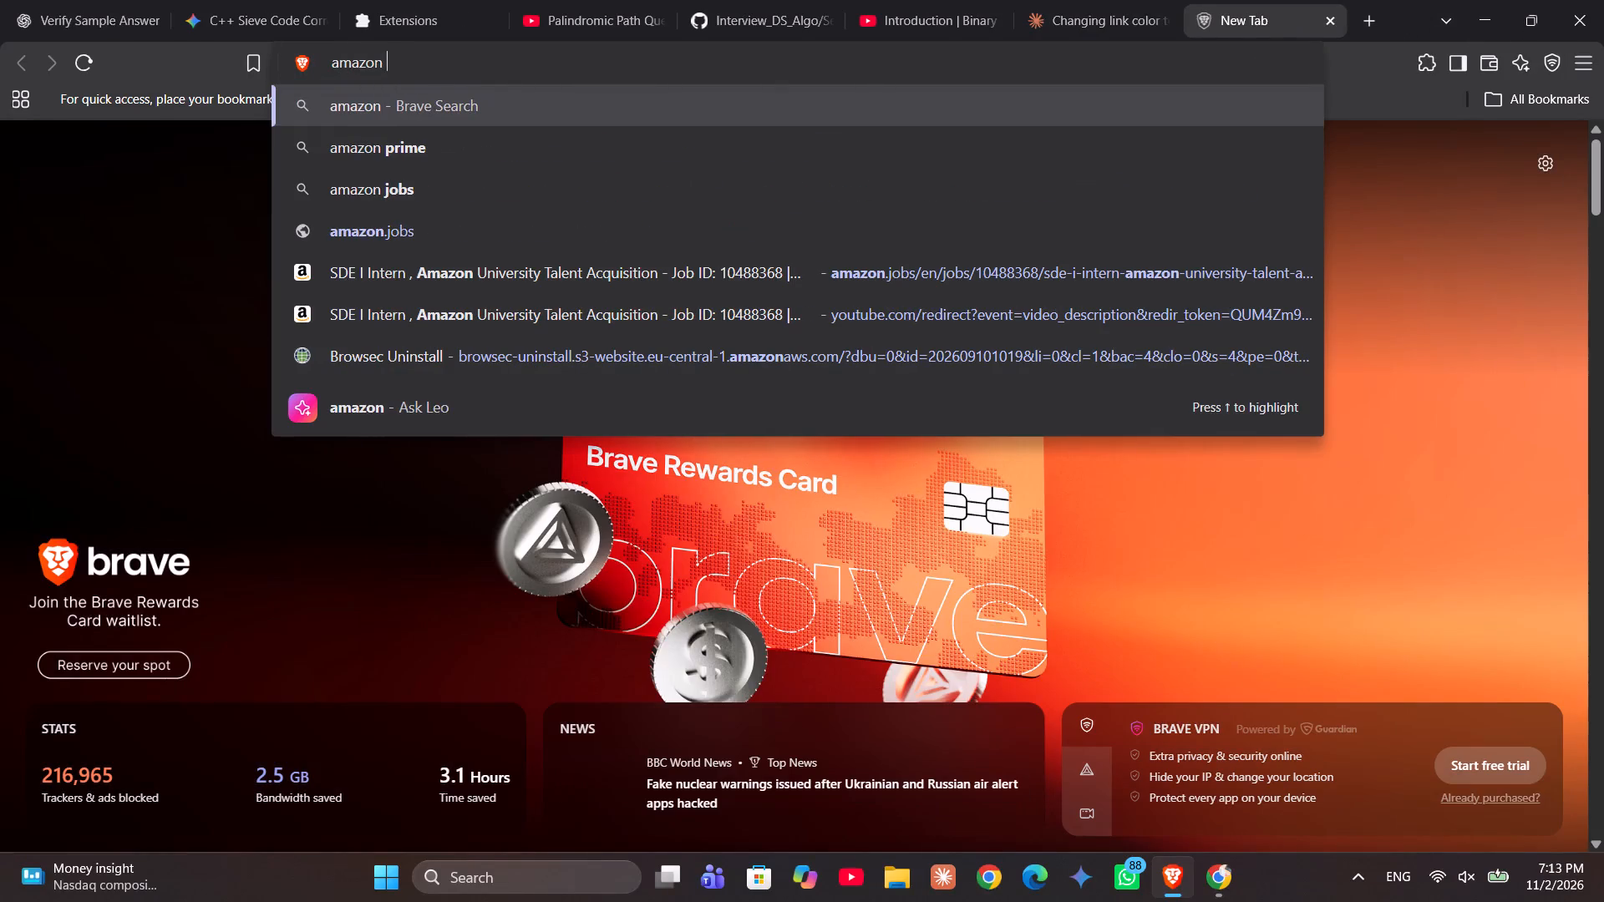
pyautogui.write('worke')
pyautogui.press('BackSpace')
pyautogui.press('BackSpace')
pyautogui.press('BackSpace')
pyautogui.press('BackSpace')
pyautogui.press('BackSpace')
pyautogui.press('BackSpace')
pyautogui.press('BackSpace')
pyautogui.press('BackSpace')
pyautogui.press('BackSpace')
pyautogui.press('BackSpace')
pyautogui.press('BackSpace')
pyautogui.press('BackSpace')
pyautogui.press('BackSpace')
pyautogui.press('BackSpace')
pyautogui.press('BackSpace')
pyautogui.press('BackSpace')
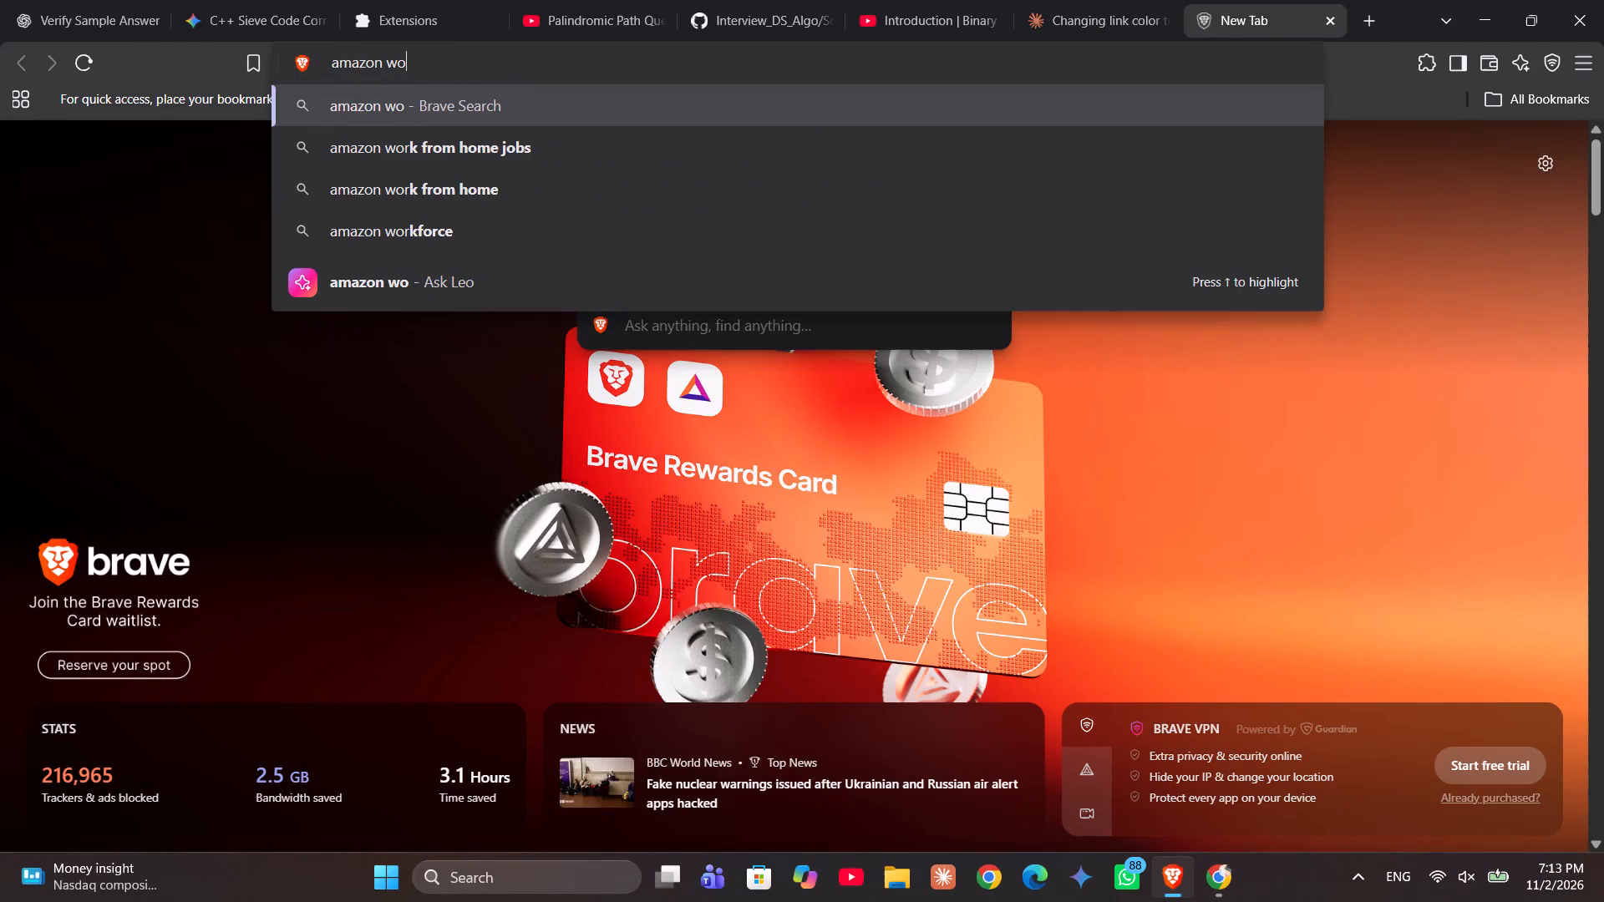
# Search the web for "google worker resume".
pyautogui.write('google worker r')
pyautogui.press('e')
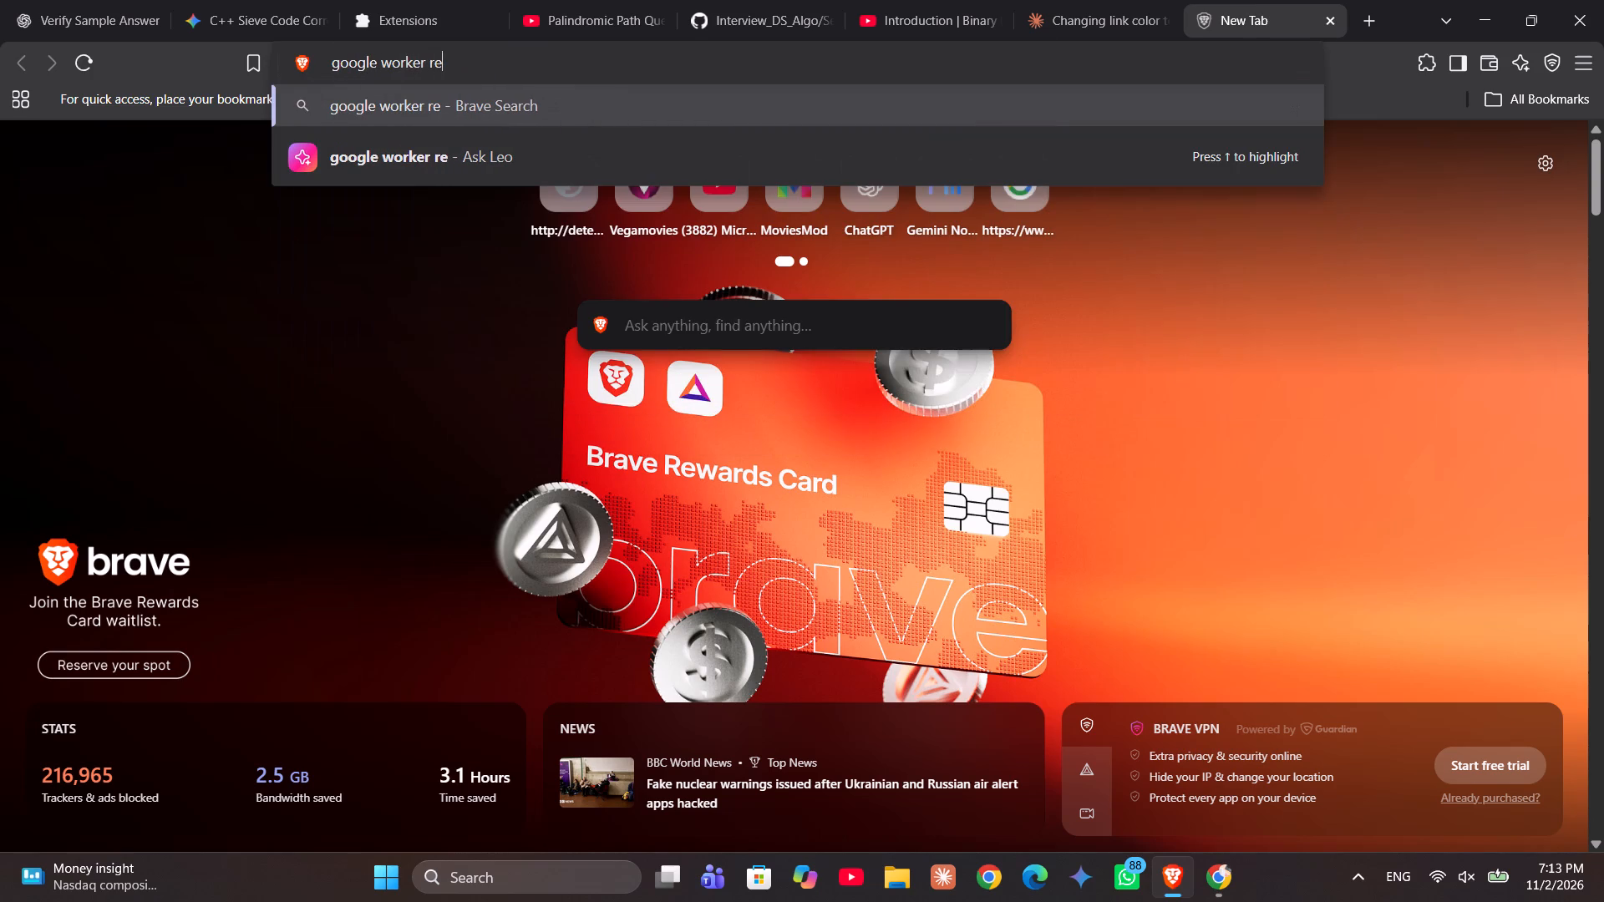
pyautogui.write('sume')
pyautogui.press('Return')
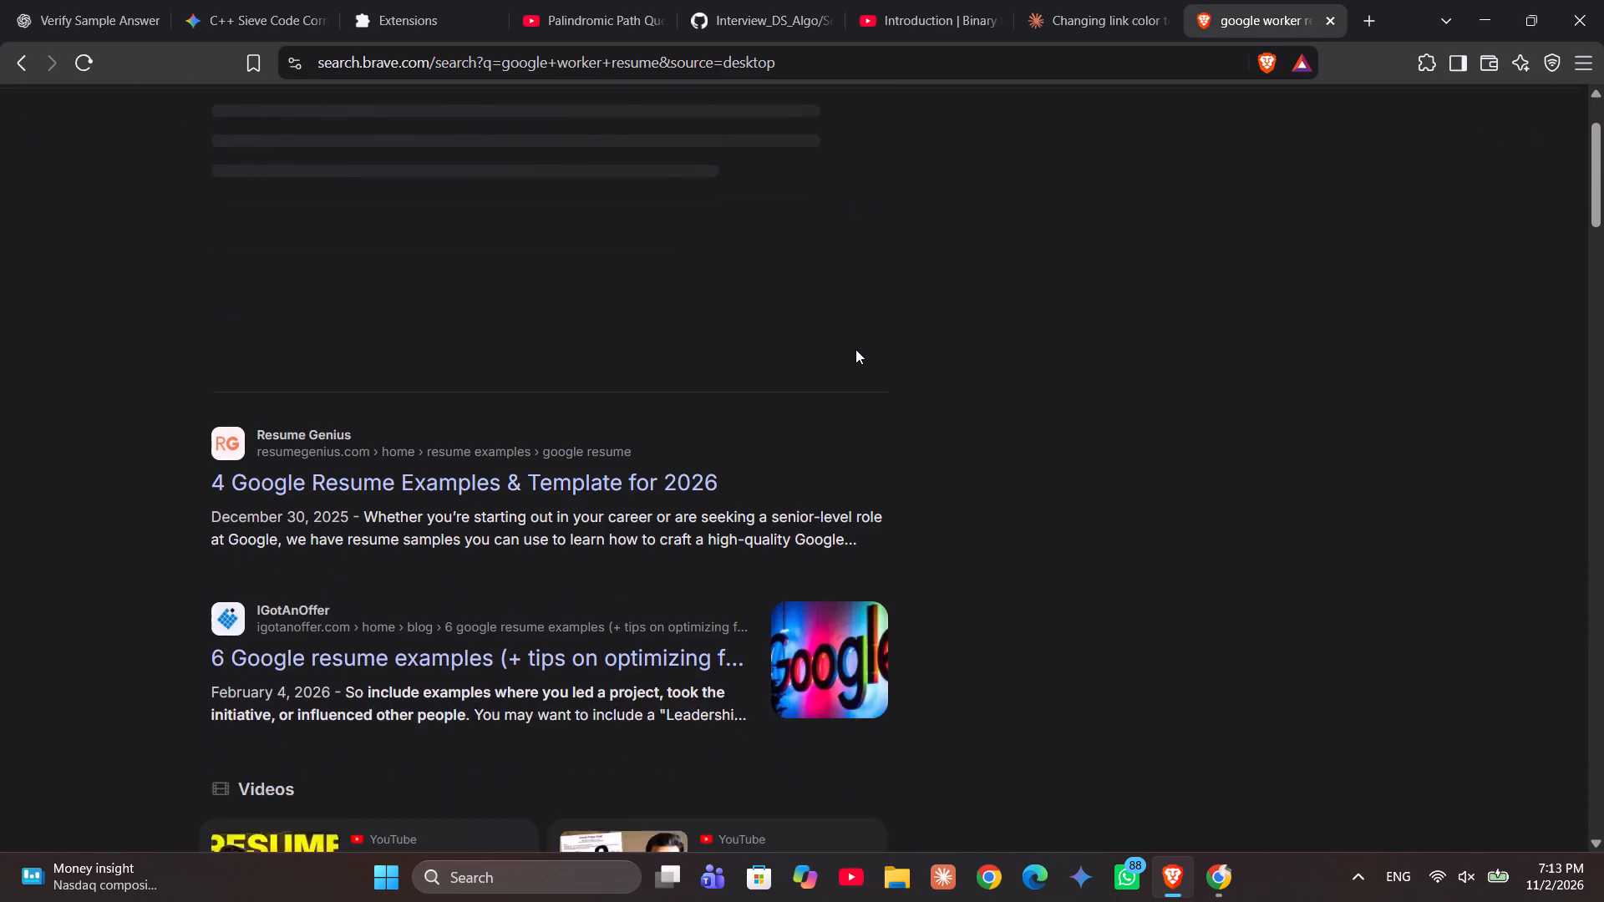
# Look through the "google worker resume" search results for real resume examples and templates.
pyautogui.scroll(-5, 855, 349)
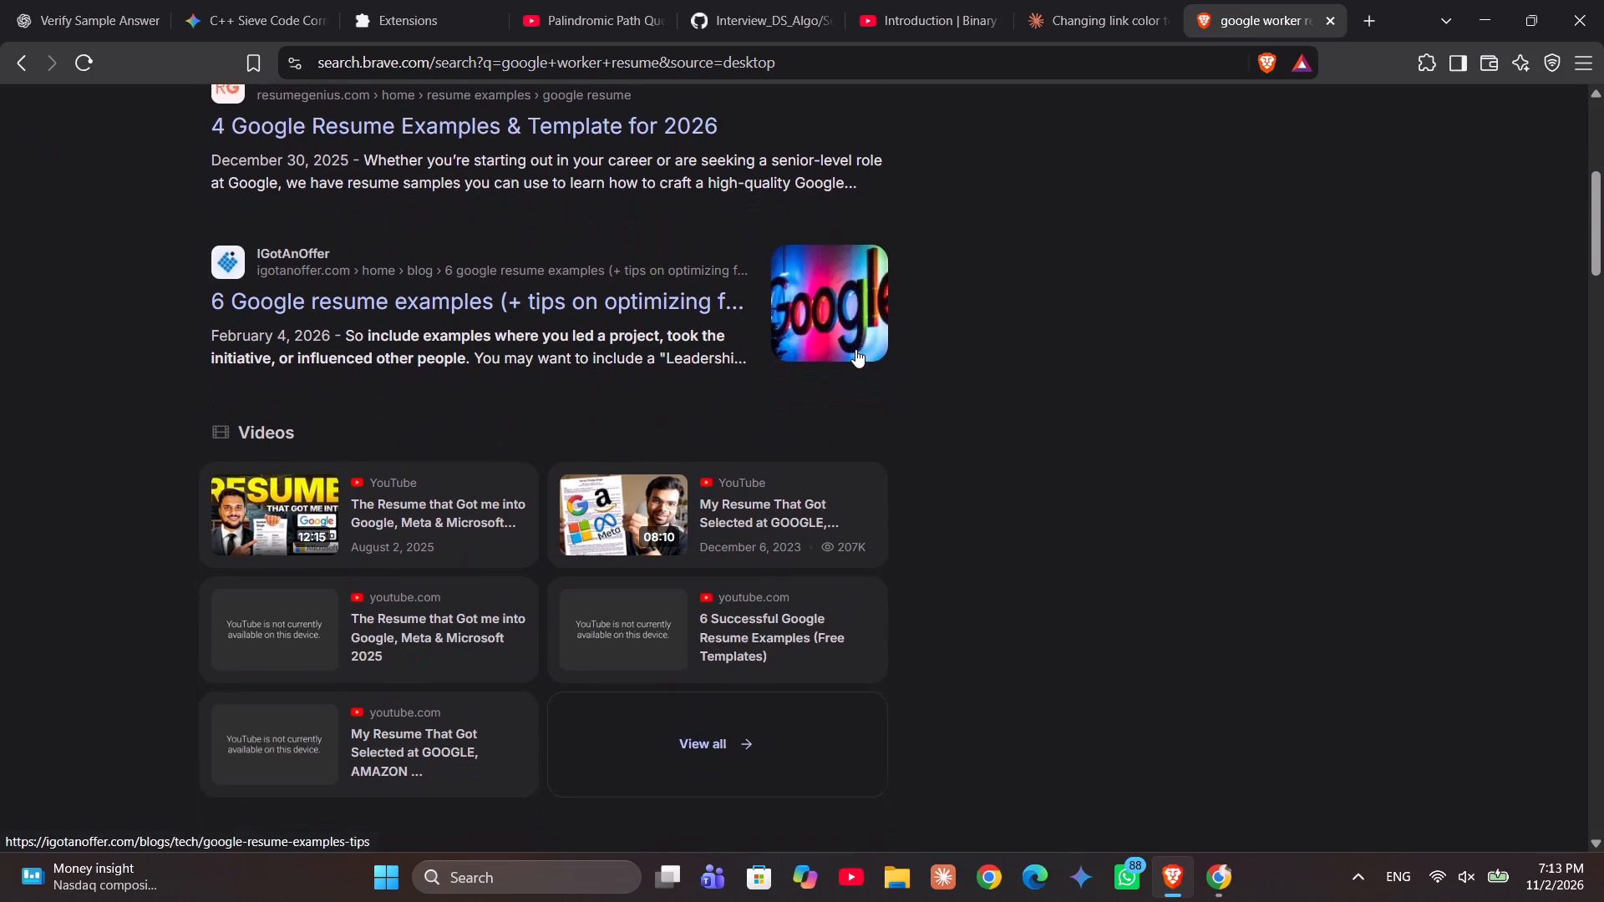
pyautogui.scroll(-5, 855, 349)
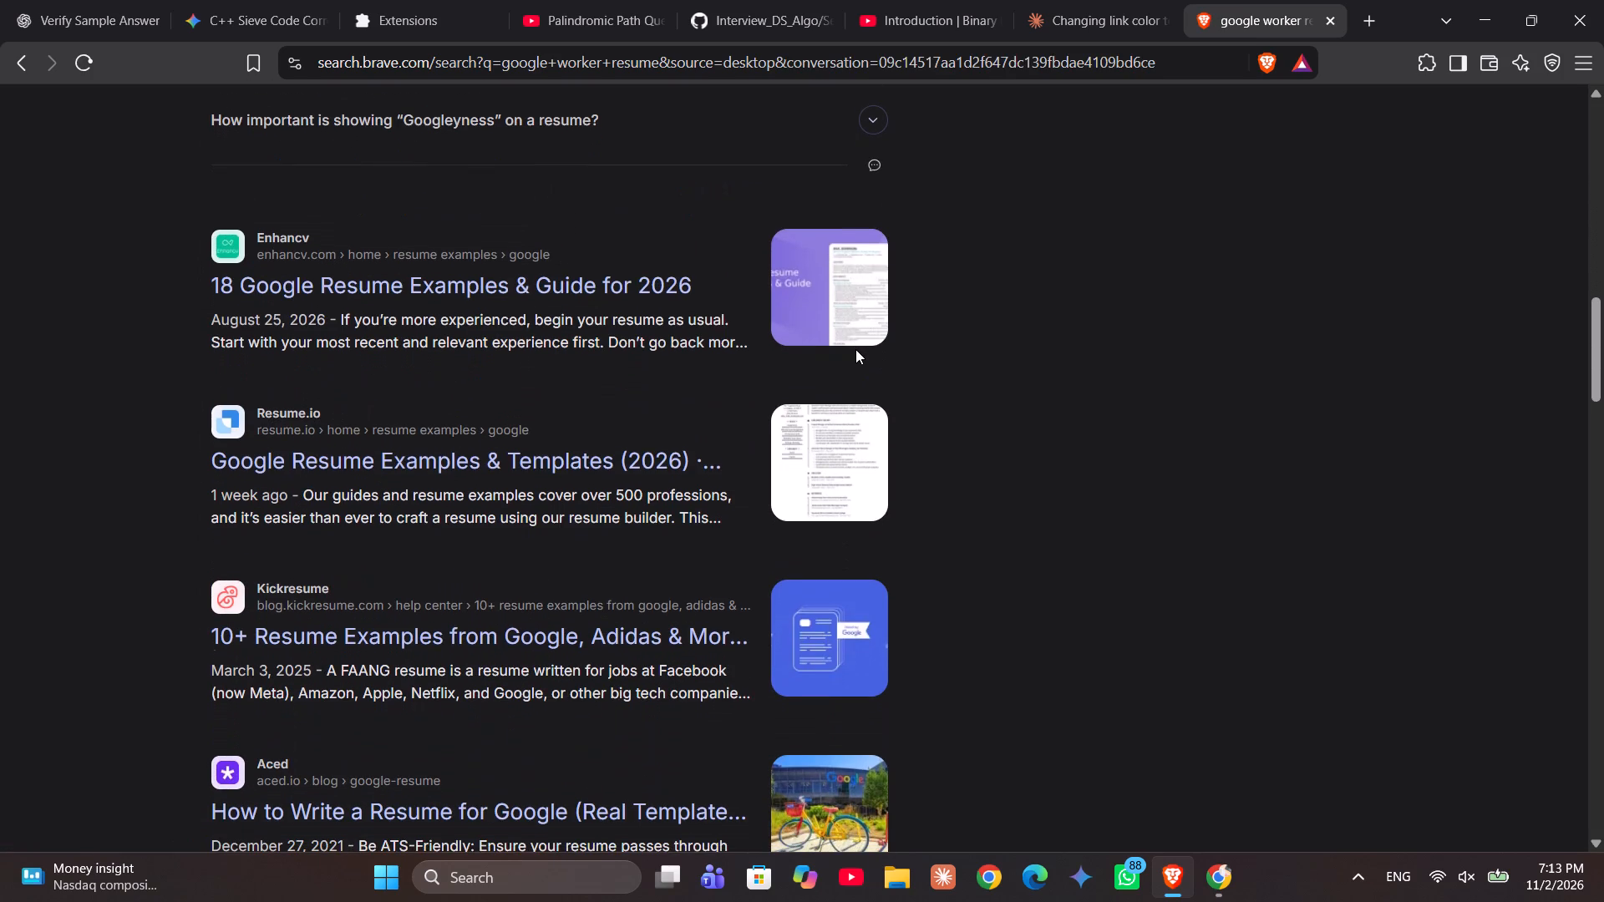
pyautogui.scroll(-5, 855, 349)
pyautogui.scroll(8, 855, 349)
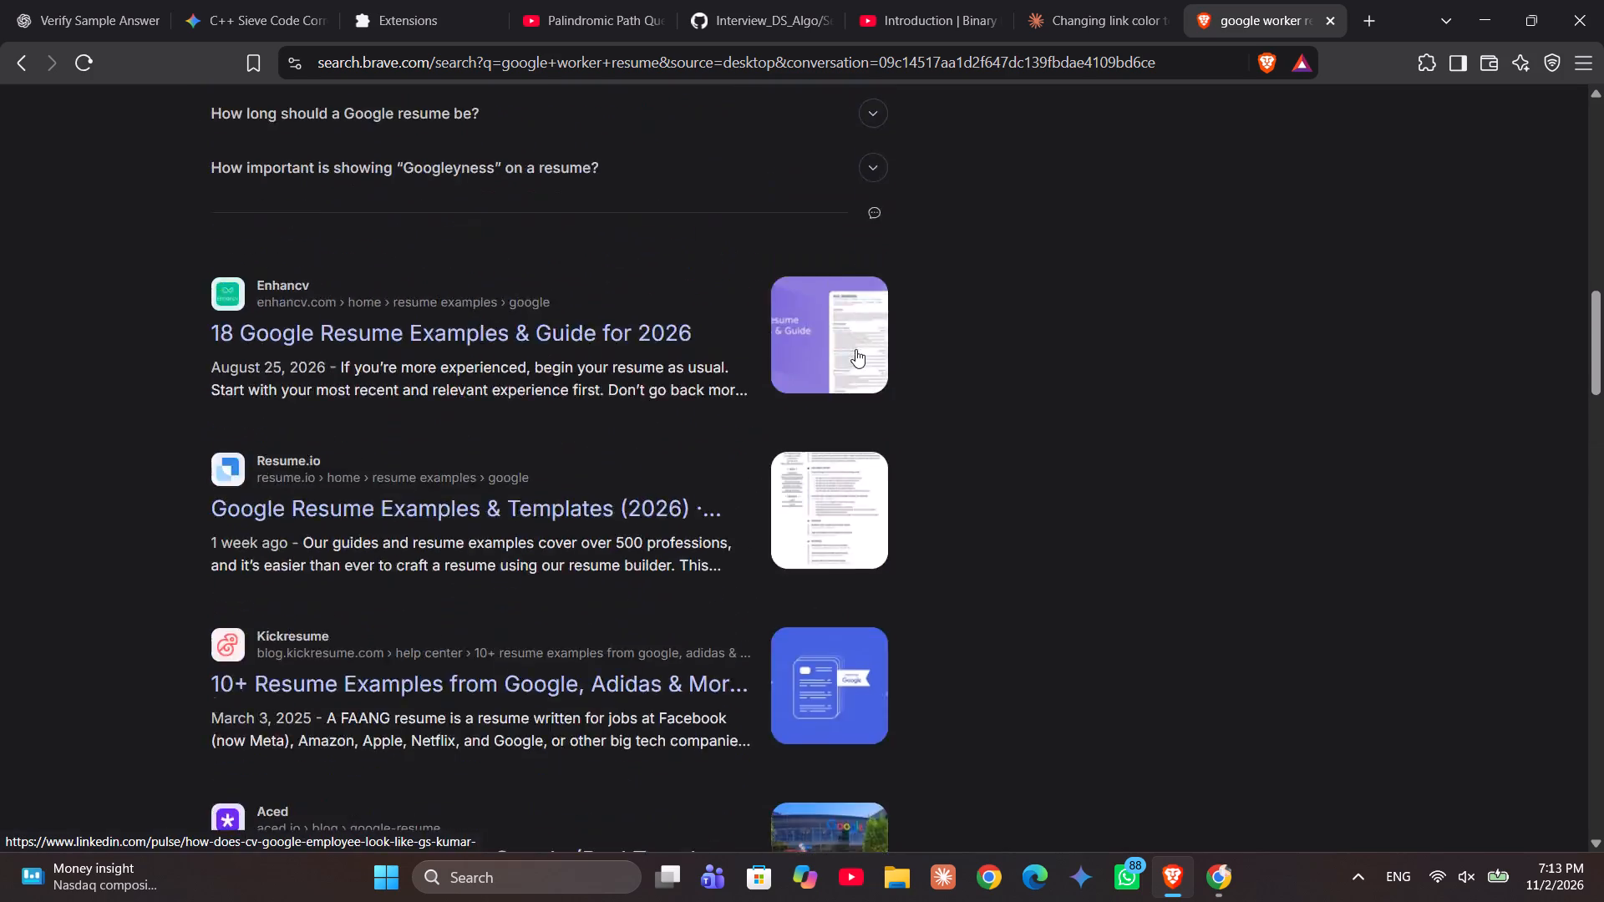
pyautogui.scroll(4, 855, 349)
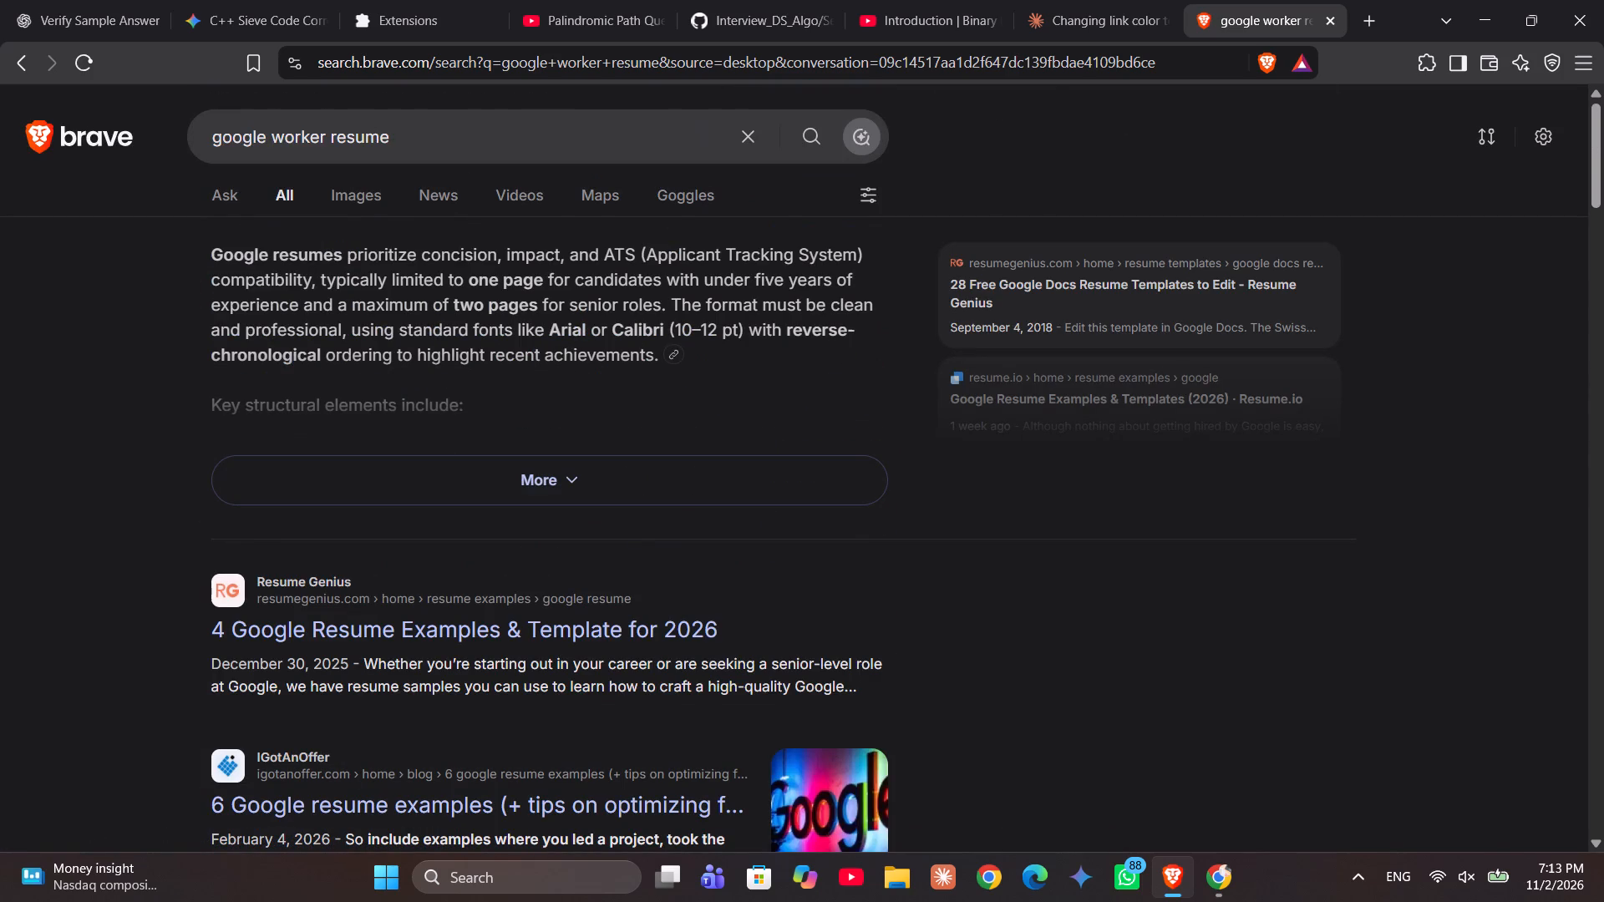
# Change the search query's word "worker" to "employee" and search for "google employee resume".
pyautogui.doubleClick(278, 131)
pyautogui.press('e')
pyautogui.write('mployee')
pyautogui.press('space')
pyautogui.press('Return')
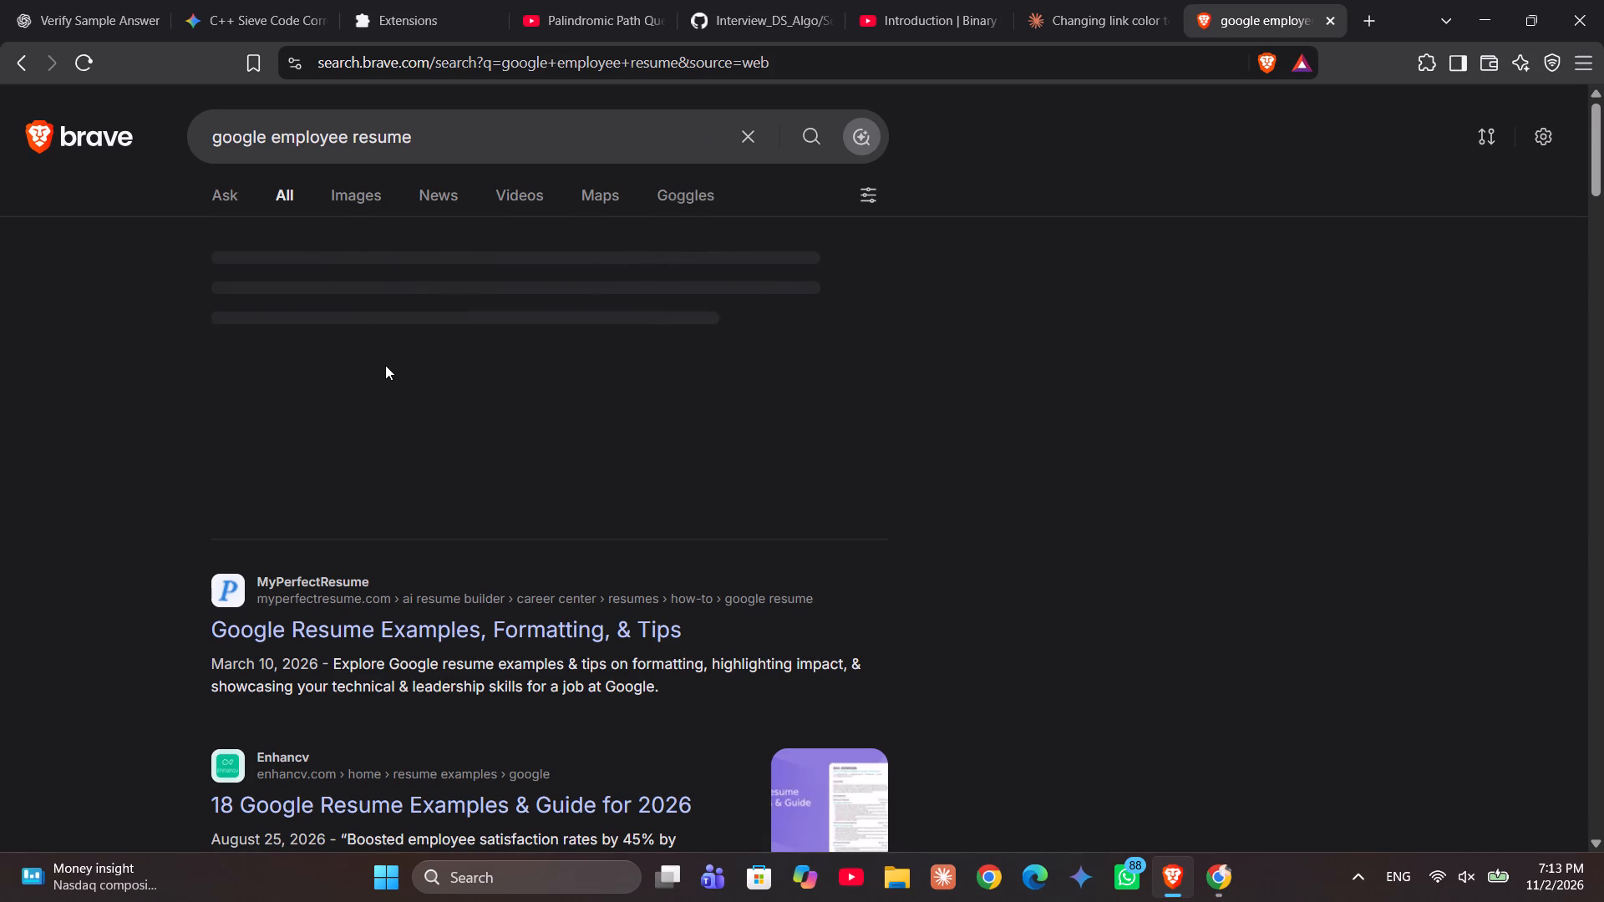
# Try to view the Reddit discussion "[Student] This Resume Landed Me an Interview at Google Paris, AMA!" and go back to the search results.
pyautogui.scroll(-3, 435, 489)
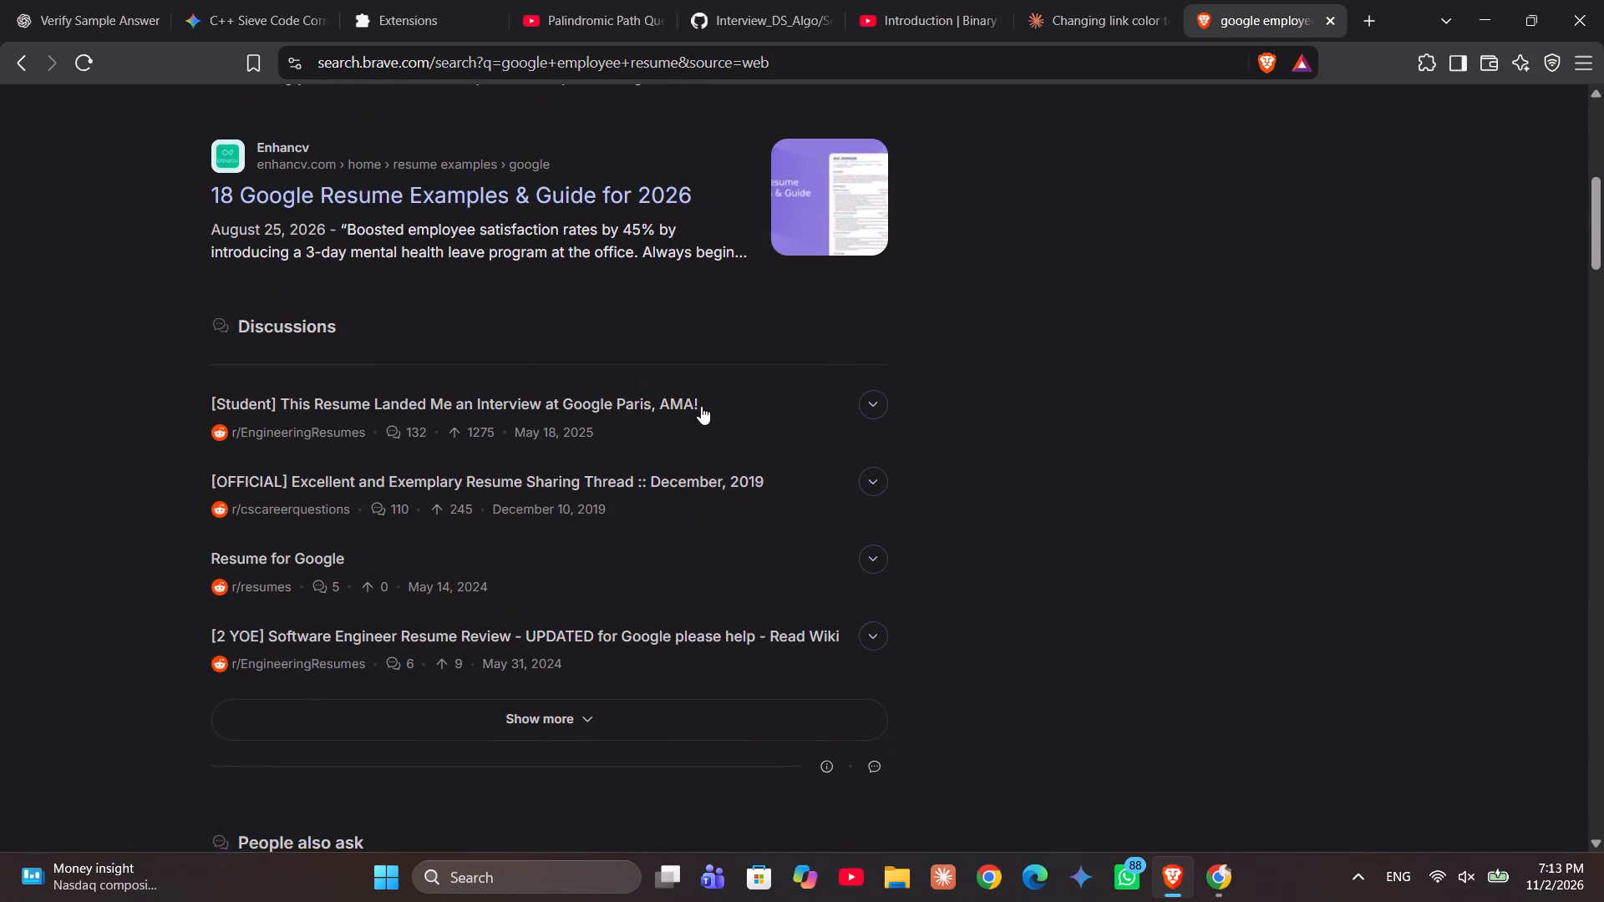
pyautogui.click(722, 406)
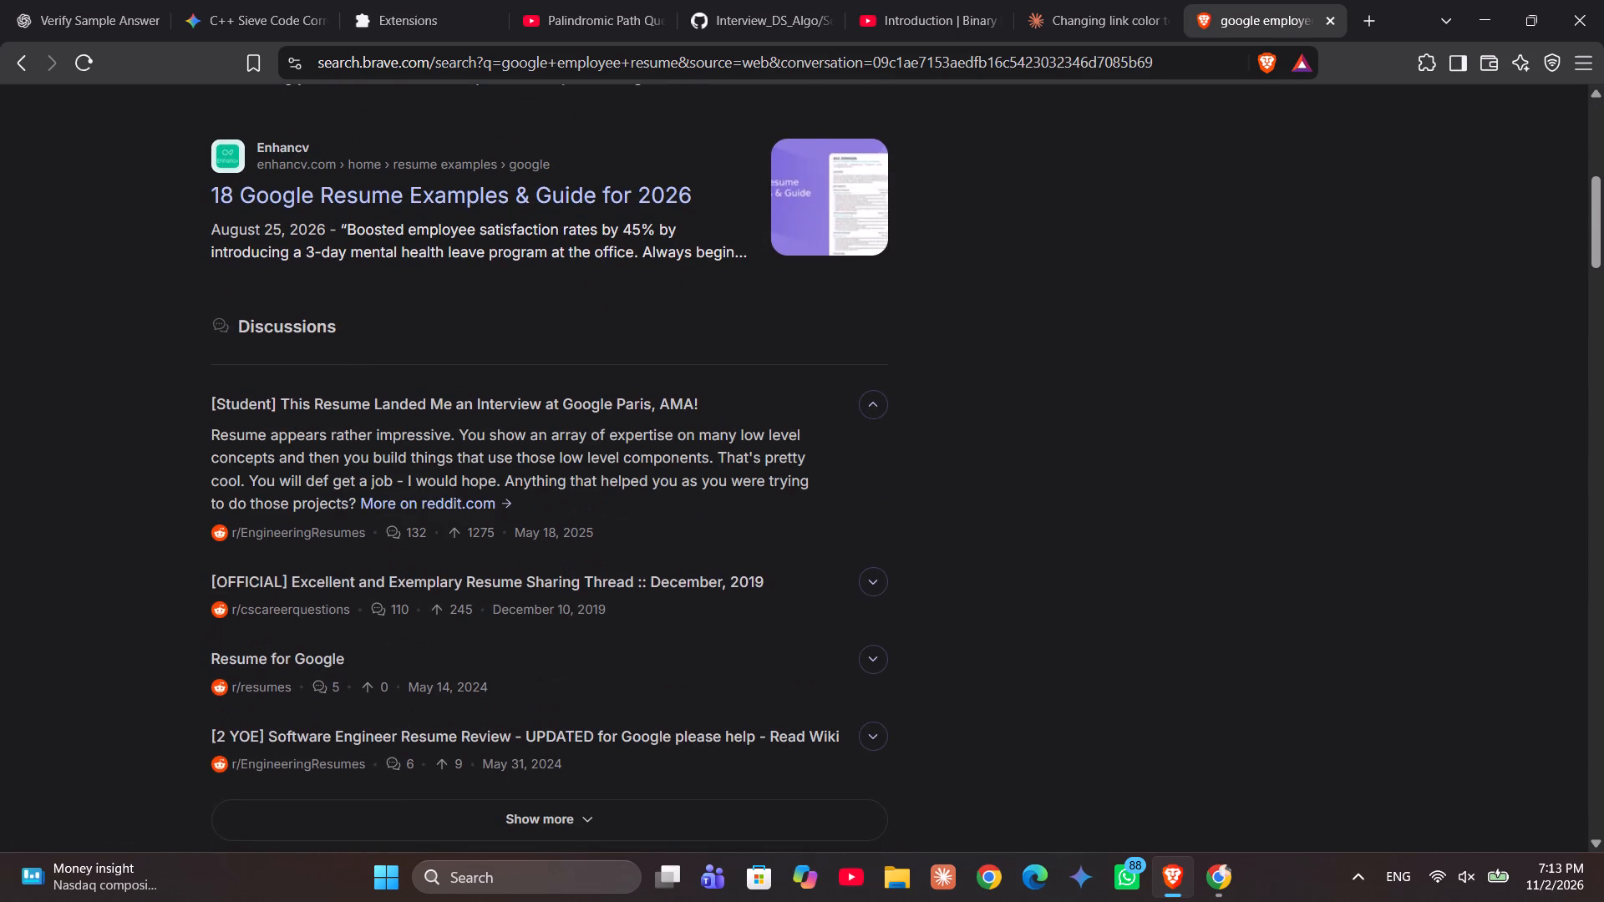
pyautogui.click(334, 535)
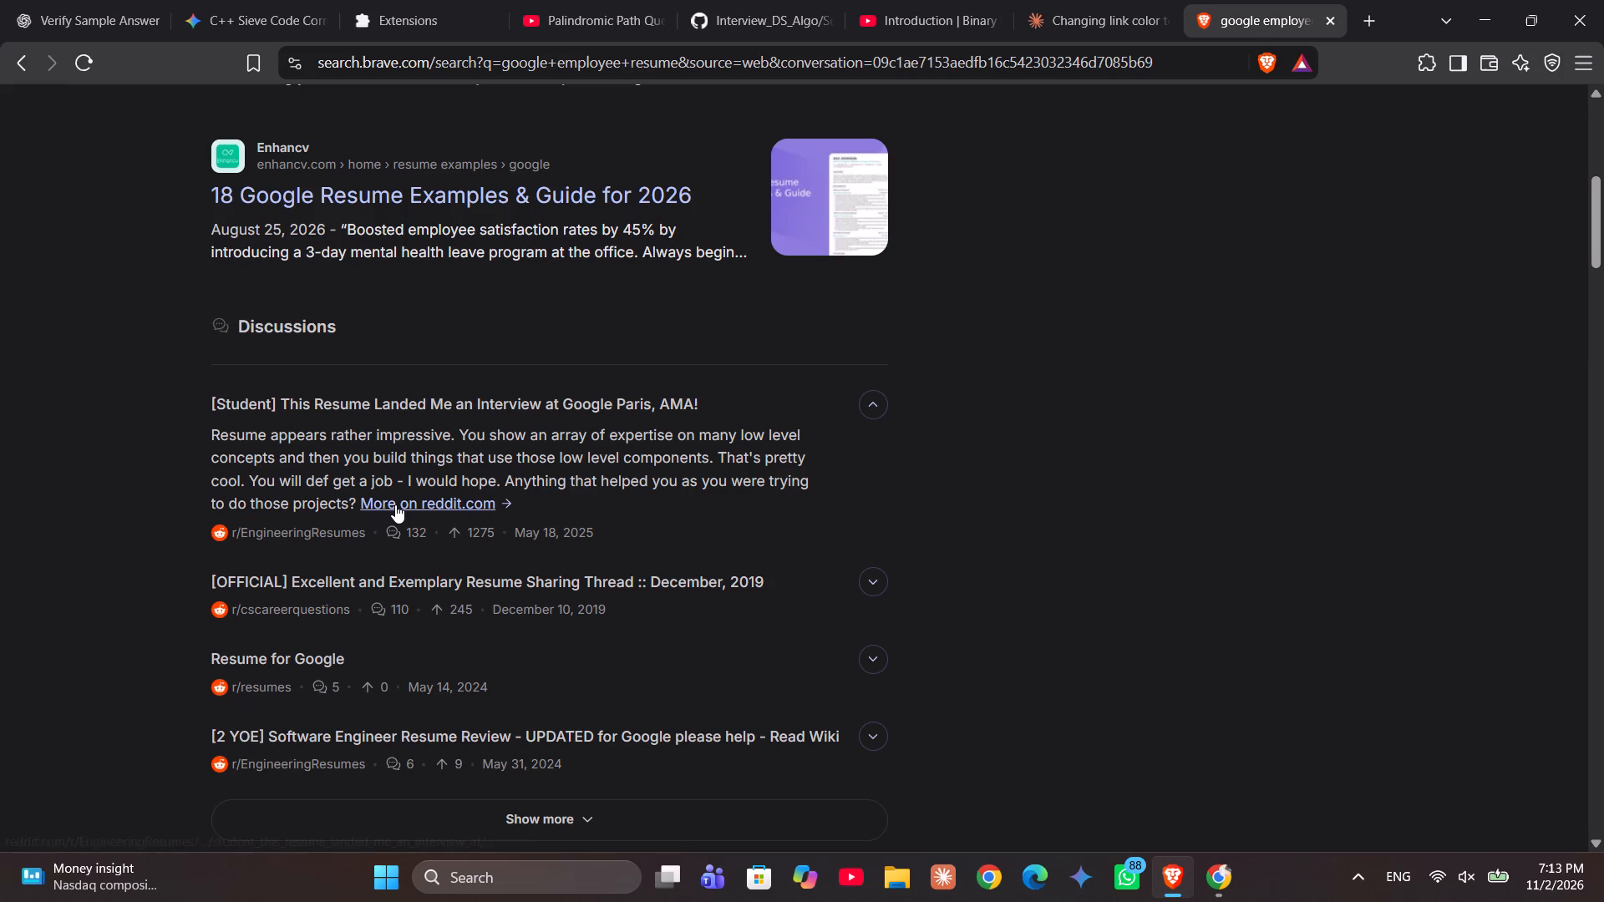
pyautogui.click(395, 504)
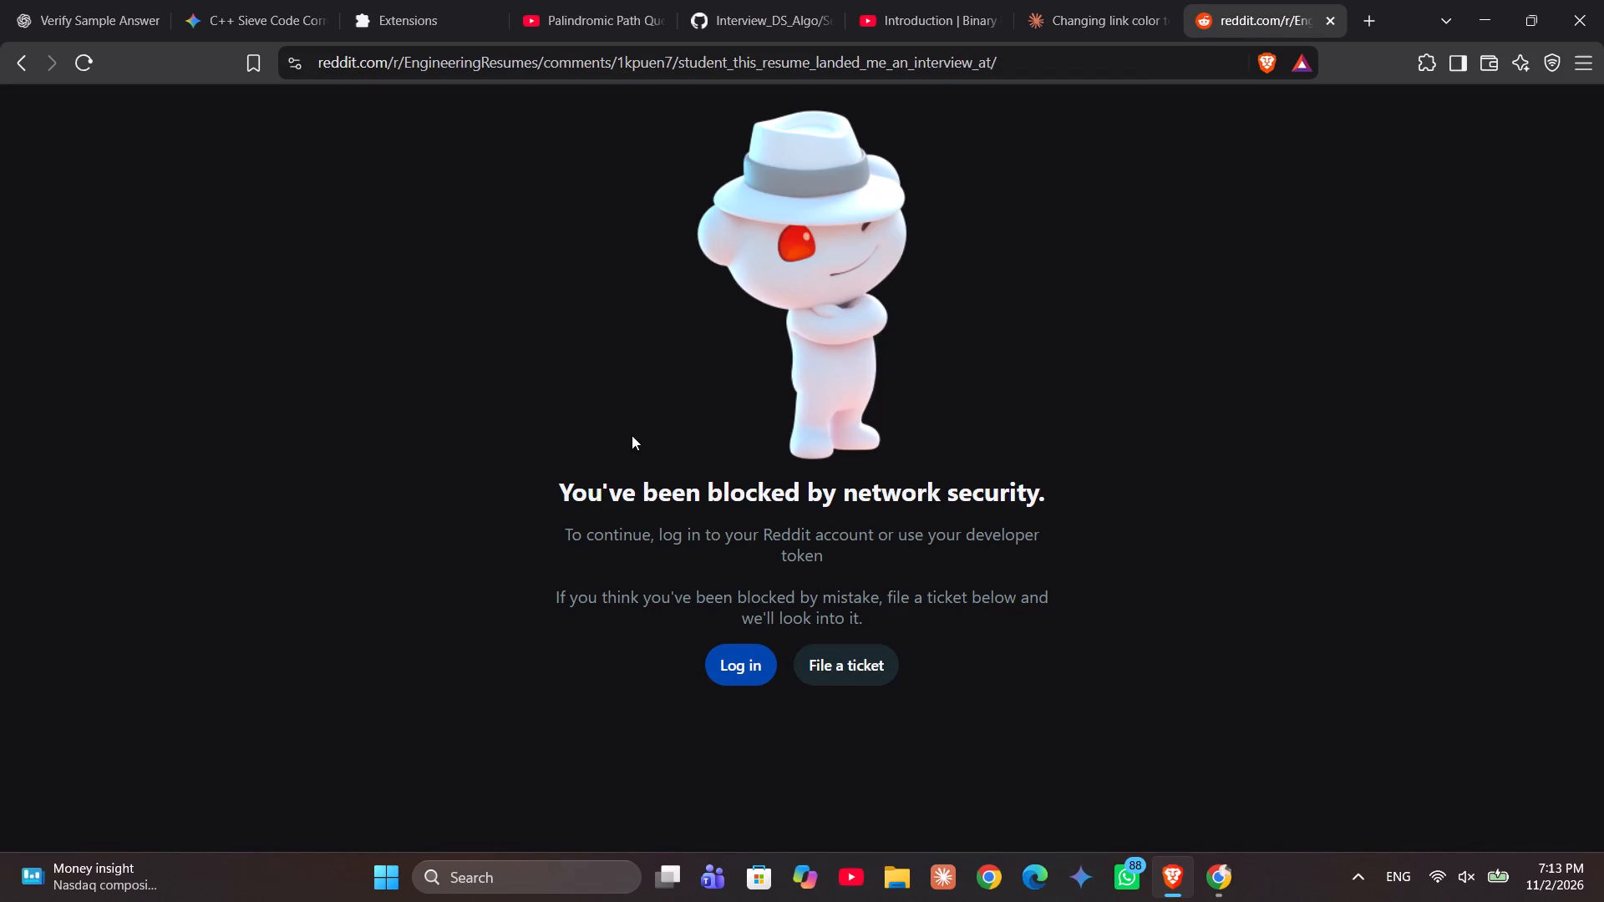
pyautogui.click(27, 58)
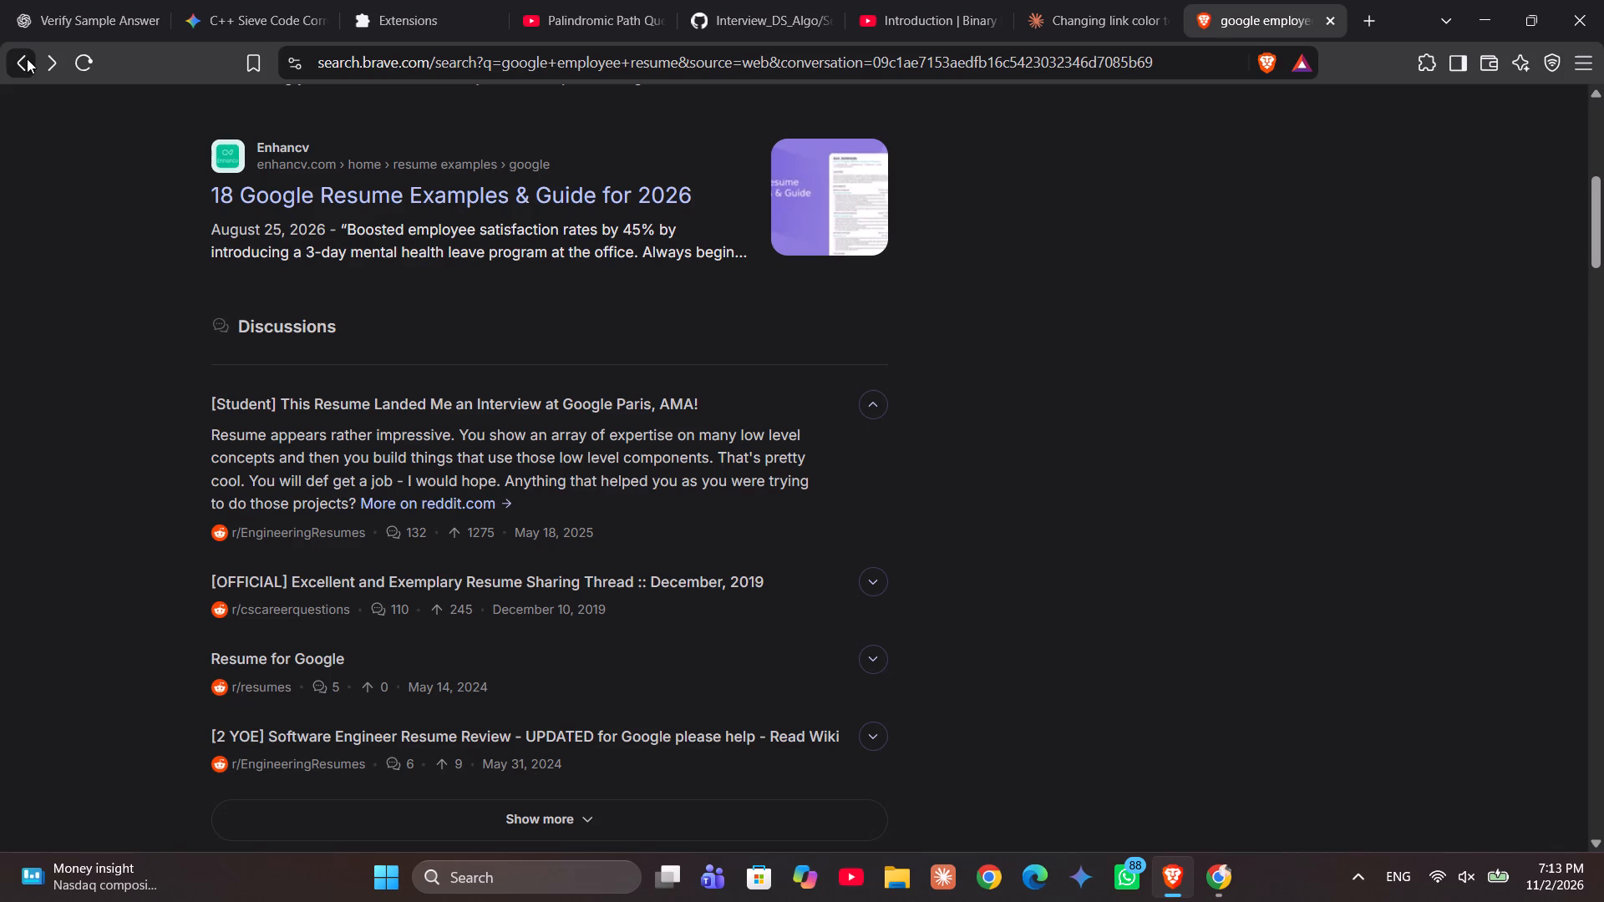
# Look through the remaining "google employee resume" search results for another resume example.
pyautogui.scroll(-1, 334, 448)
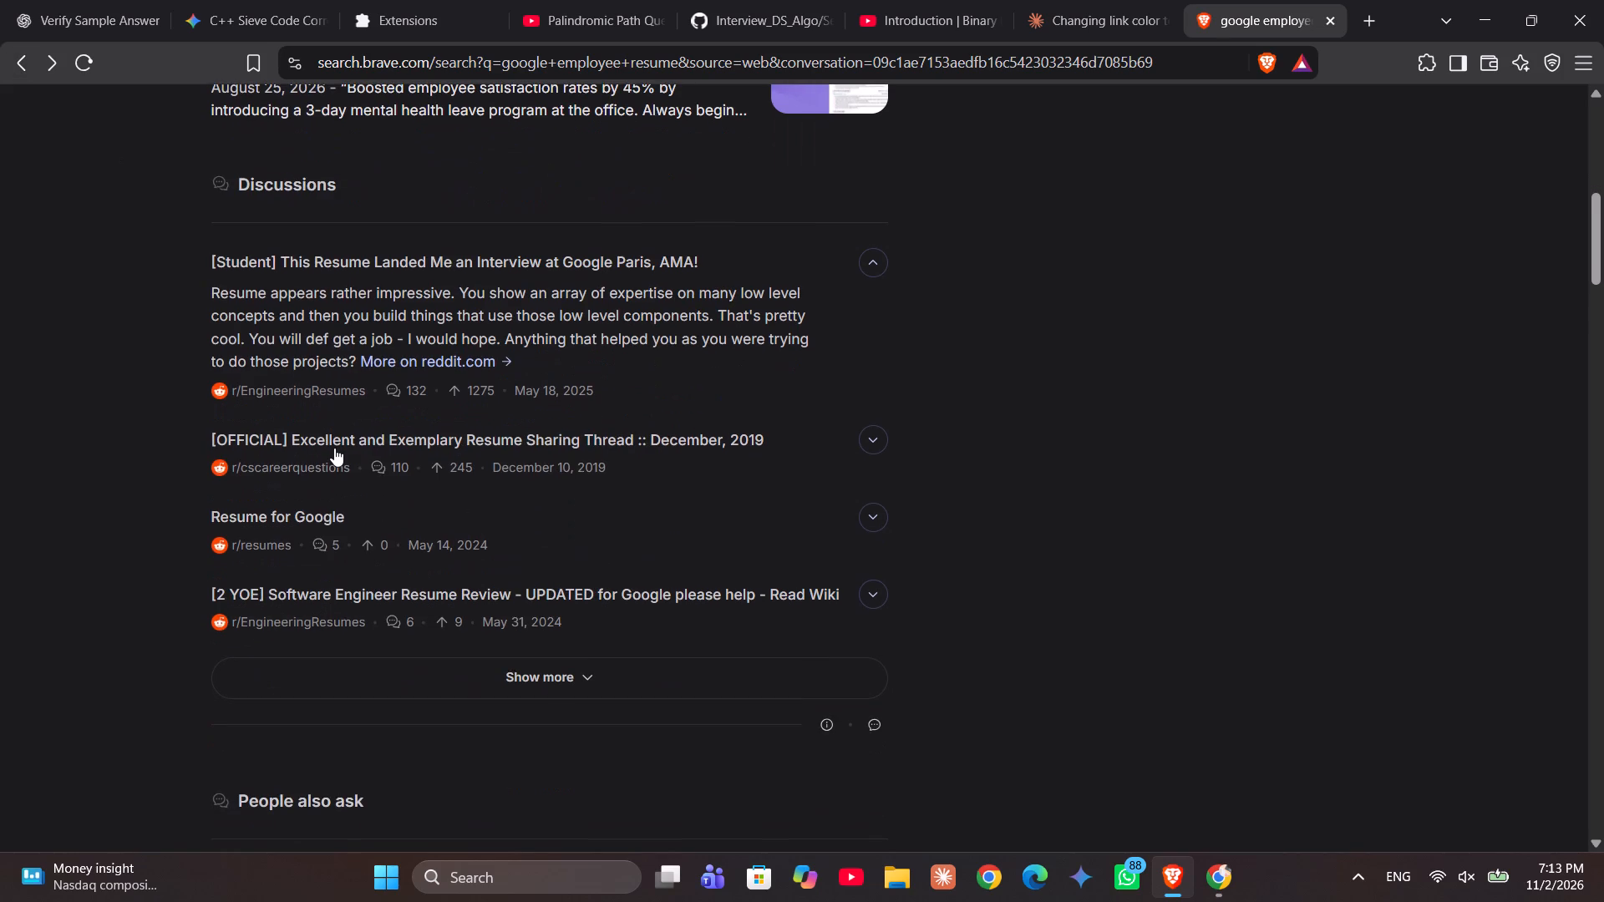
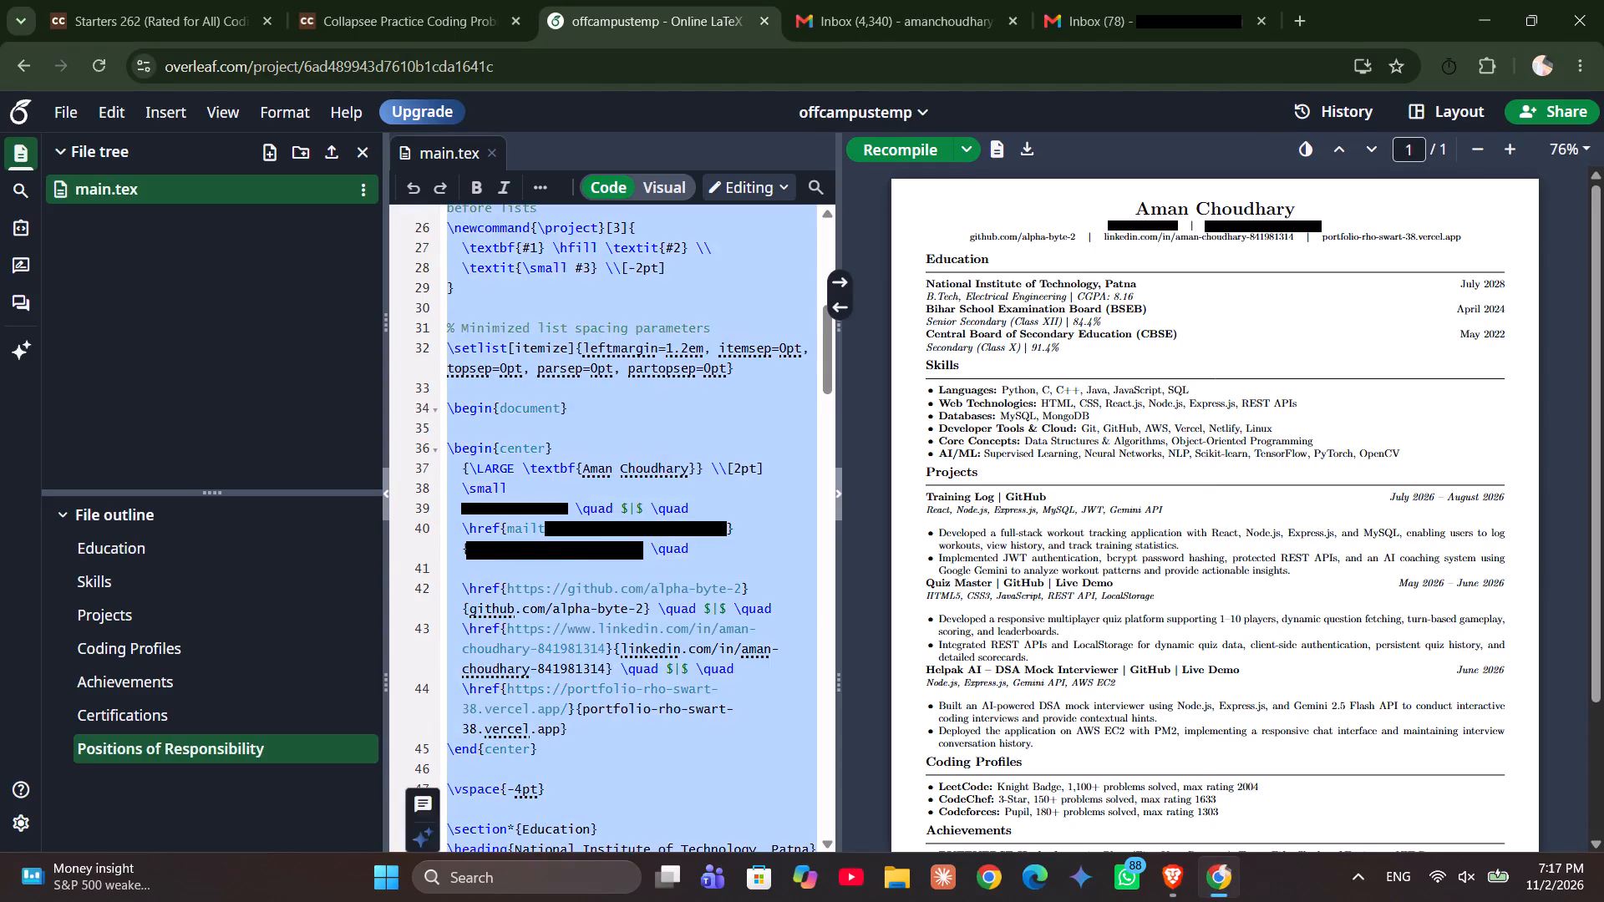
pyautogui.hotkey('ctrl', 'v')
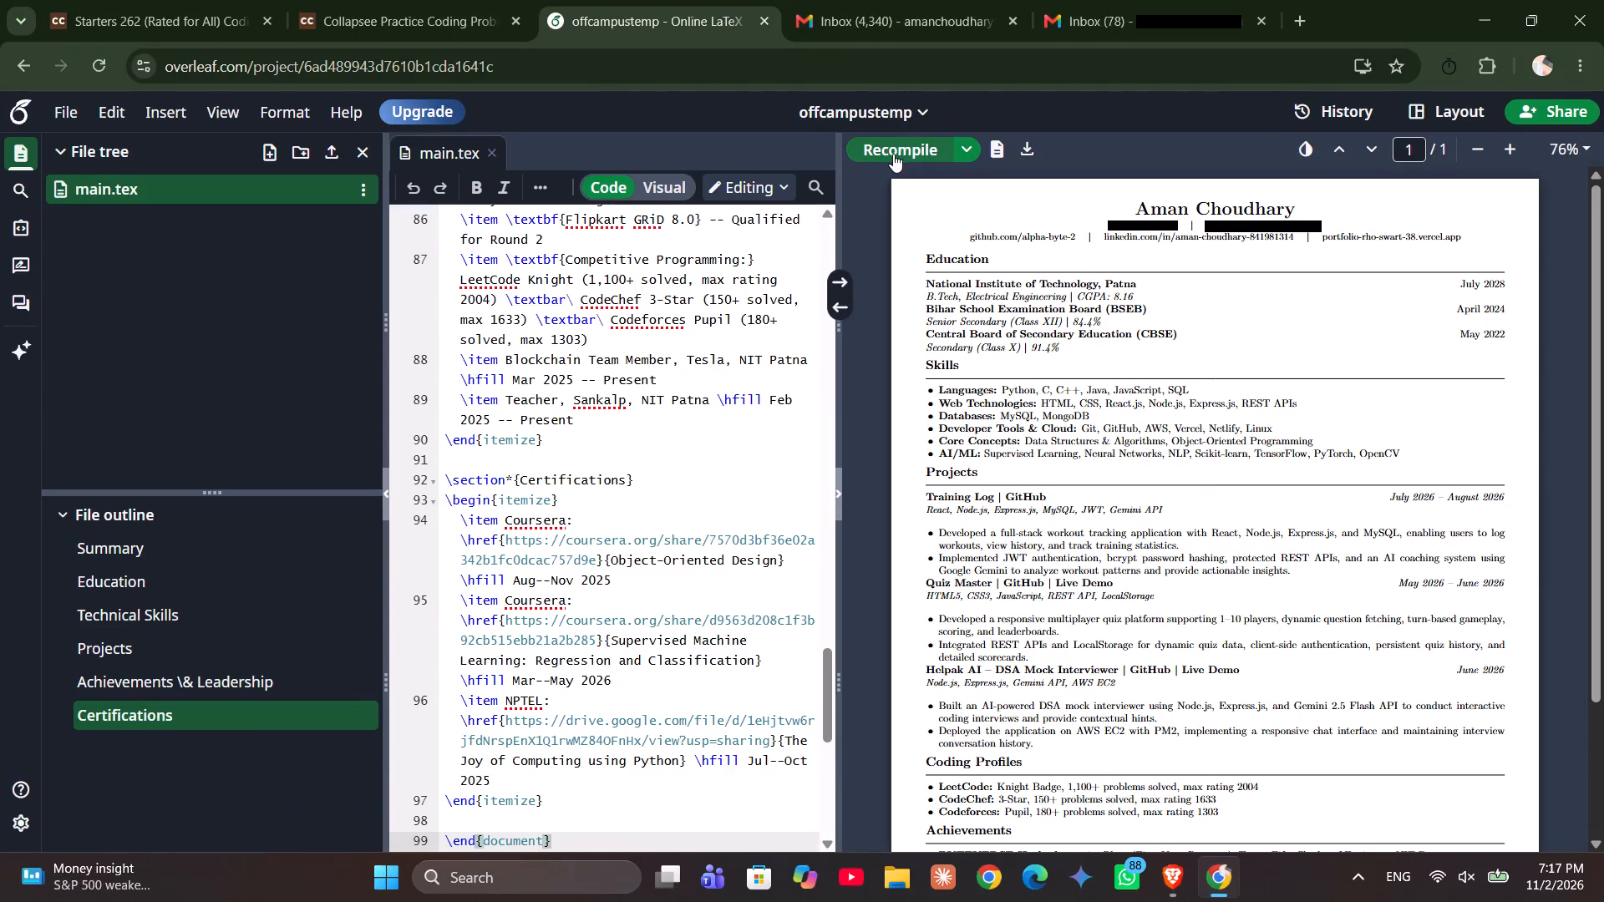
pyautogui.click(893, 154)
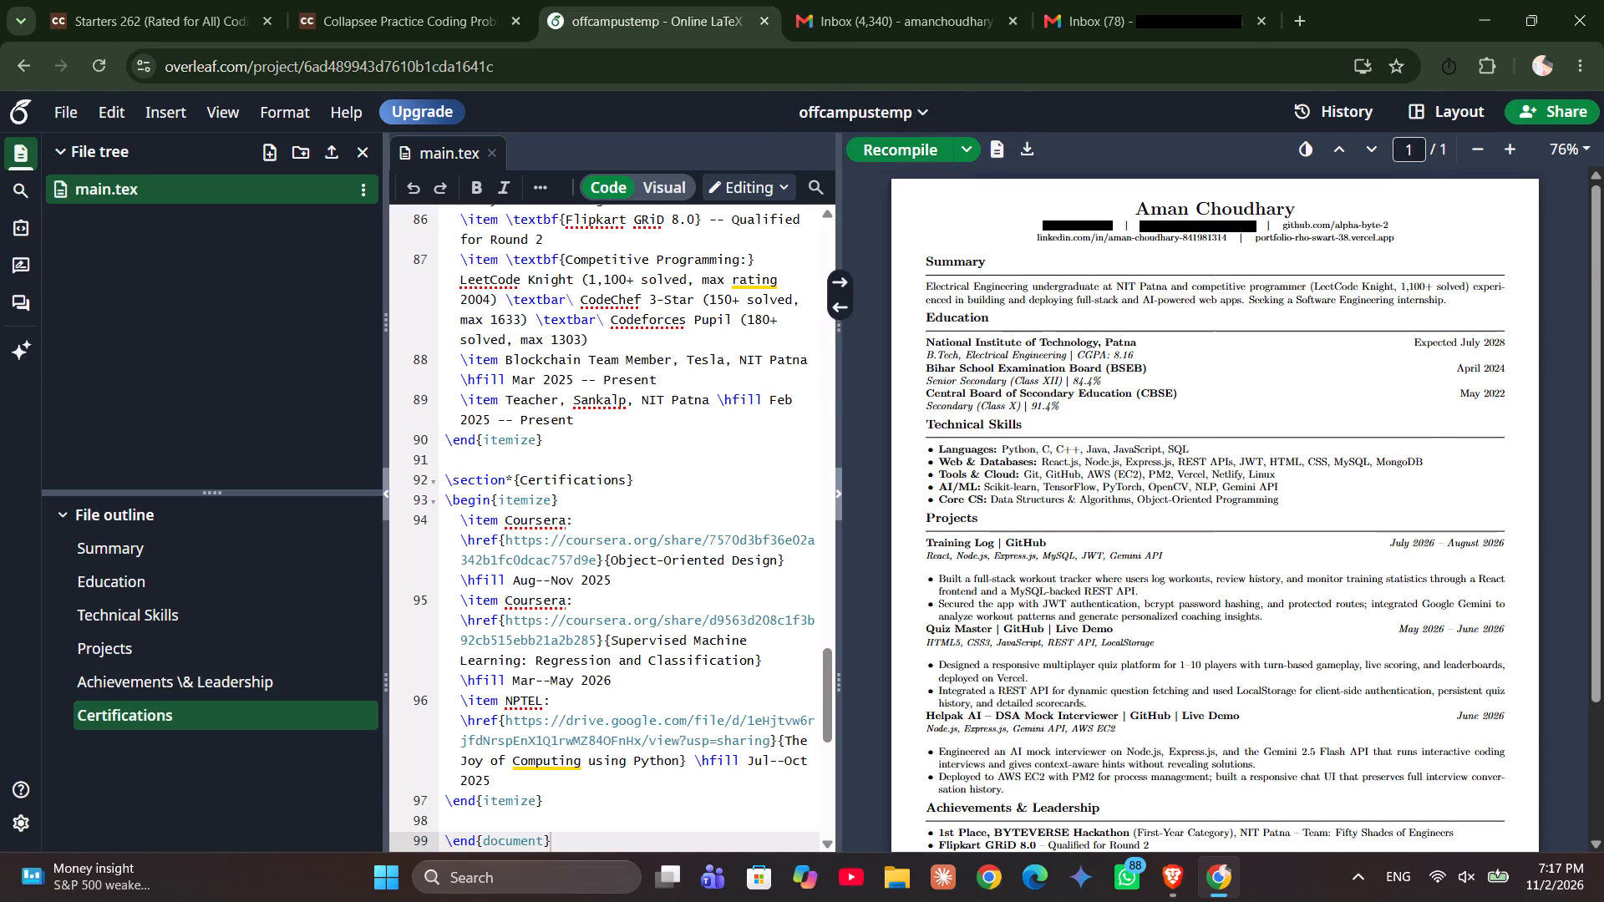
# Review the compiled resume and check that its GitHub, LinkedIn and portfolio header links open, closing each page after viewing it.
pyautogui.scroll(-2, 1053, 358)
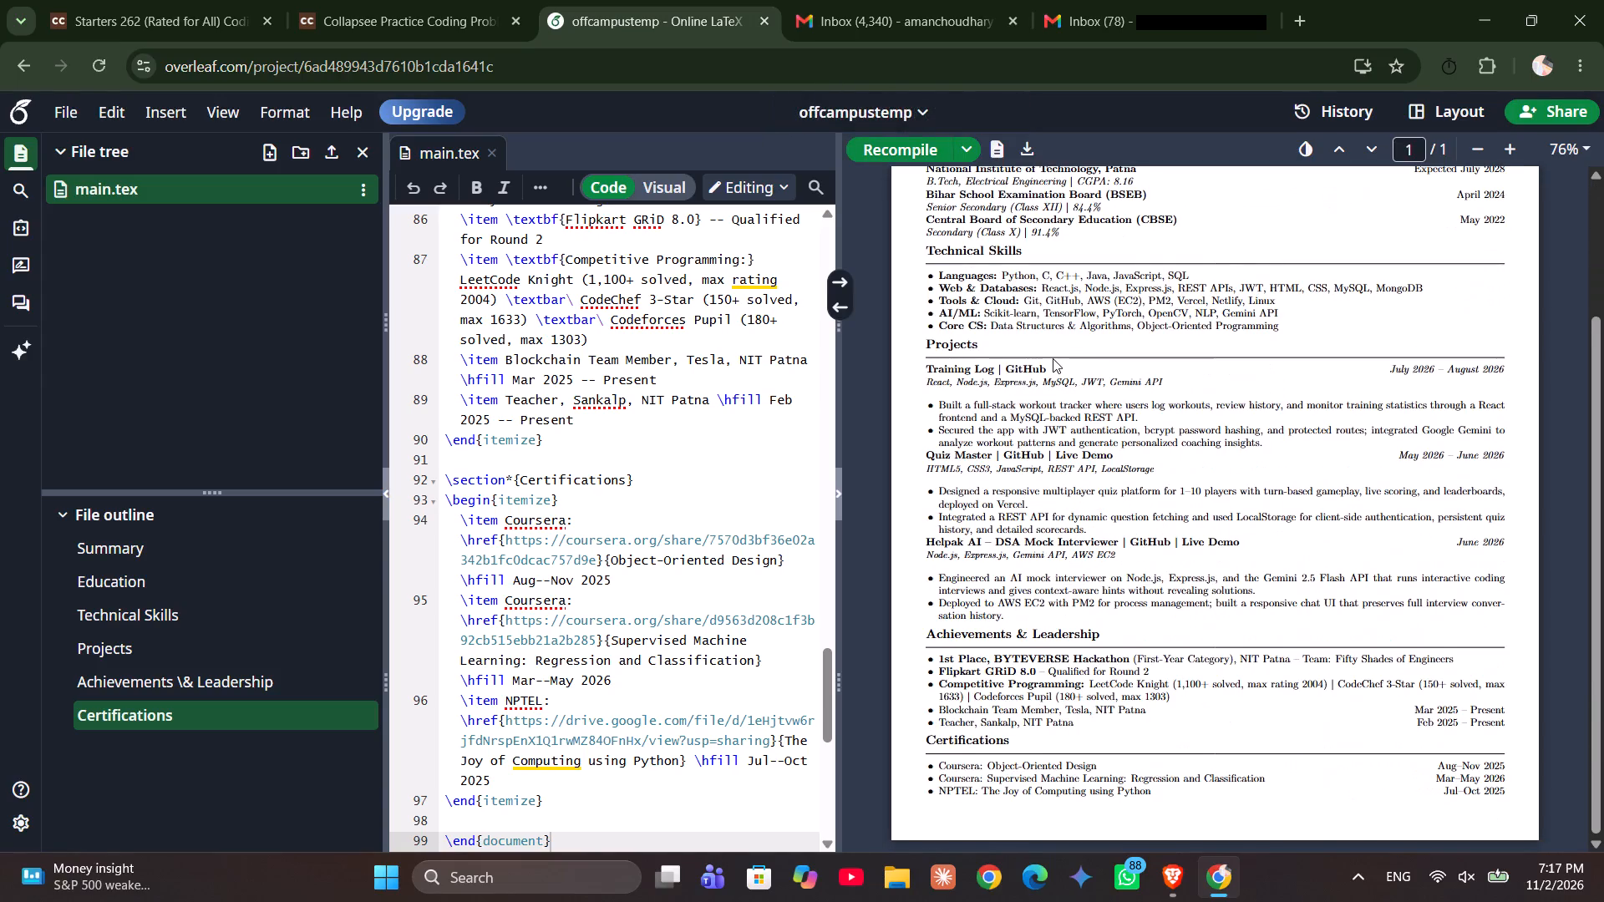
pyautogui.scroll(2, 1053, 358)
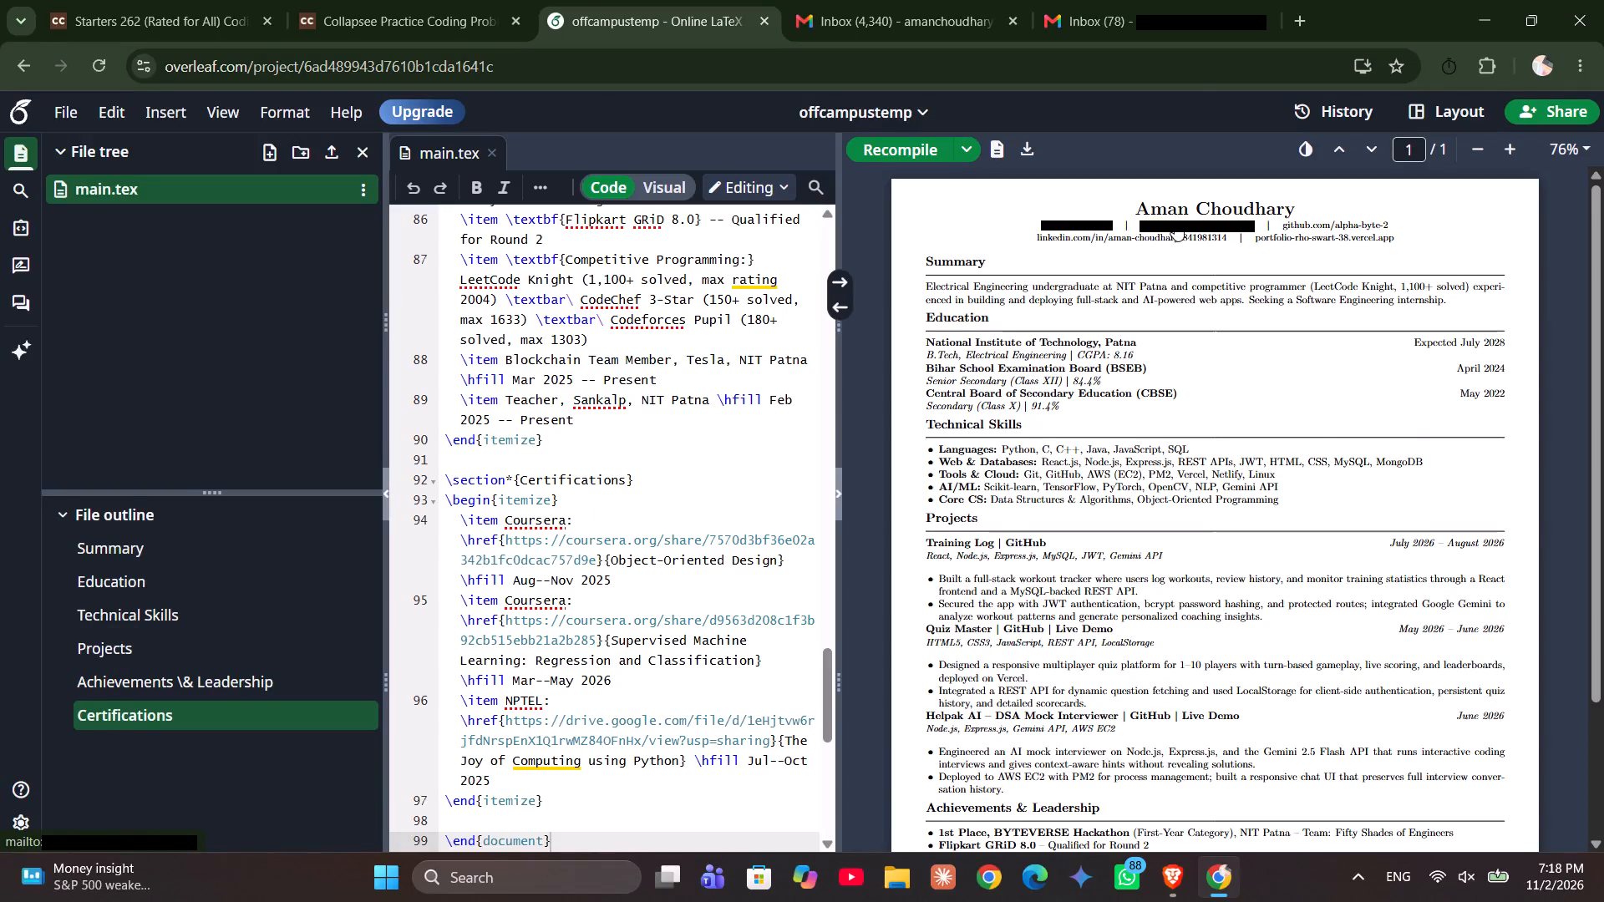
pyautogui.click(1323, 225)
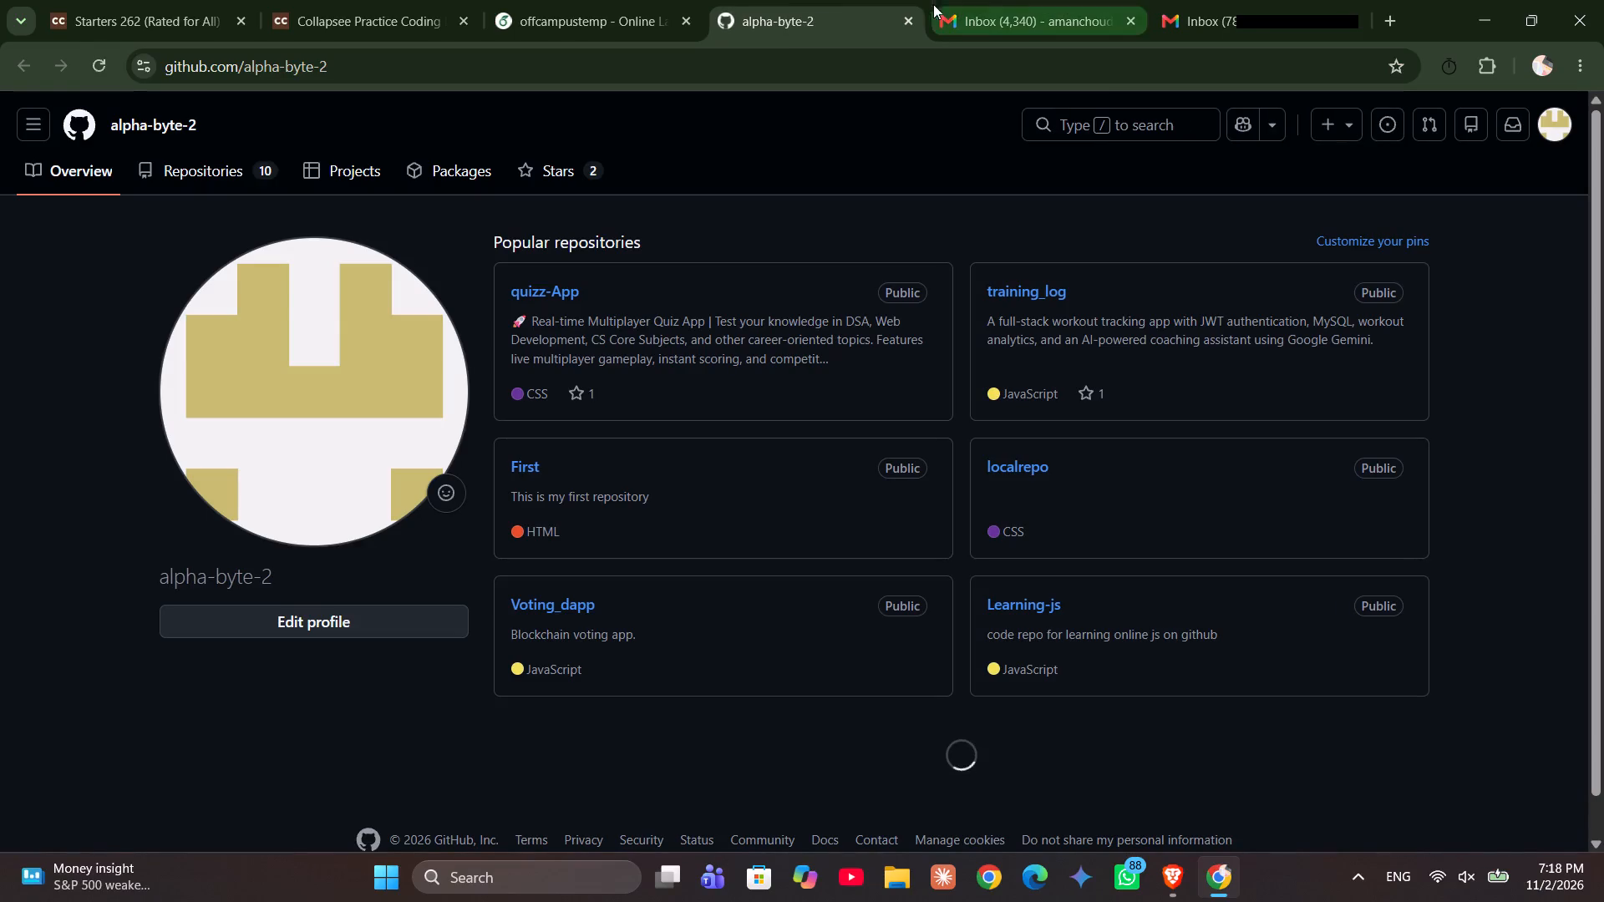
pyautogui.click(910, 26)
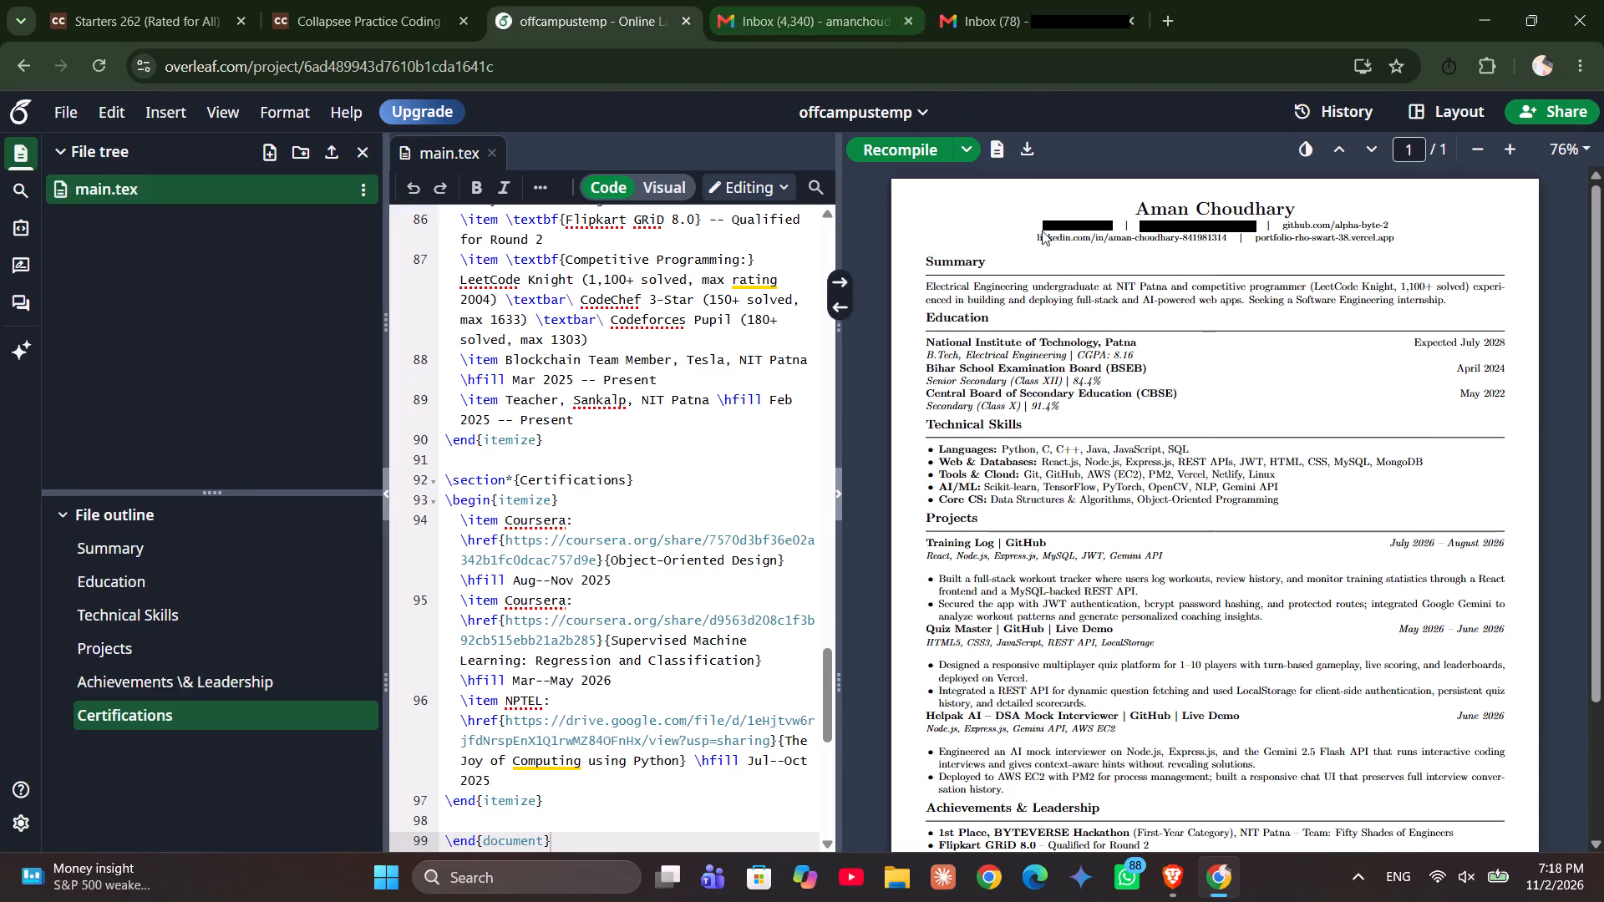
pyautogui.click(1134, 238)
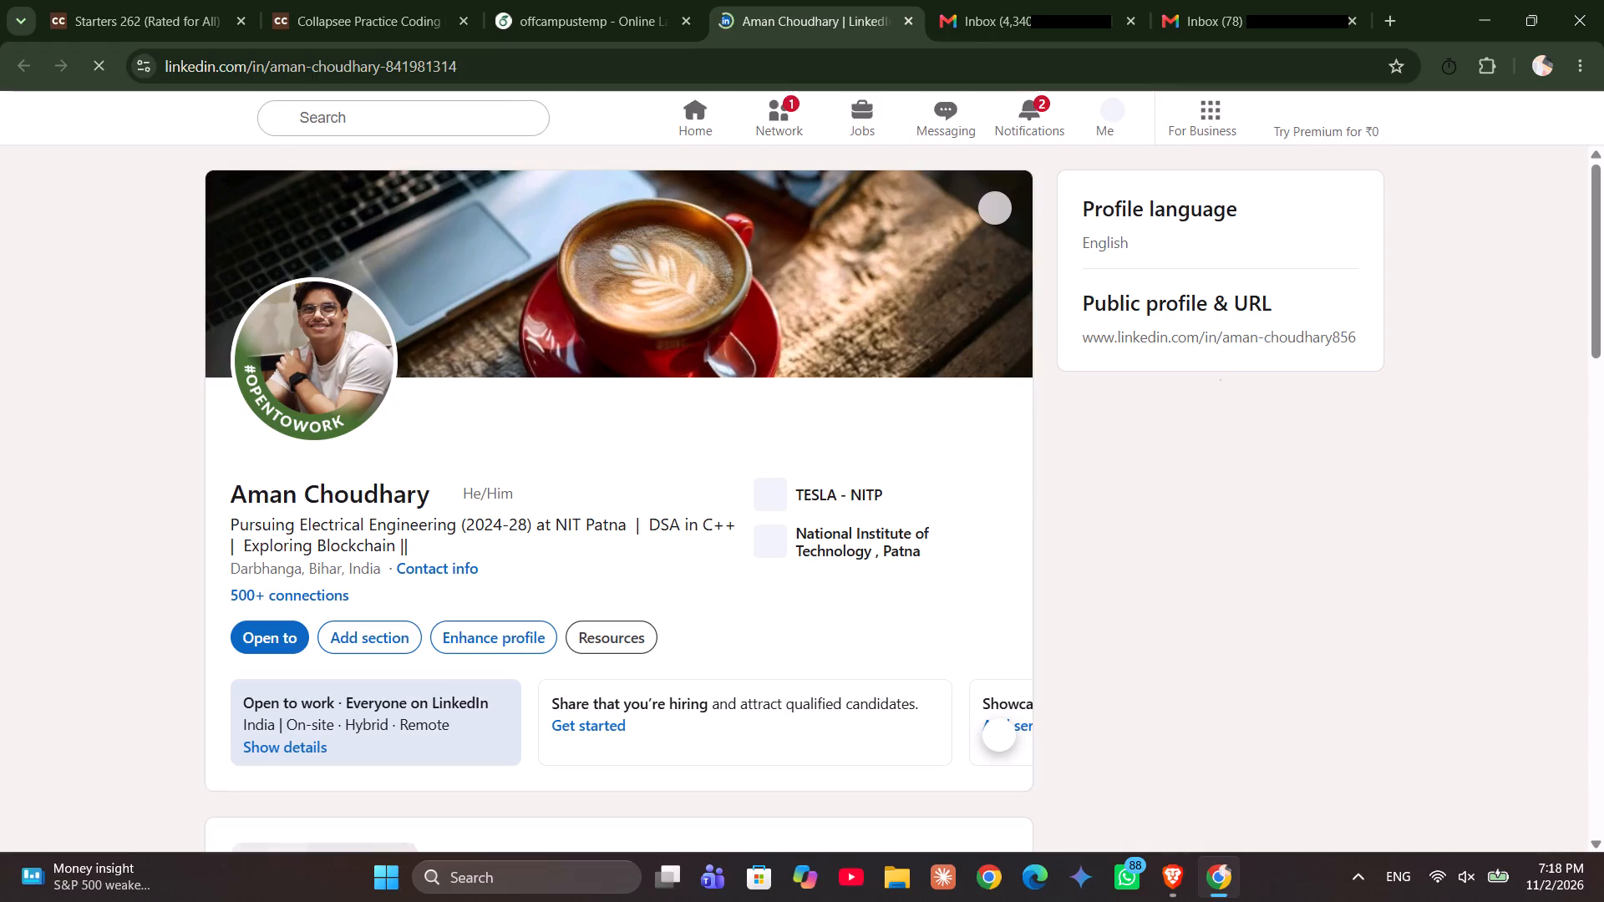
pyautogui.click(911, 16)
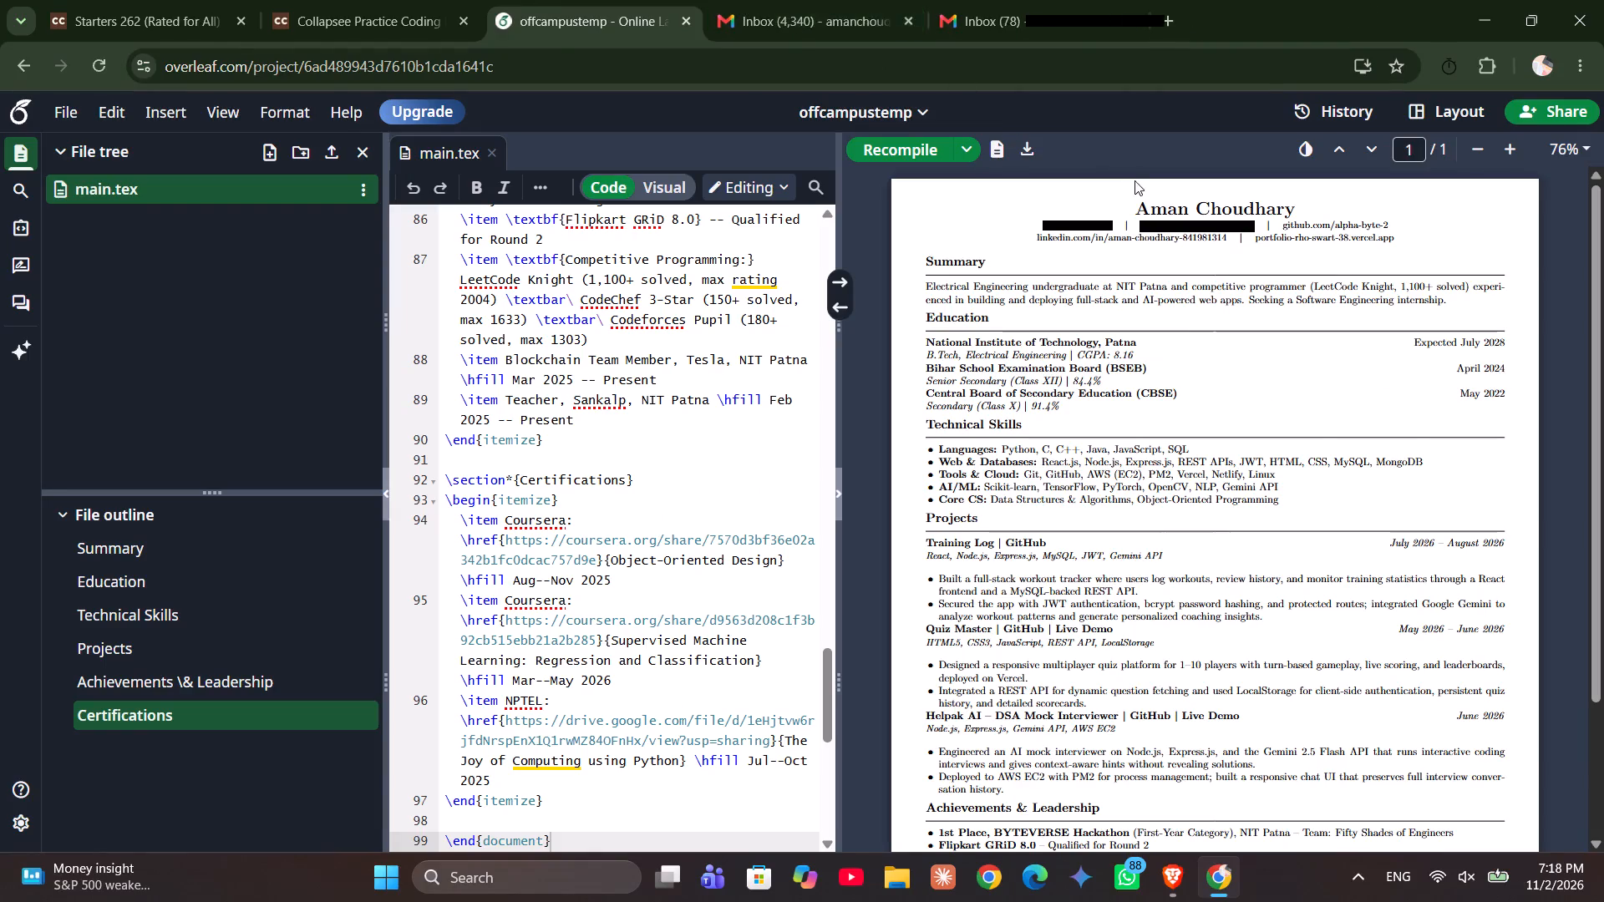
pyautogui.click(1278, 237)
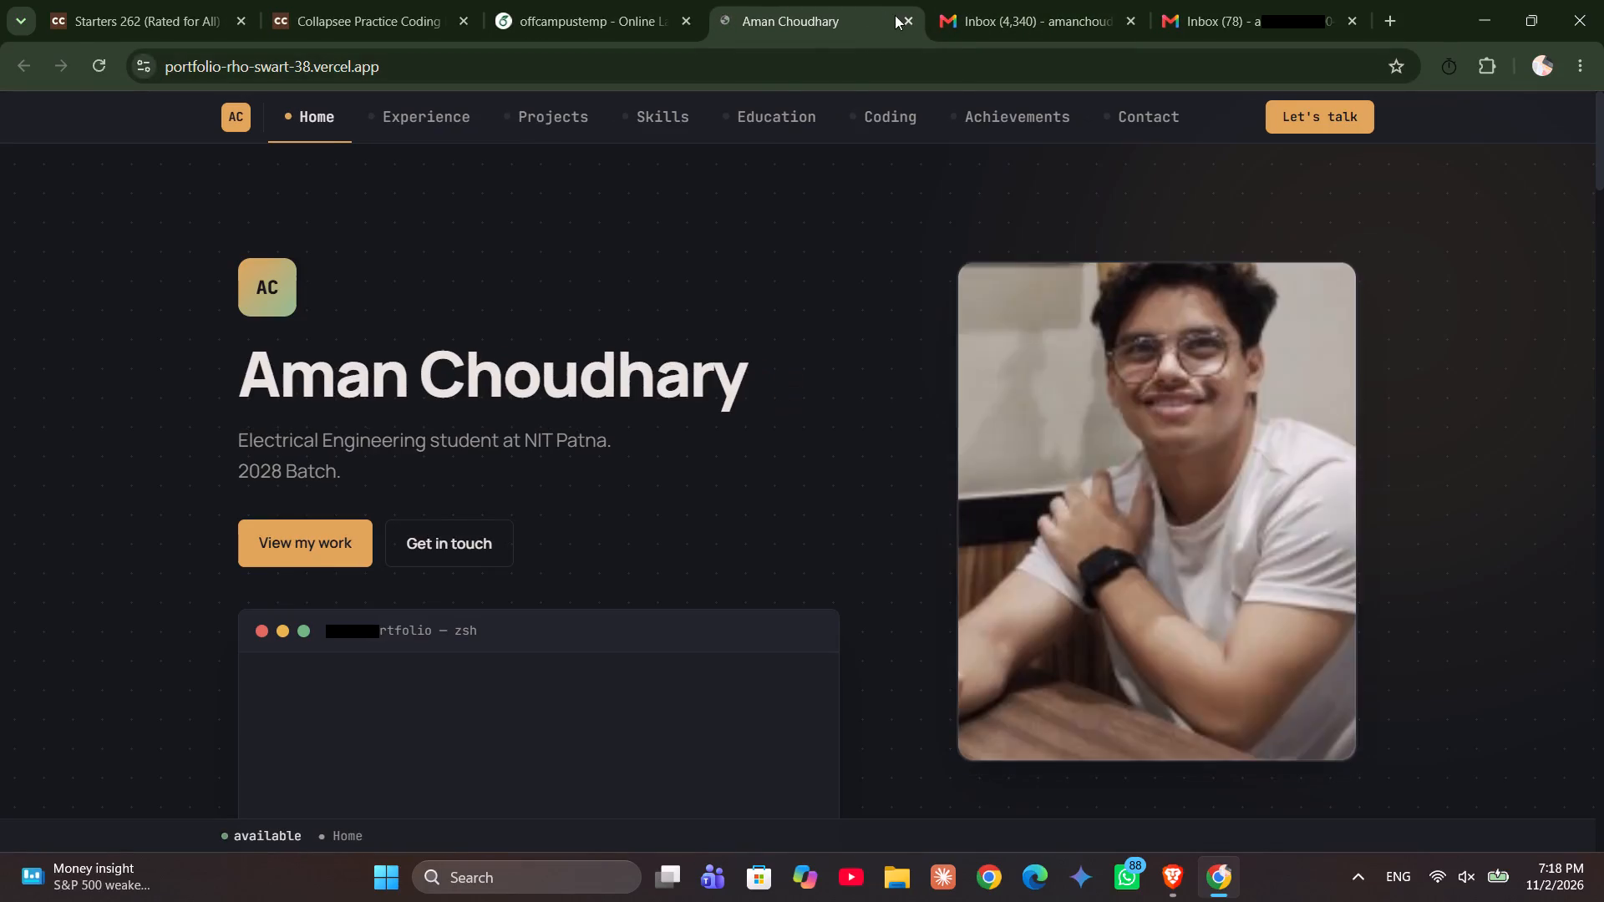
pyautogui.click(912, 21)
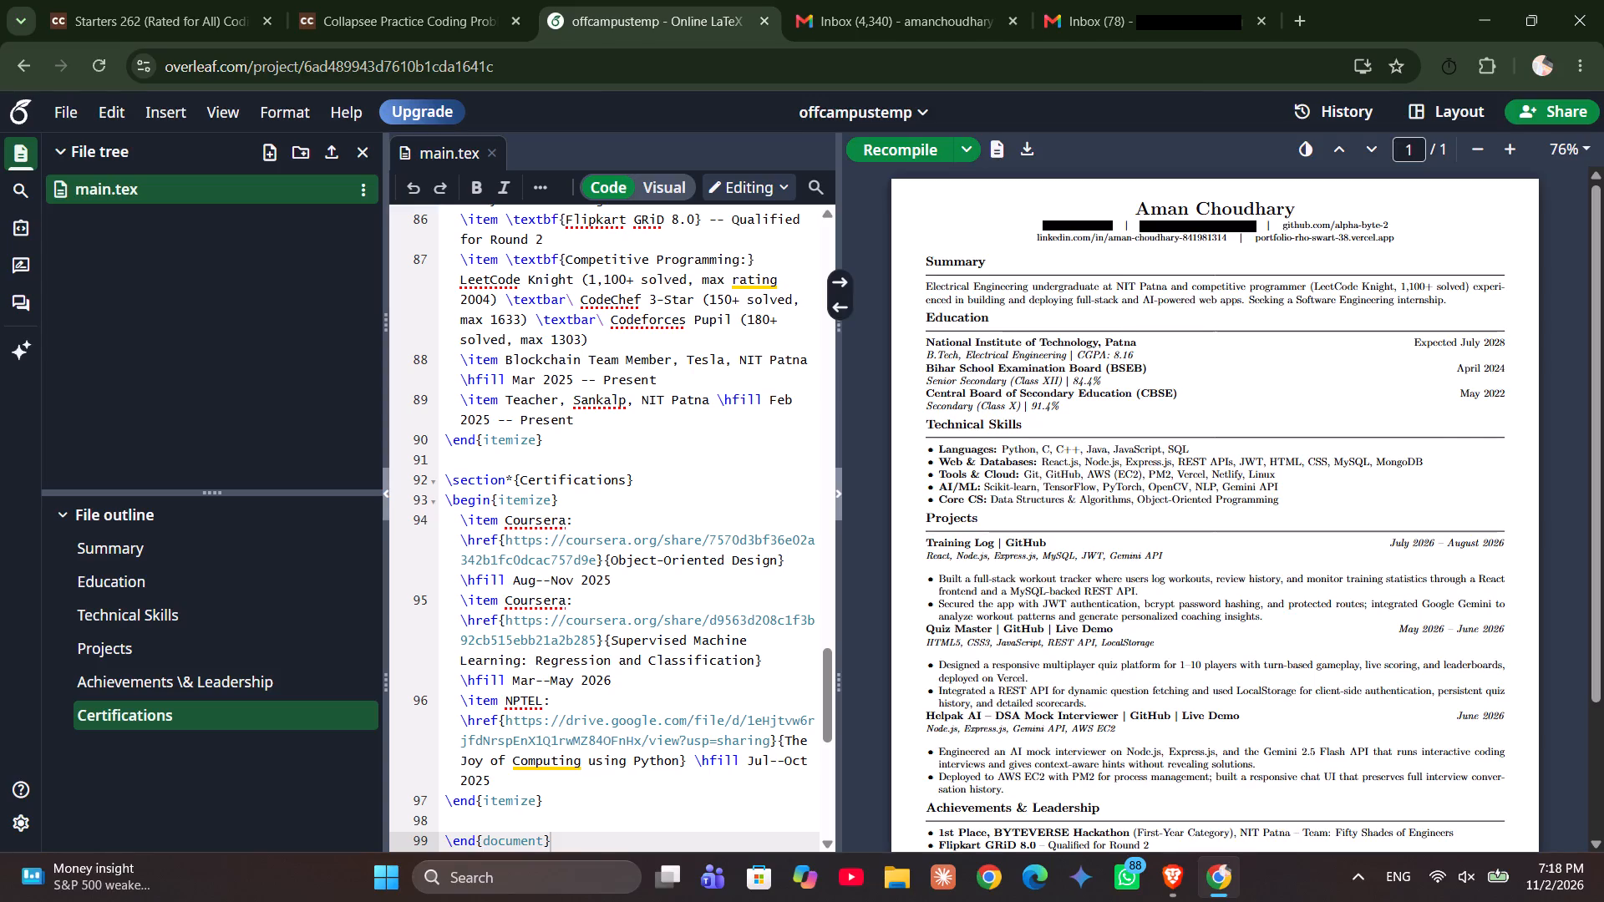
# Locate the Summary text in the LaTeX source and set the LeetCode solved count there to 1,500+.
pyautogui.doubleClick(921, 257)
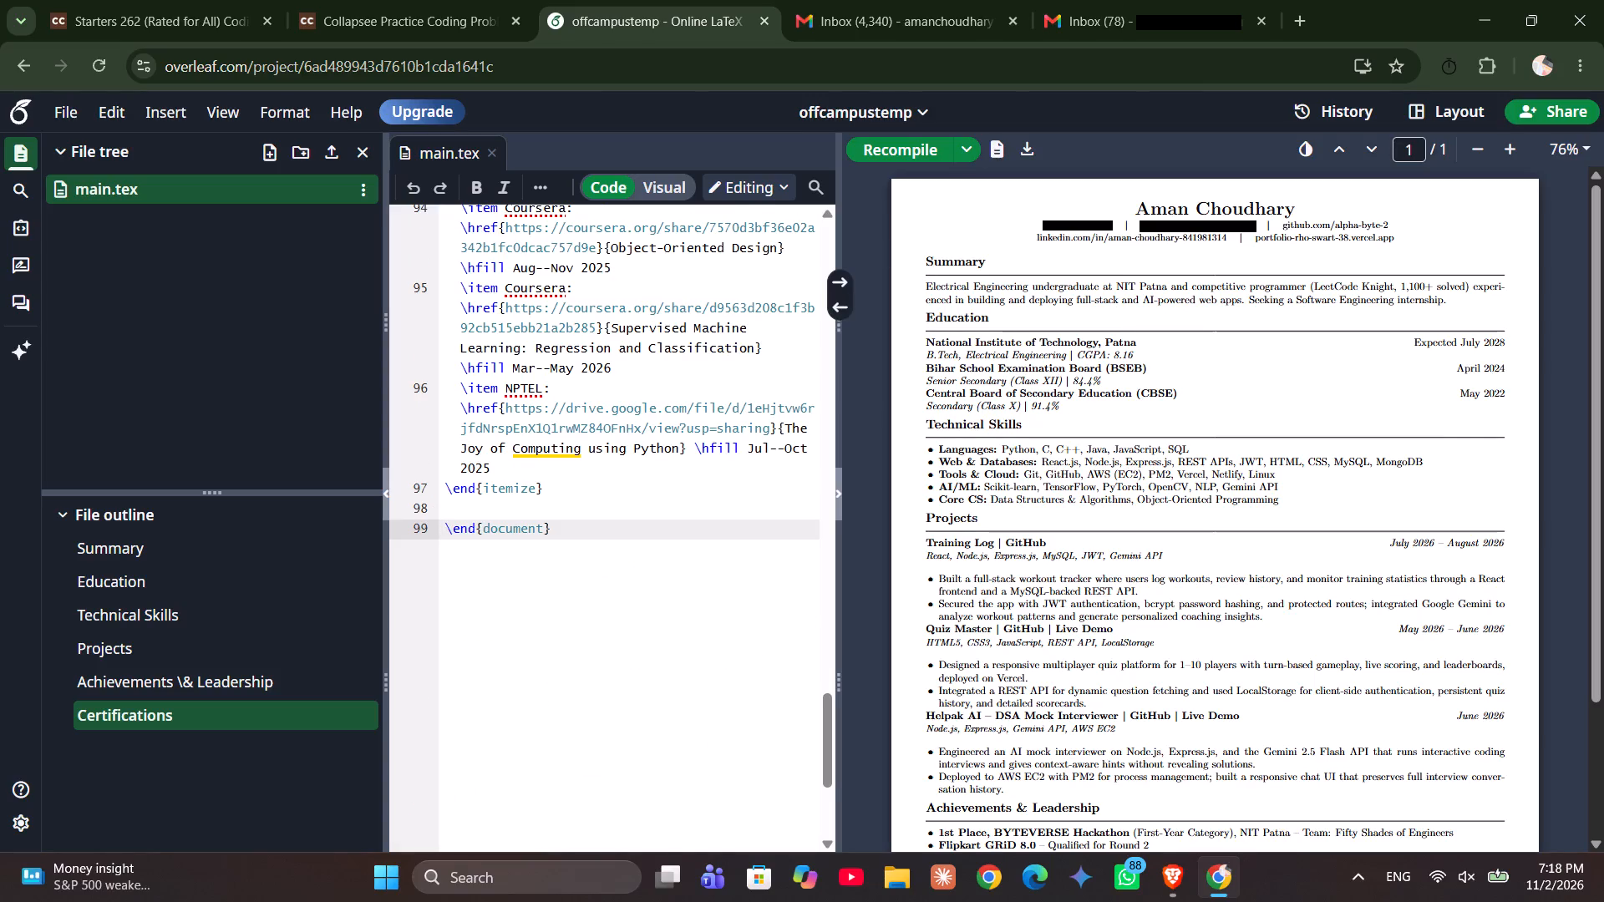
pyautogui.doubleClick(932, 263)
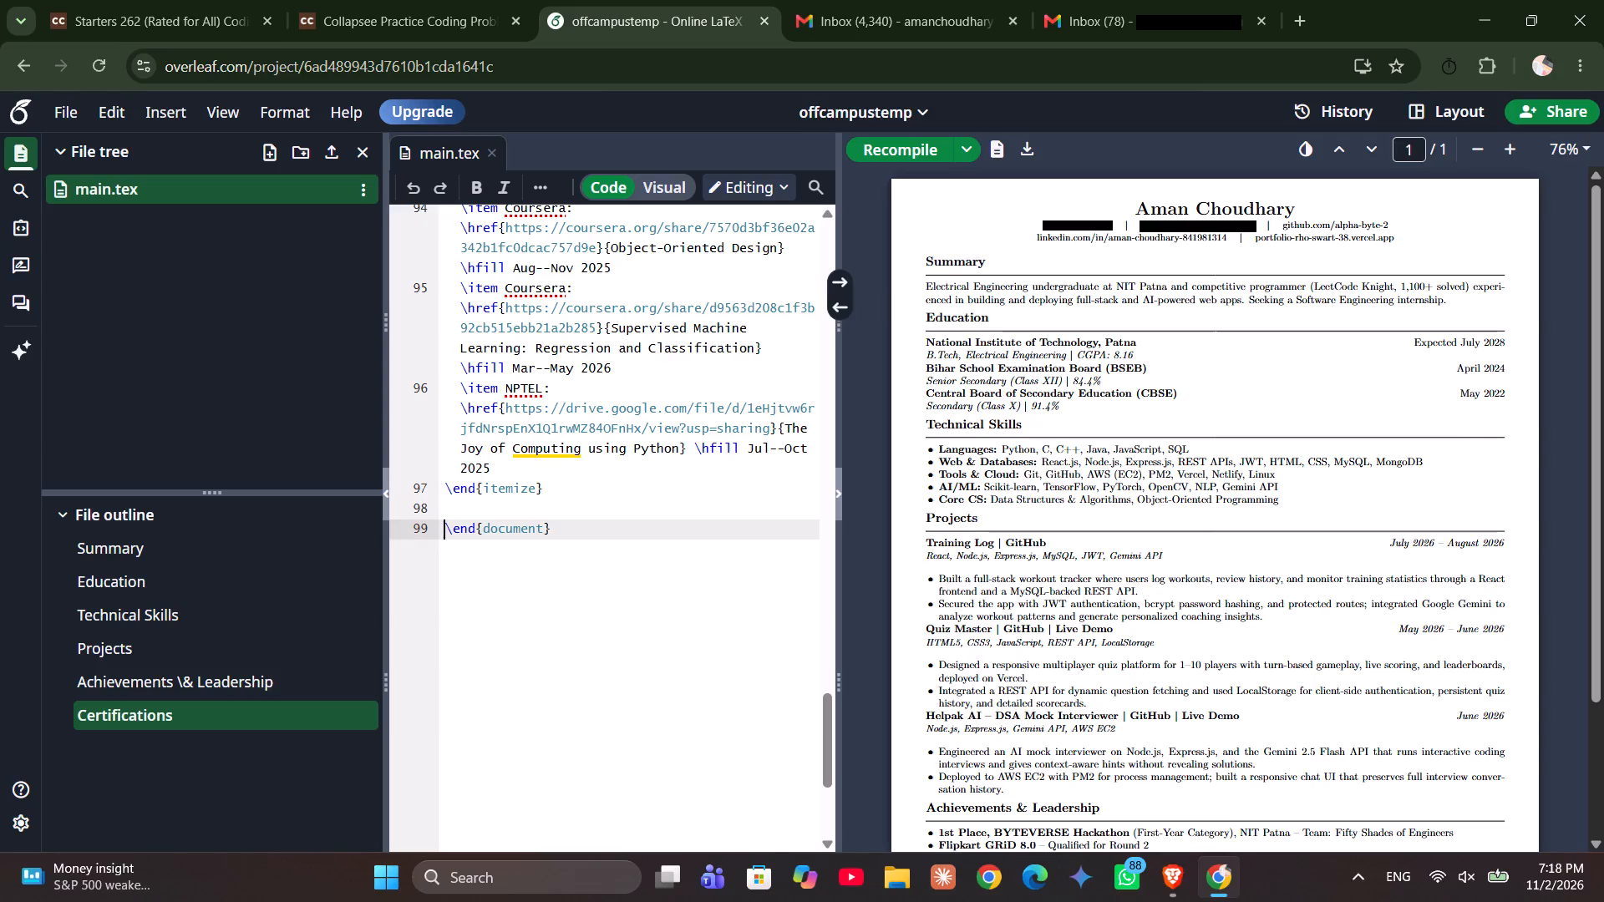
pyautogui.doubleClick(937, 285)
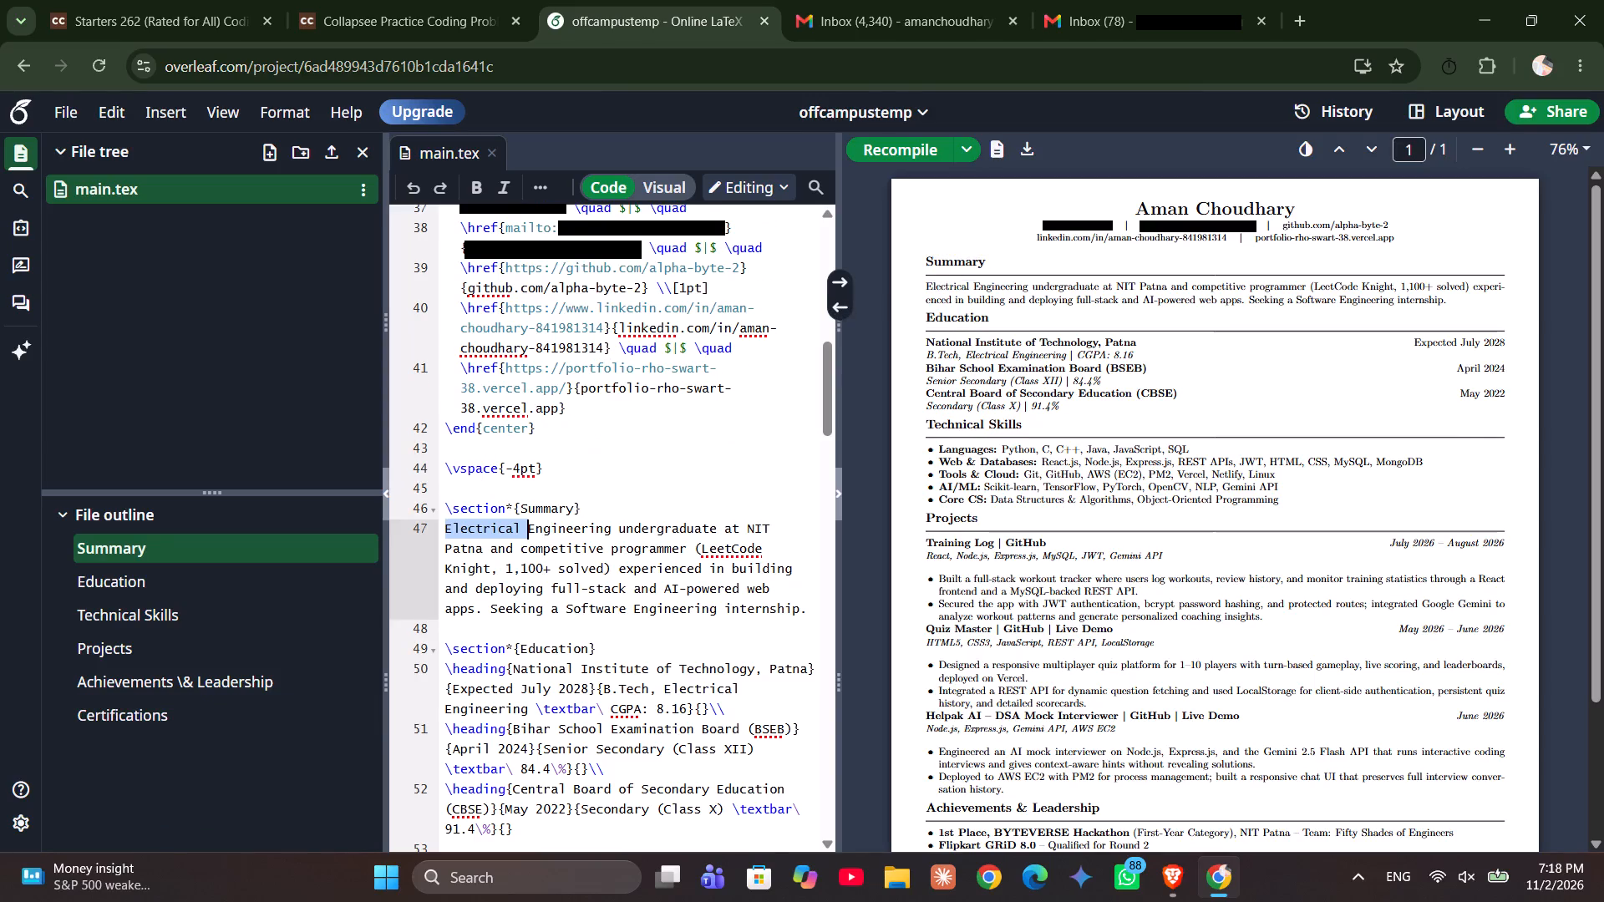
pyautogui.click(1282, 407)
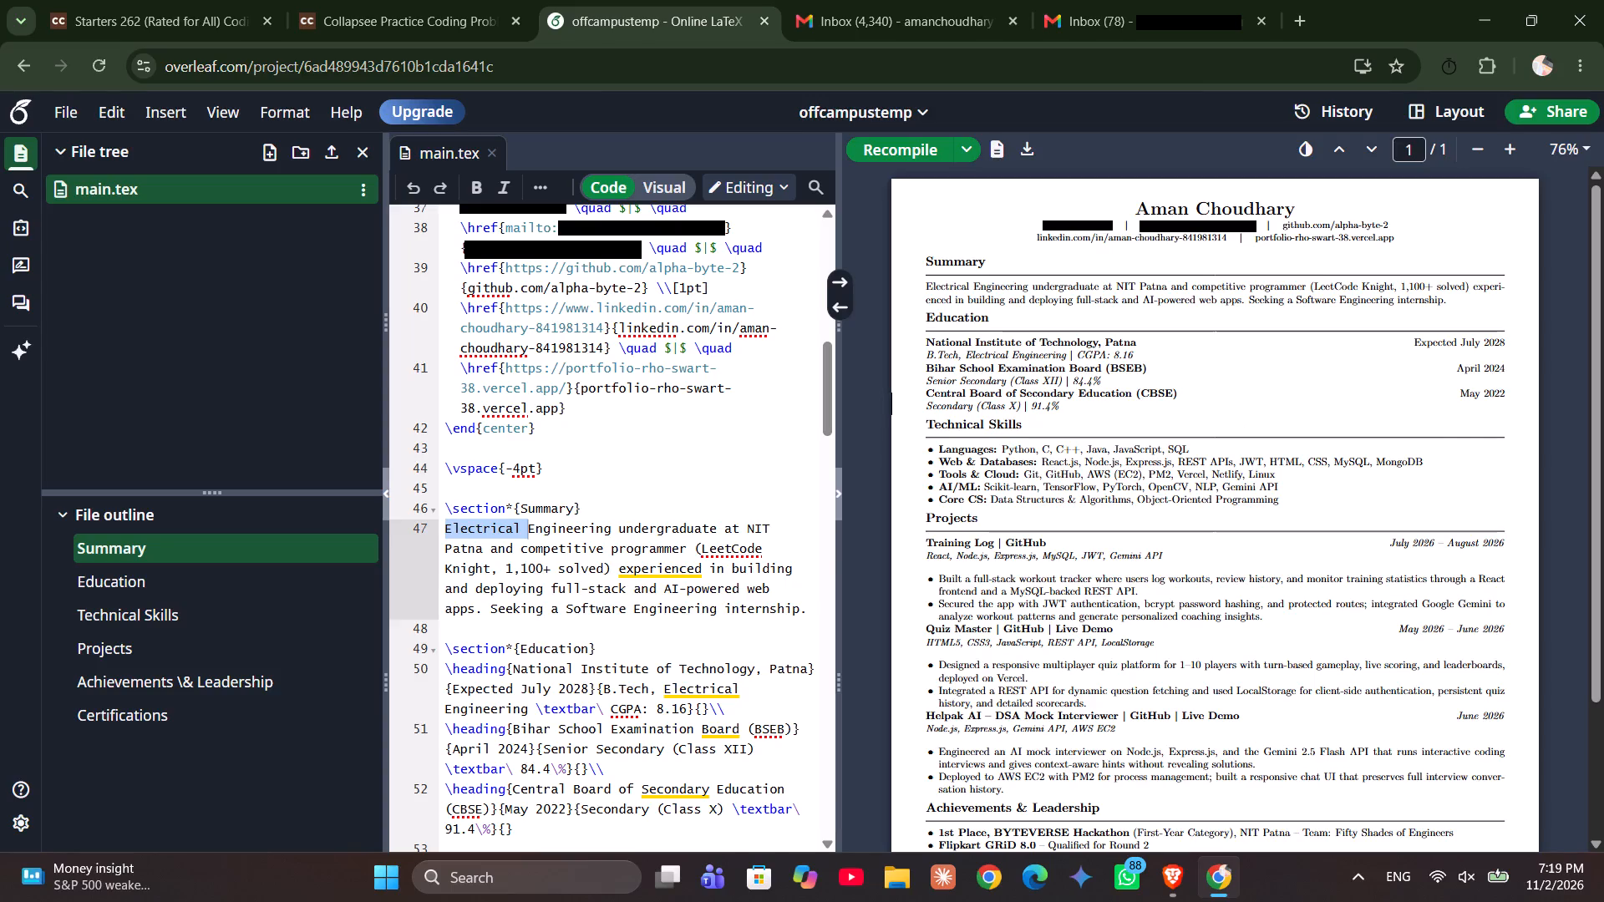
pyautogui.click(532, 577)
pyautogui.press('BackSpace')
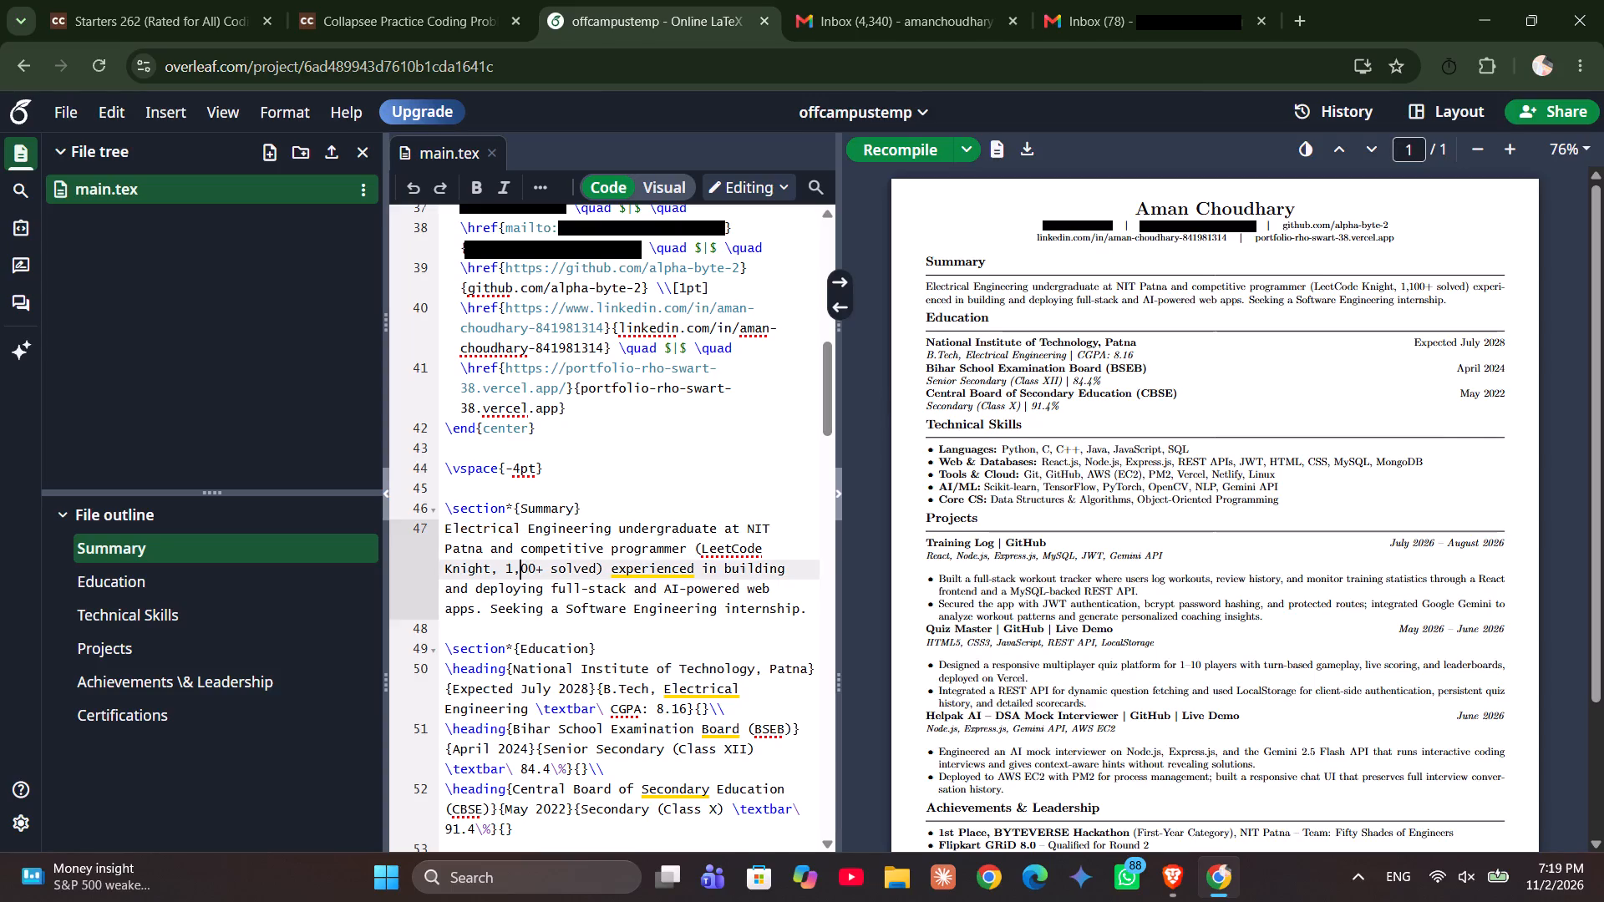
pyautogui.press('5')
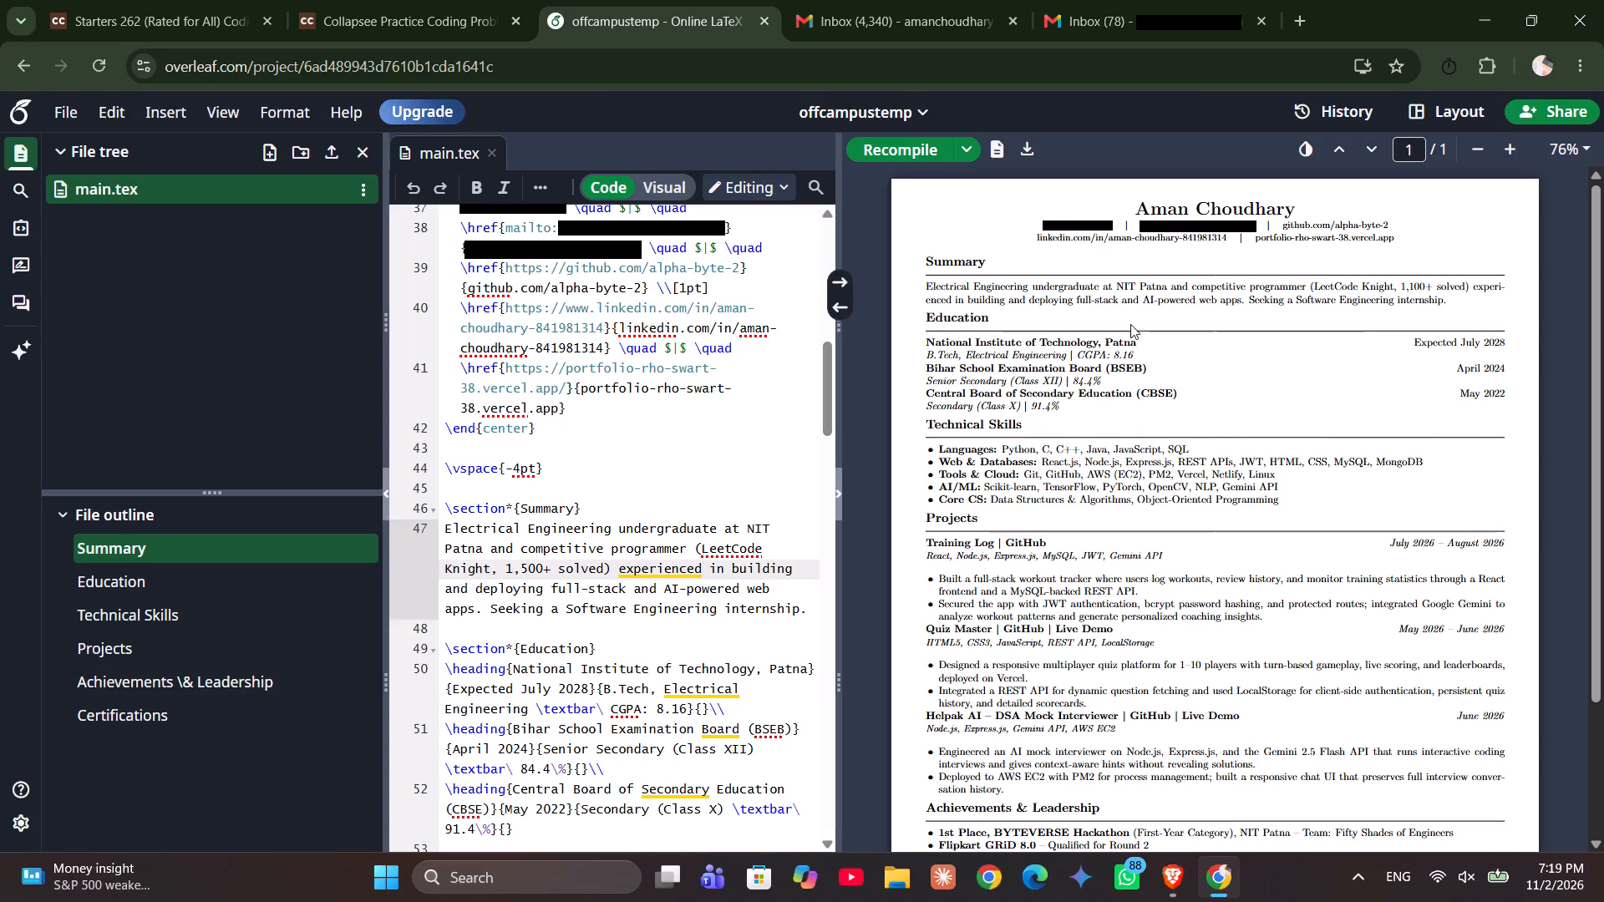
# Remove the word "Expected" before "July 2028" in the National Institute of Technology education entry and recompile.
pyautogui.doubleClick(1051, 348)
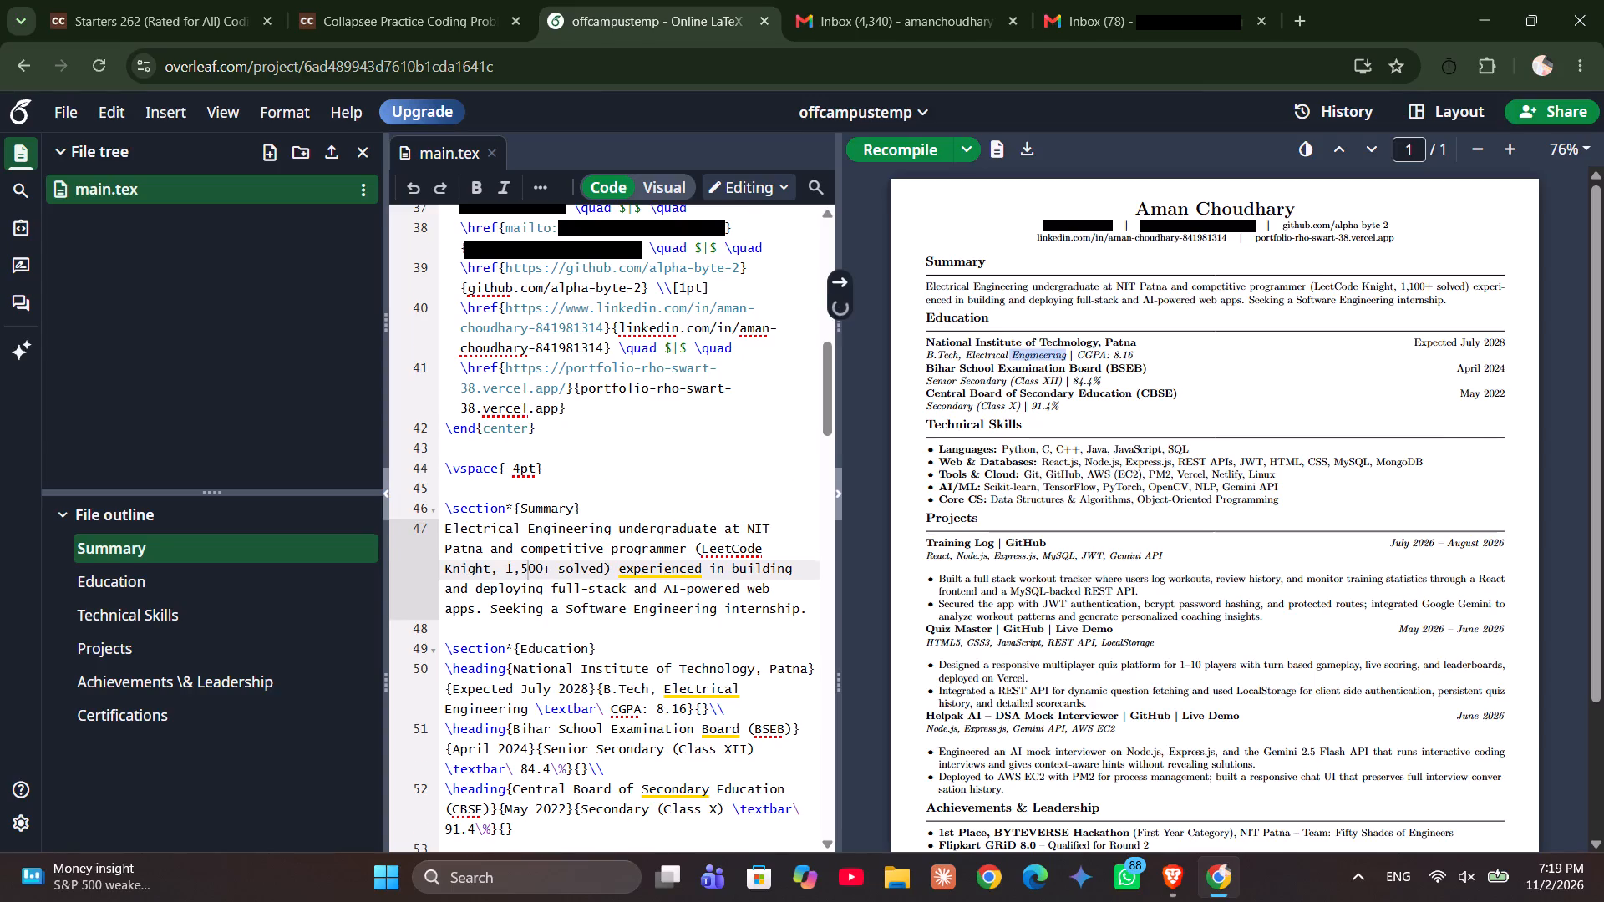
pyautogui.doubleClick(926, 345)
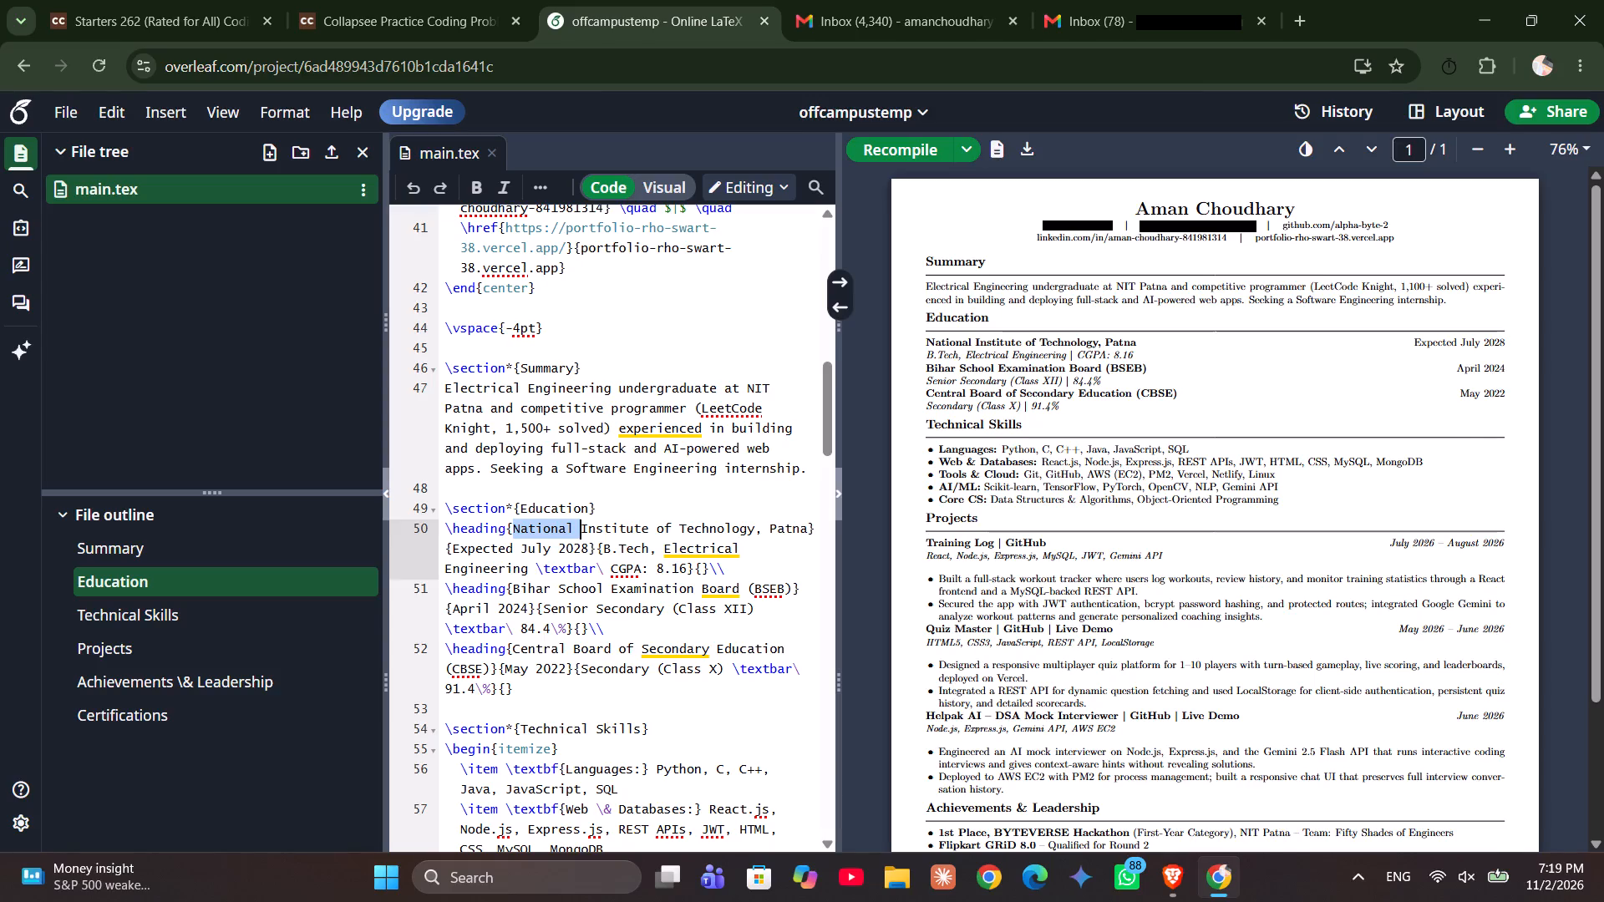
pyautogui.doubleClick(480, 547)
pyautogui.press('BackSpace')
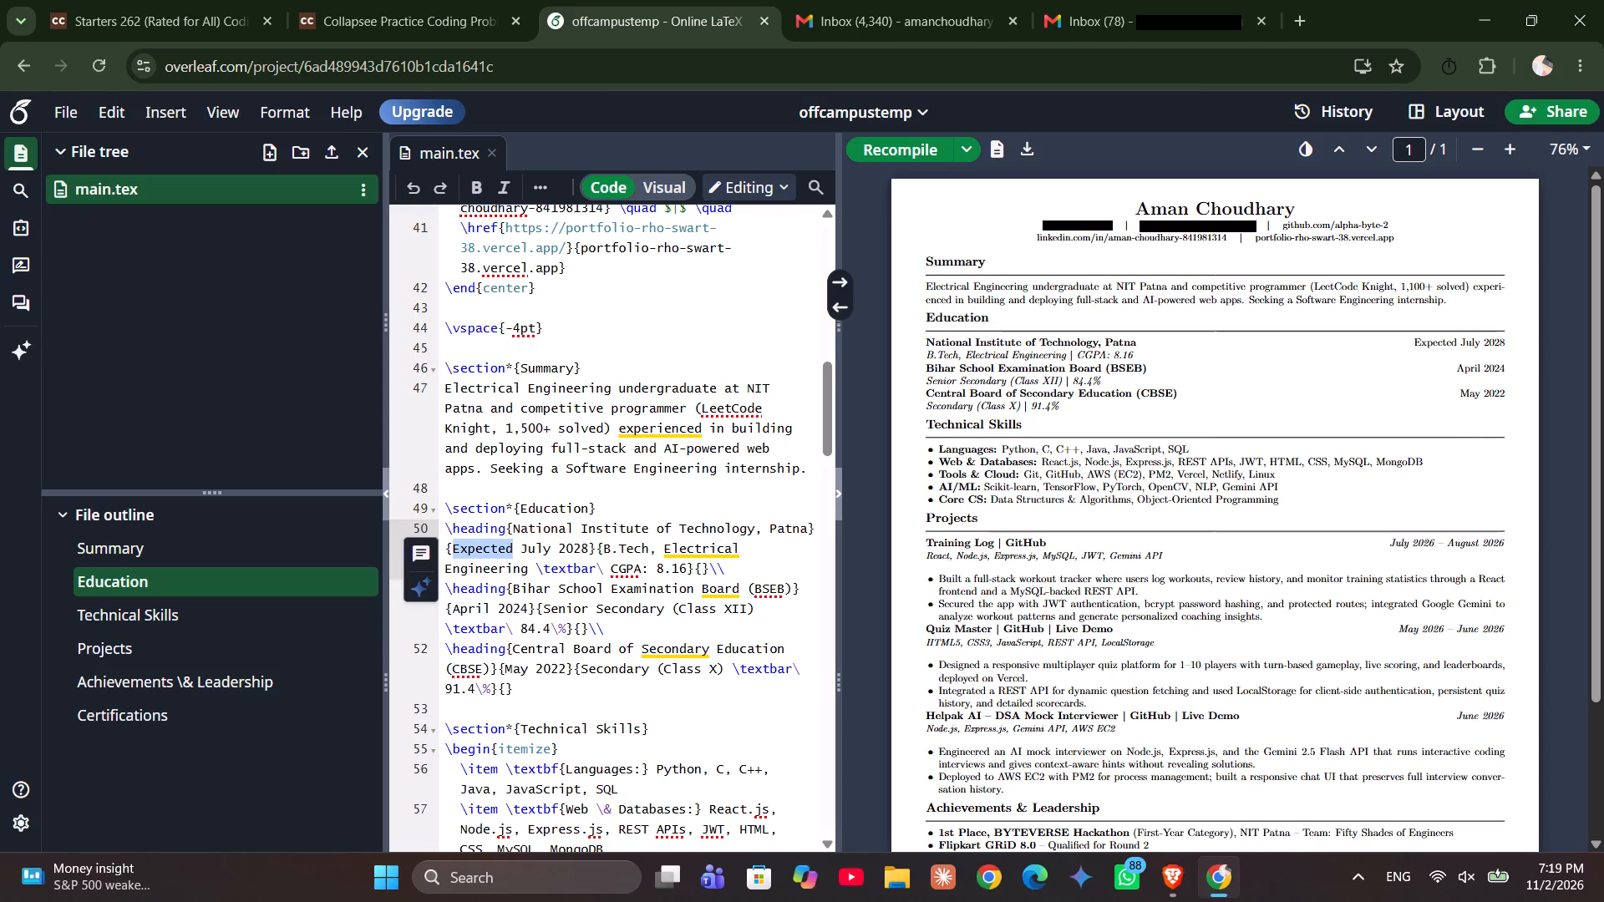
pyautogui.click(897, 143)
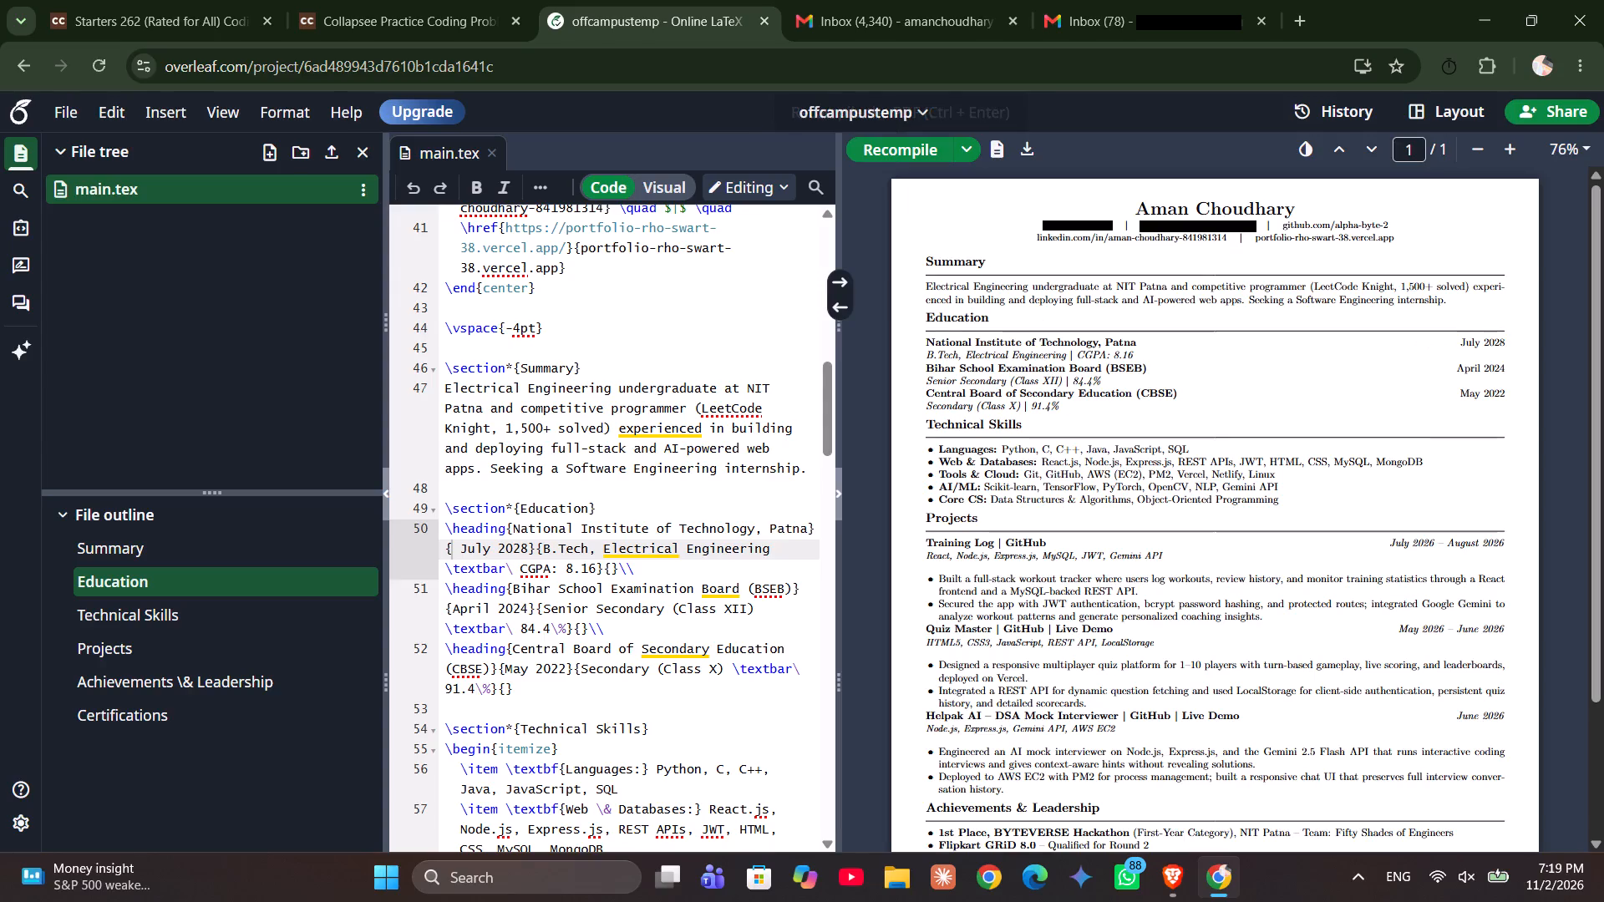
# Look over the recompiled resume and open the resume PDF downloaded on 30 October 2026 from Chrome's download history.
pyautogui.scroll(-1, 1199, 545)
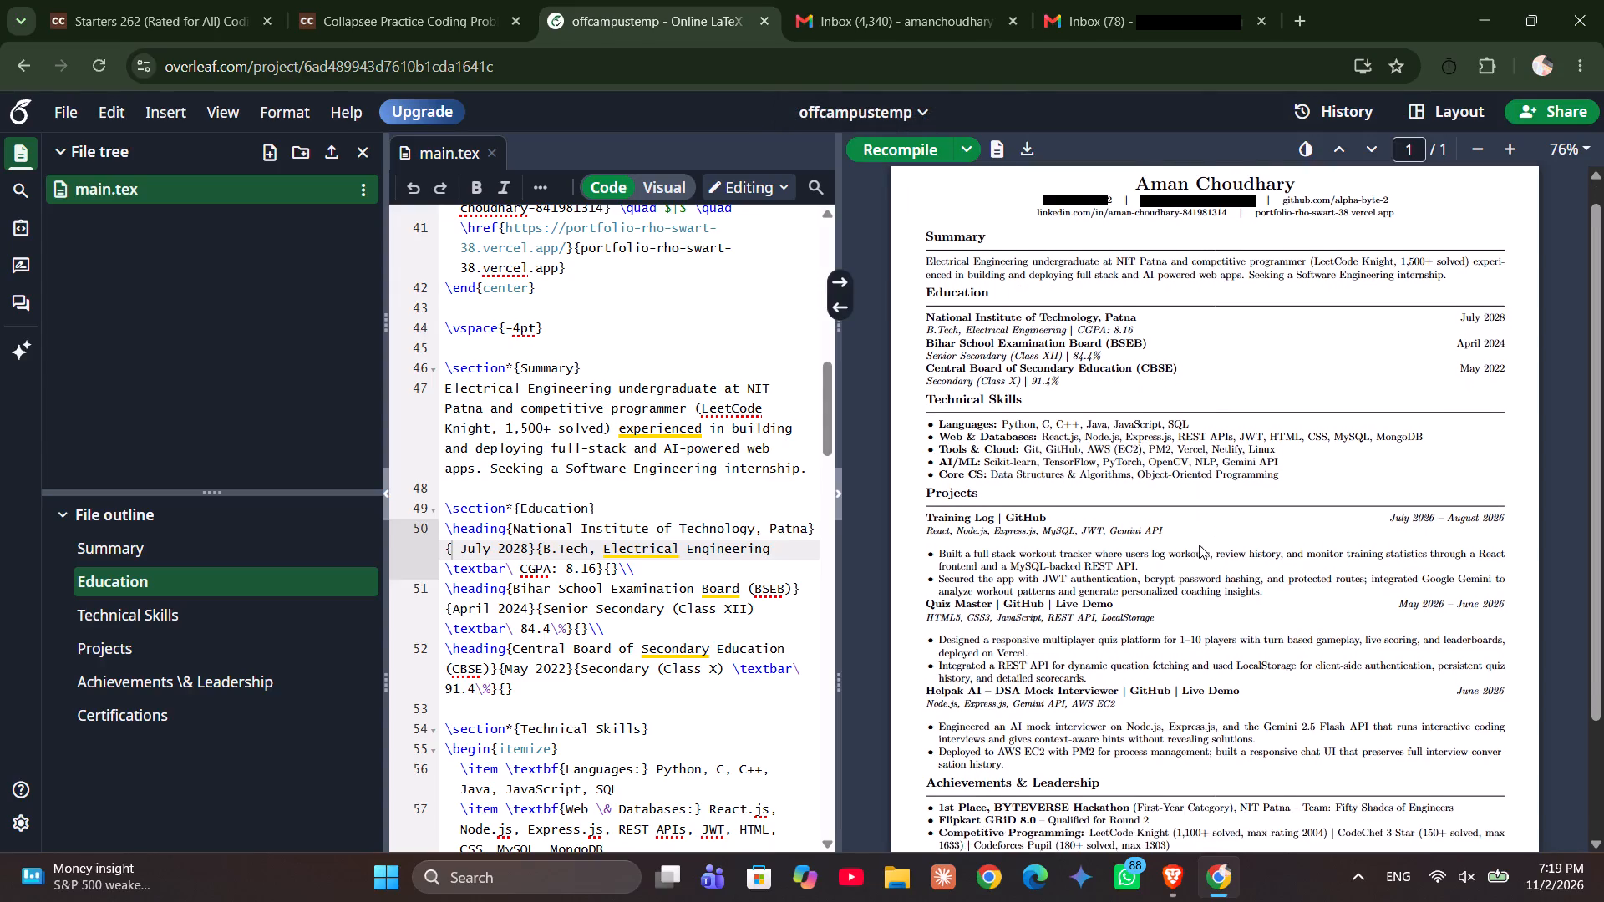
pyautogui.scroll(-1, 1199, 545)
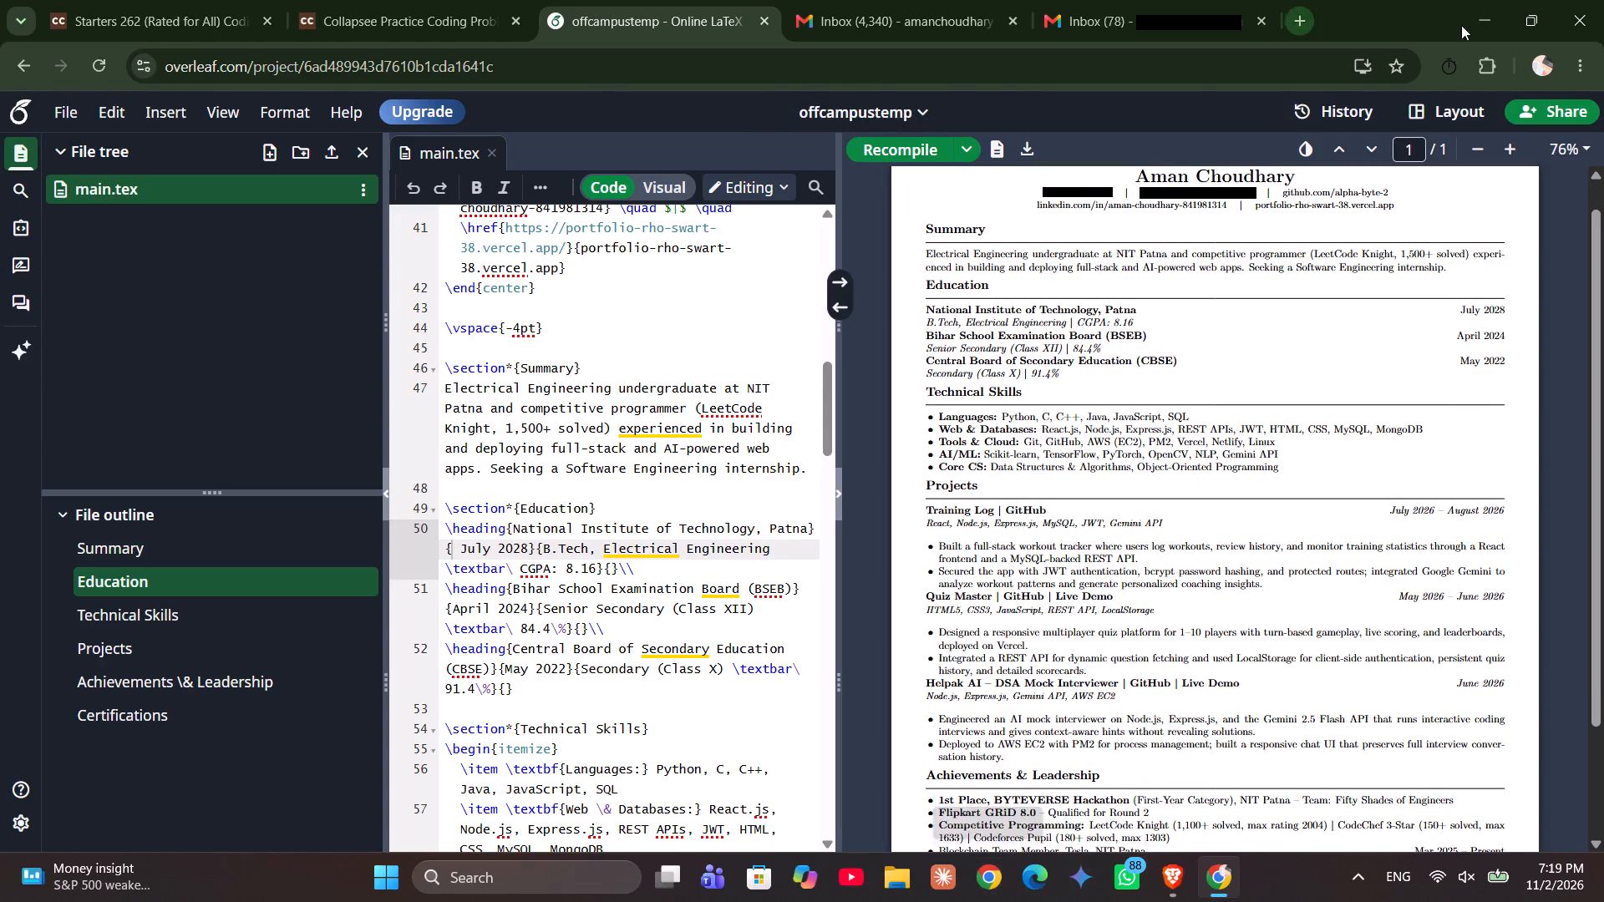
pyautogui.click(1578, 58)
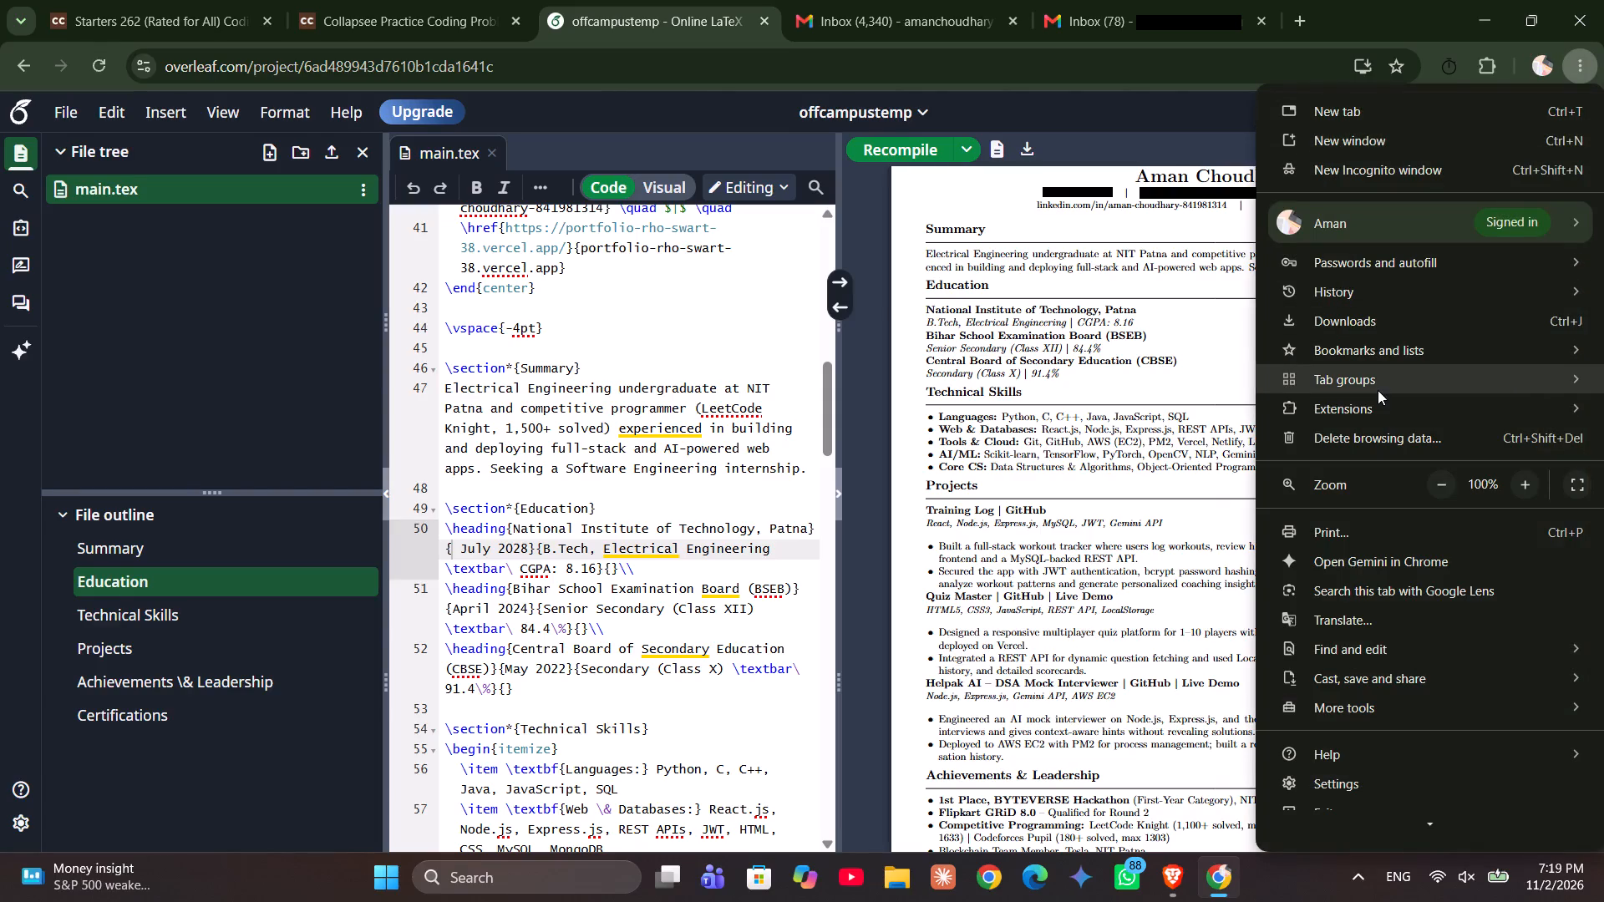
pyautogui.click(1359, 321)
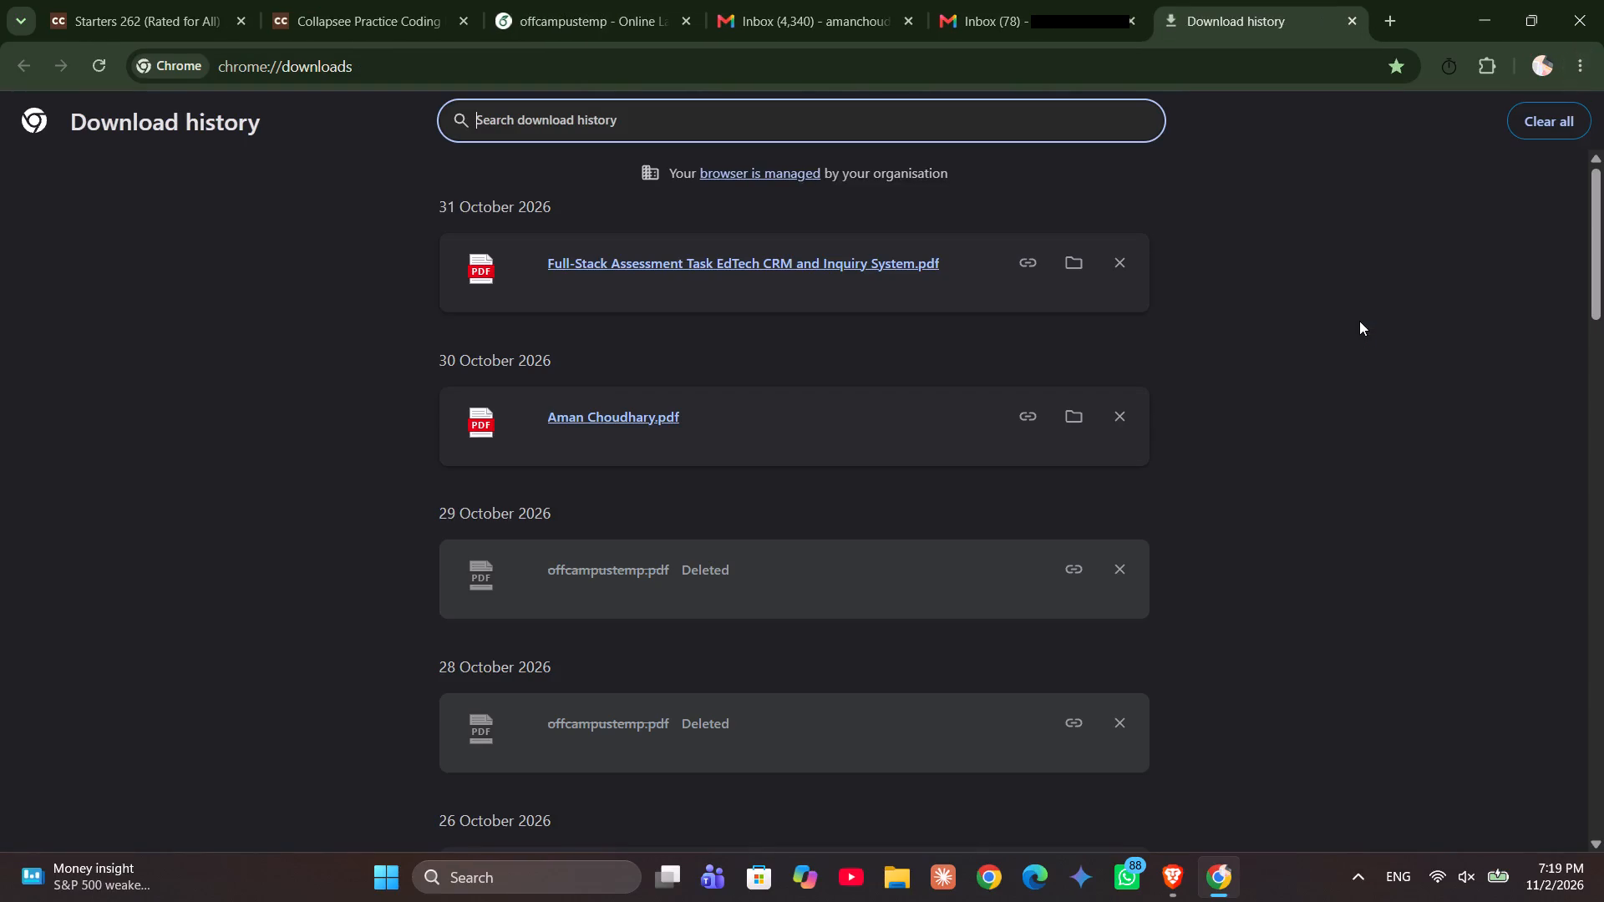
pyautogui.click(607, 418)
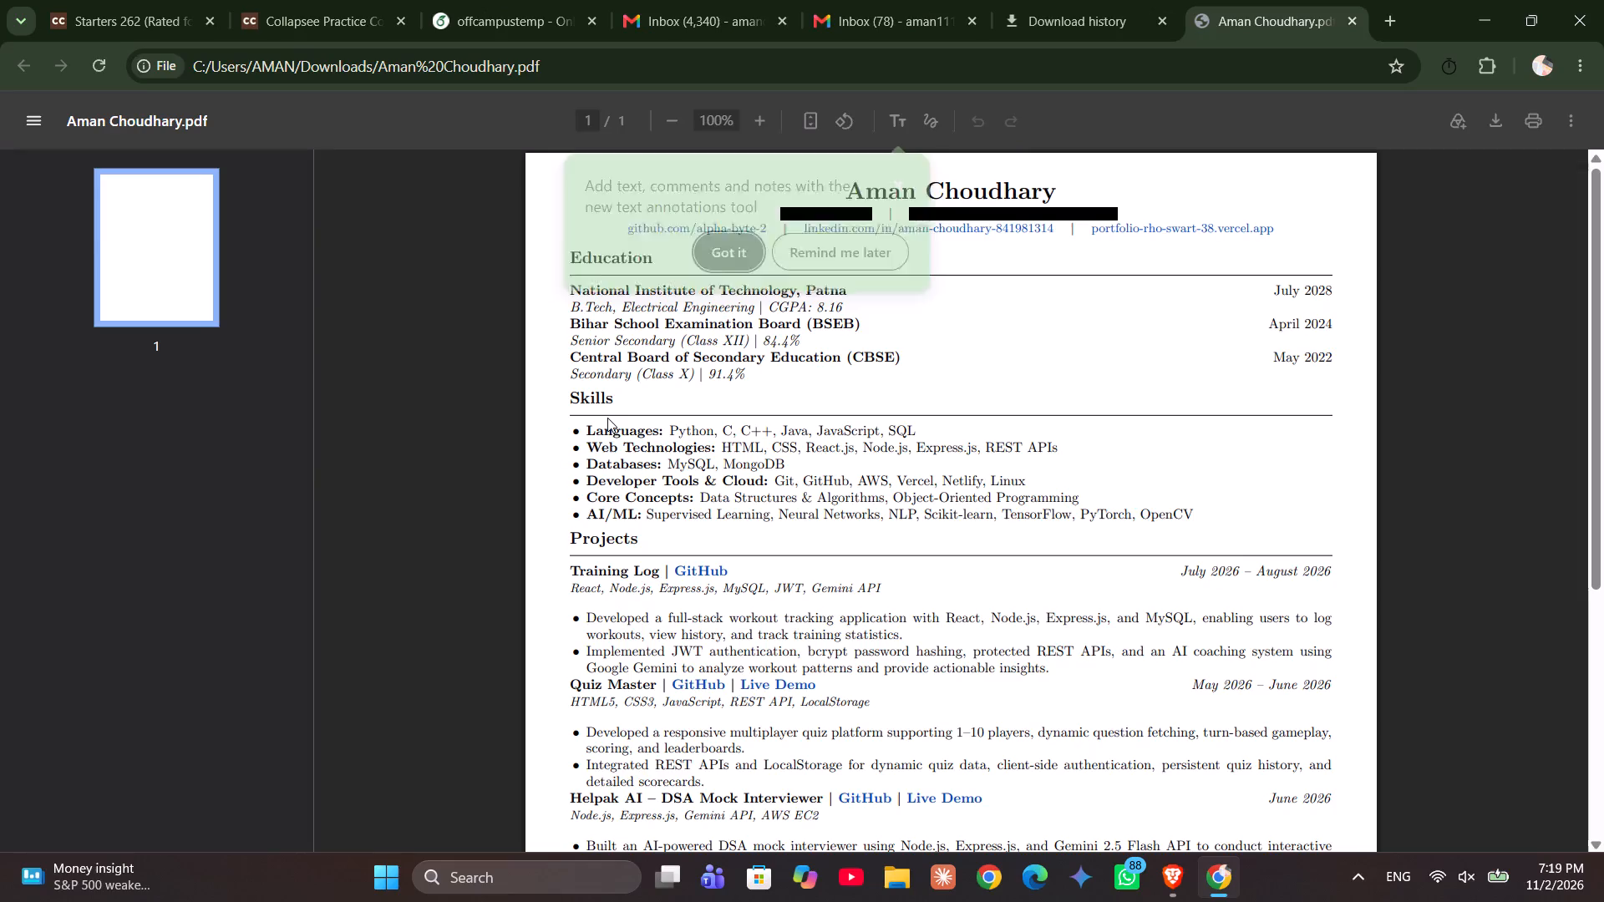
pyautogui.click(994, 397)
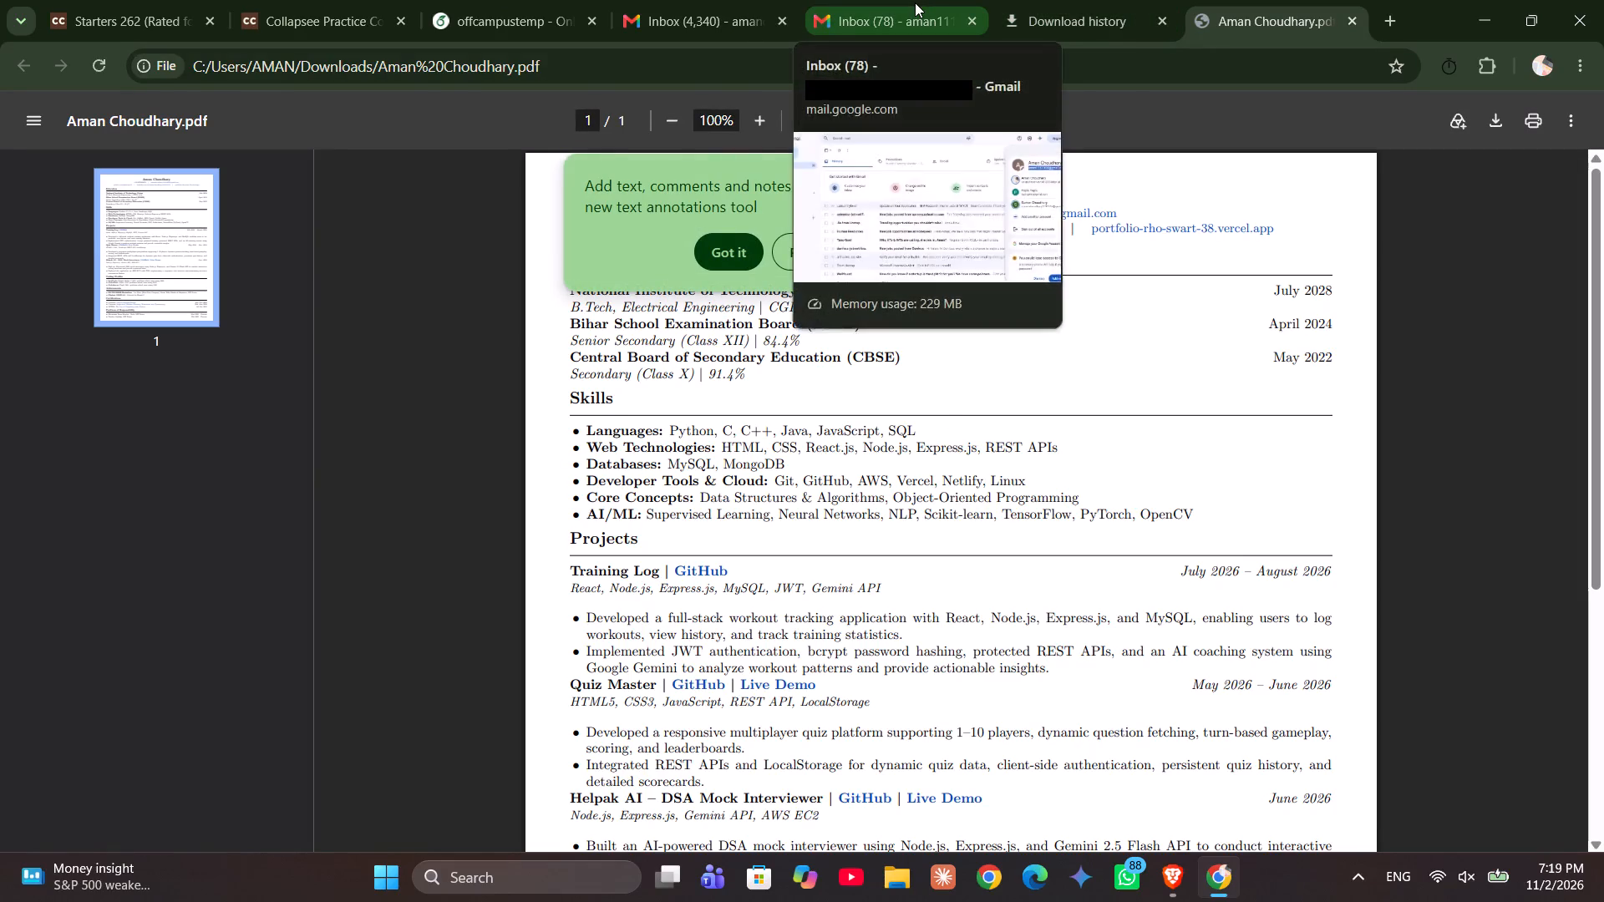
# Place the Overleaf tab beside the downloaded resume PDF's tab and compare the new and old resume versions.
pyautogui.moveTo(500, 5); pyautogui.dragTo(1026, 2)
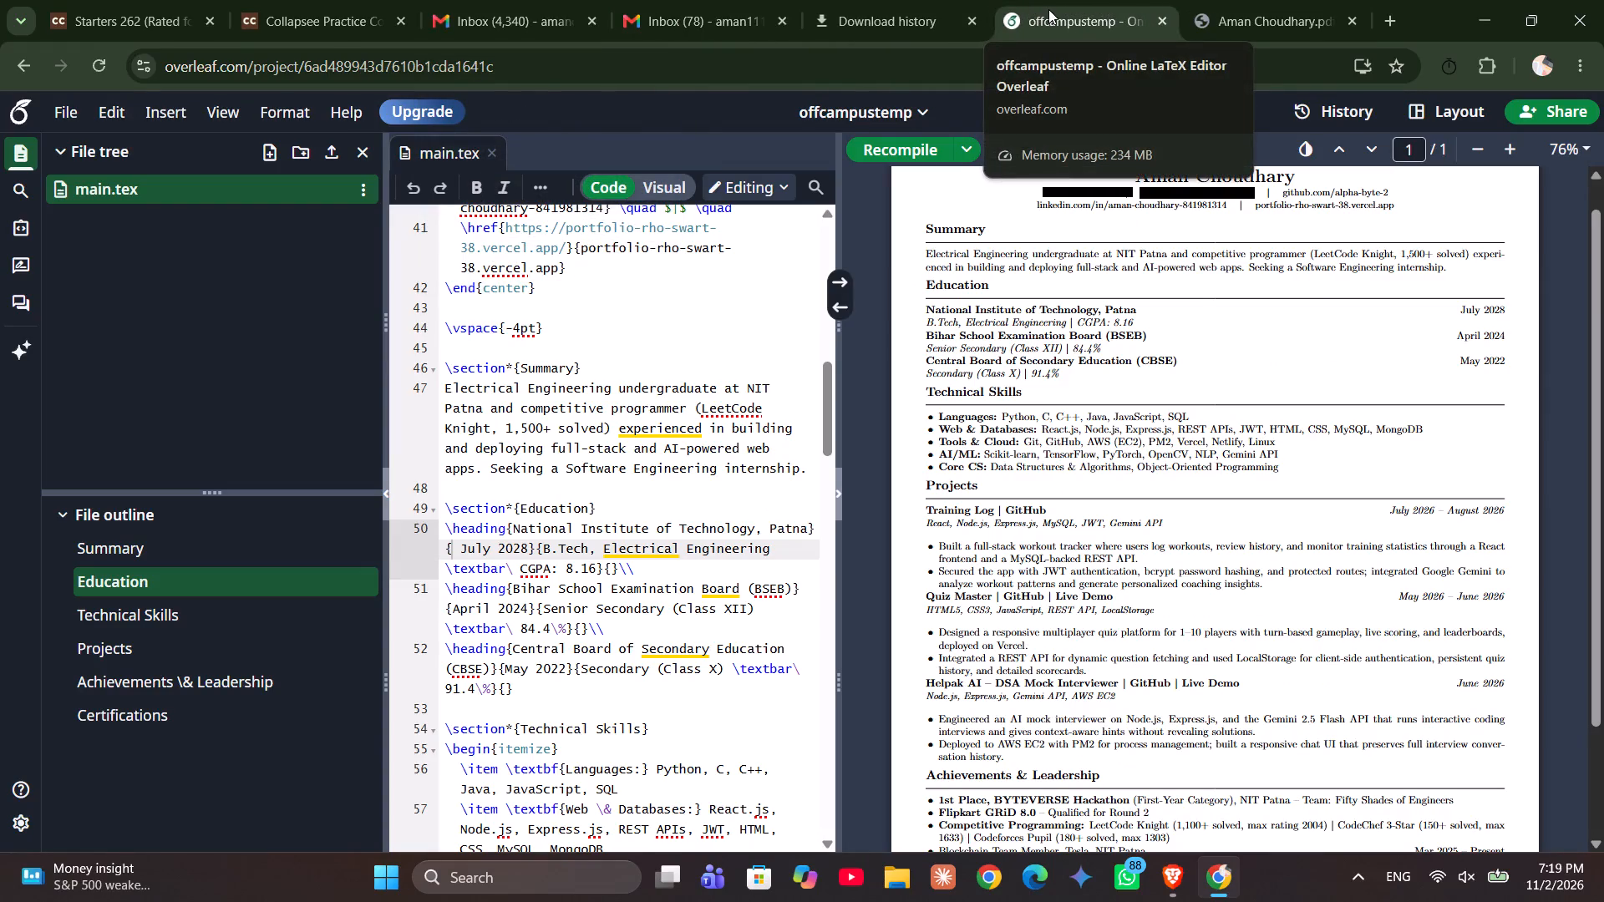
pyautogui.click(1230, 0)
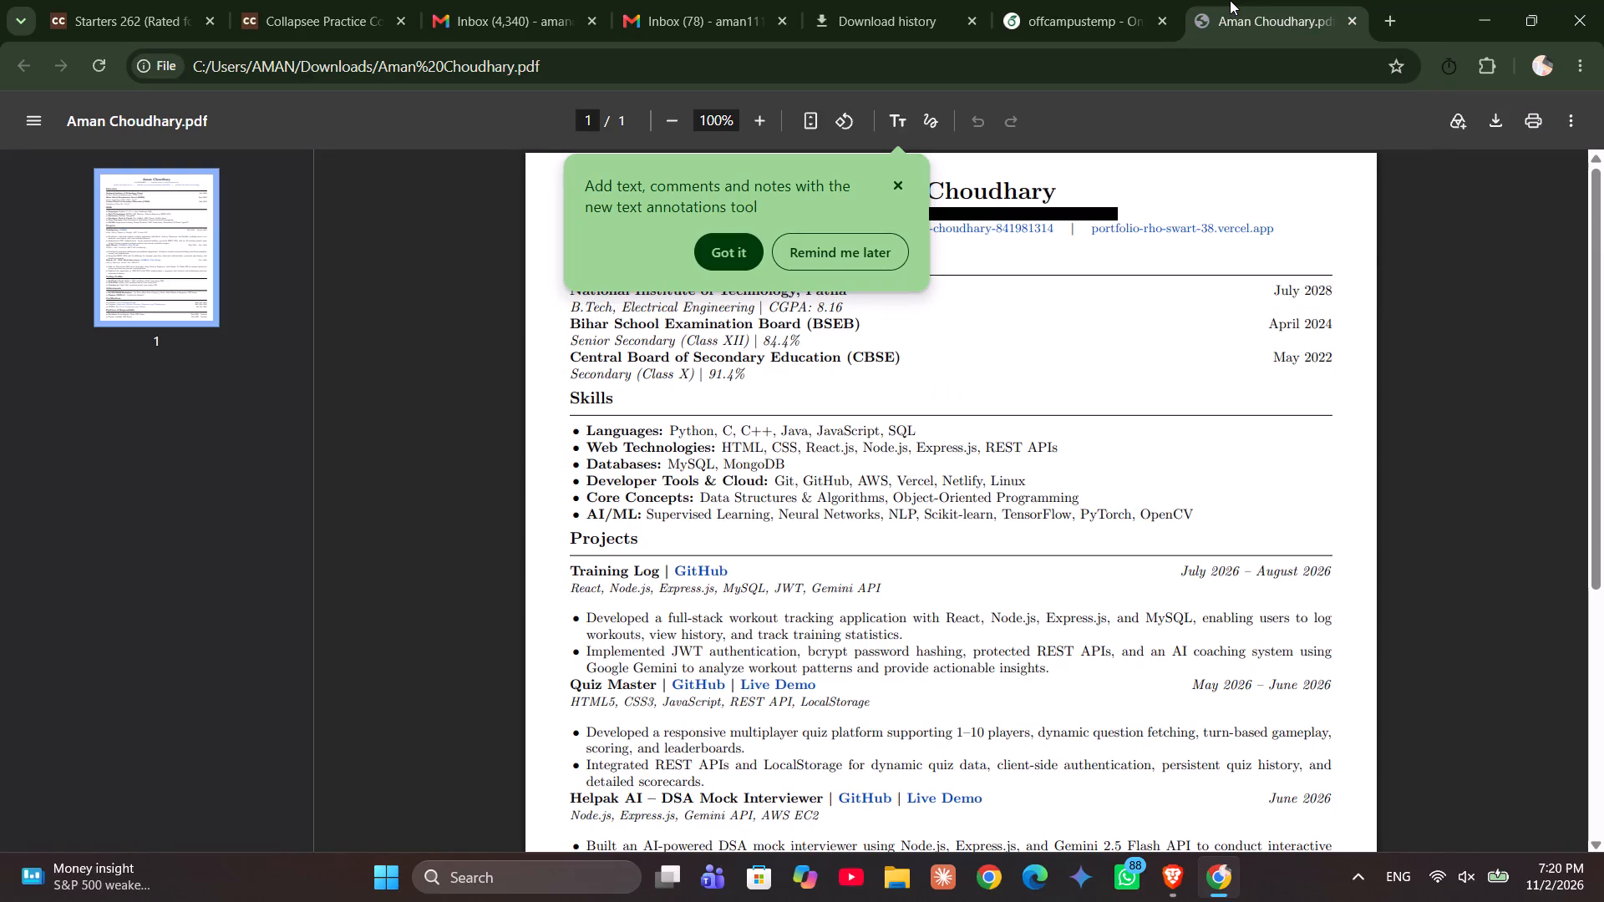
pyautogui.click(1097, 0)
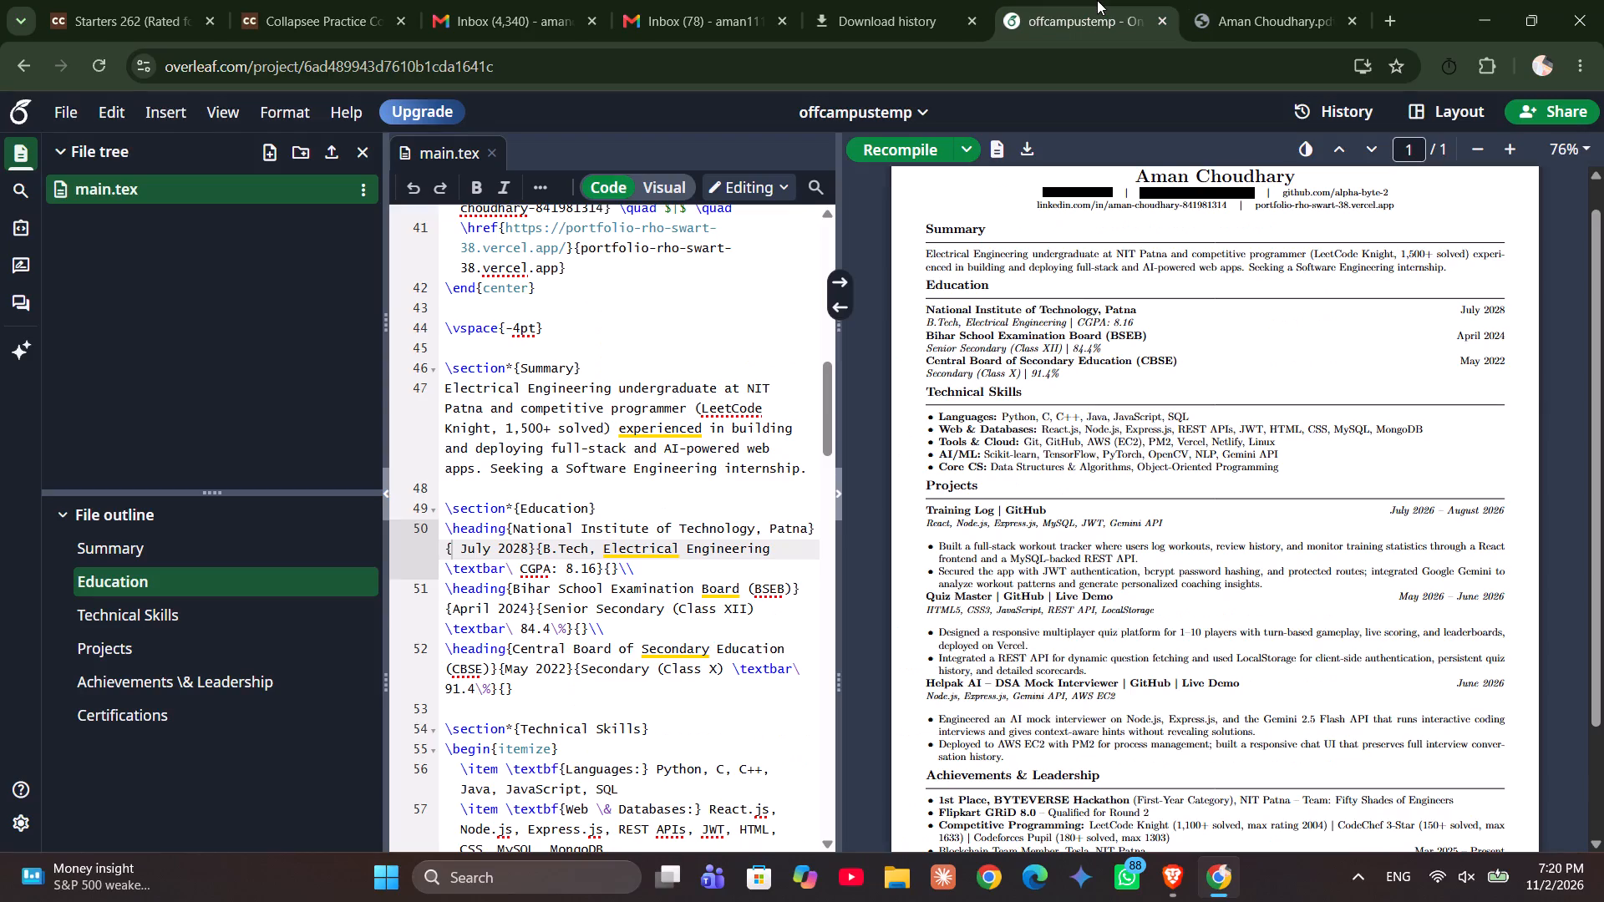
pyautogui.click(1297, 6)
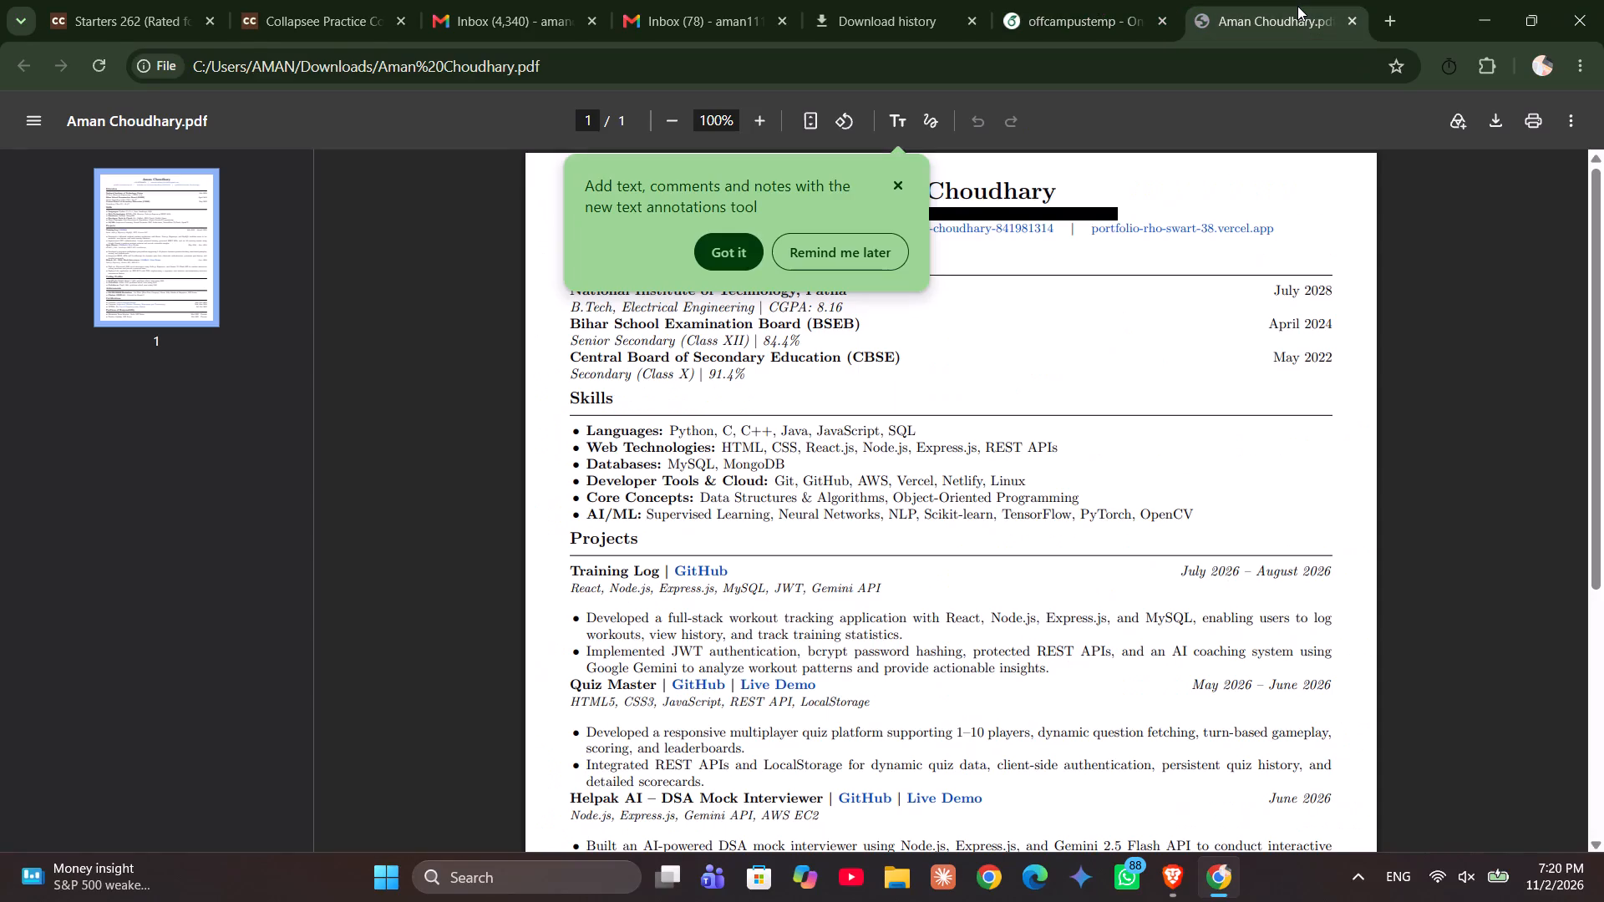
pyautogui.click(1093, 0)
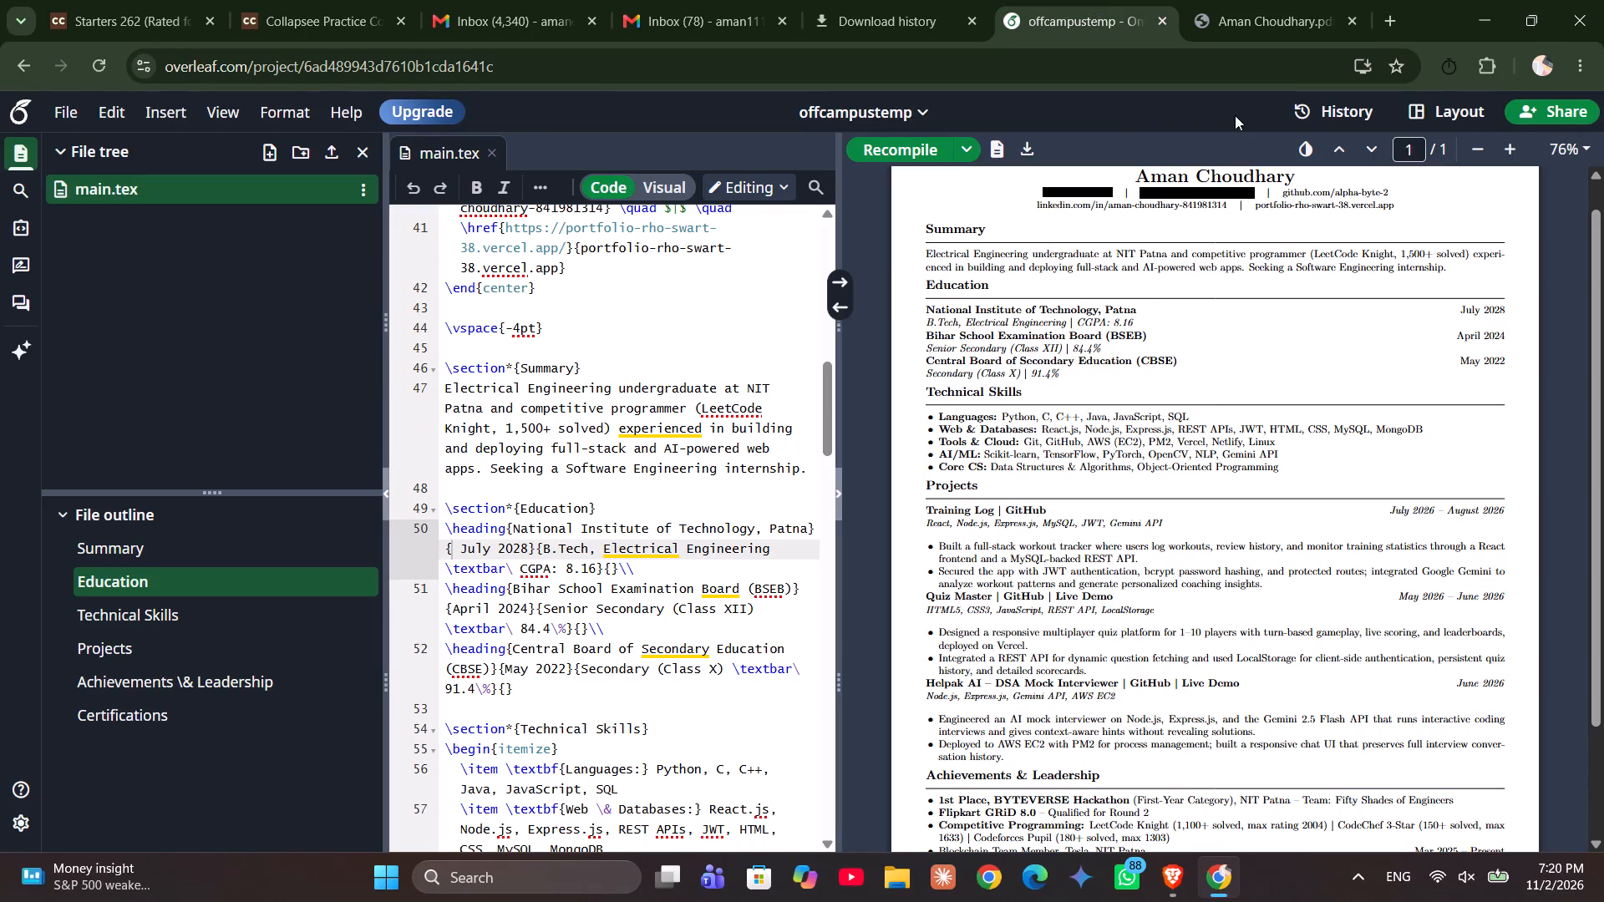
# Compare the downloaded resume PDF with the recompiled Overleaf resume, reading the new version through to its Certifications section.
pyautogui.click(1270, 0)
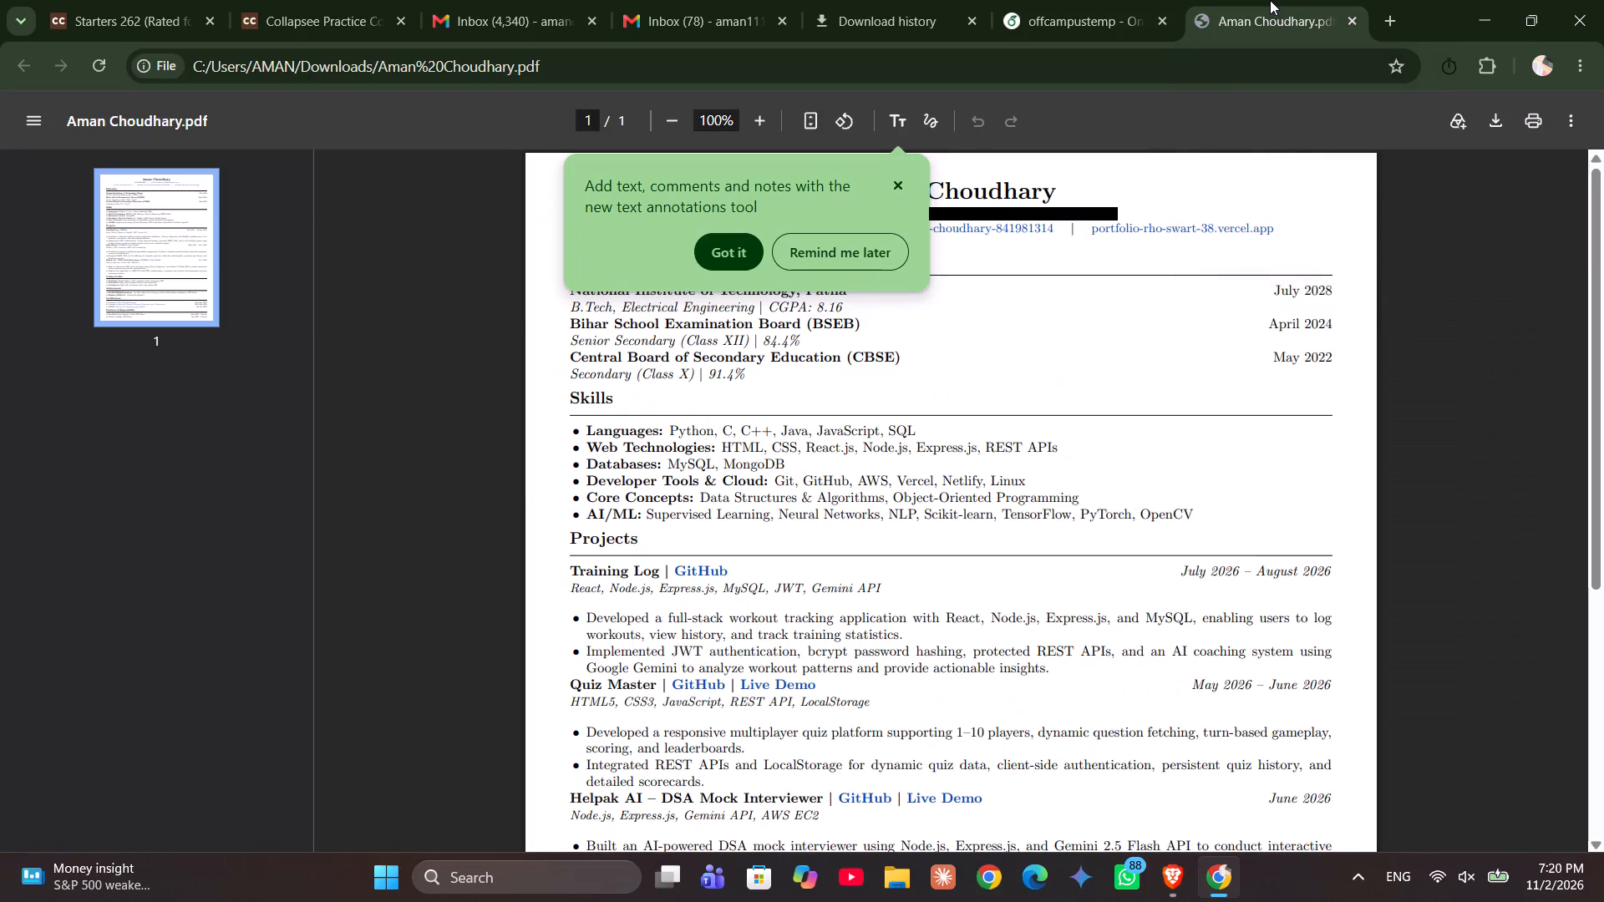
pyautogui.click(1104, 0)
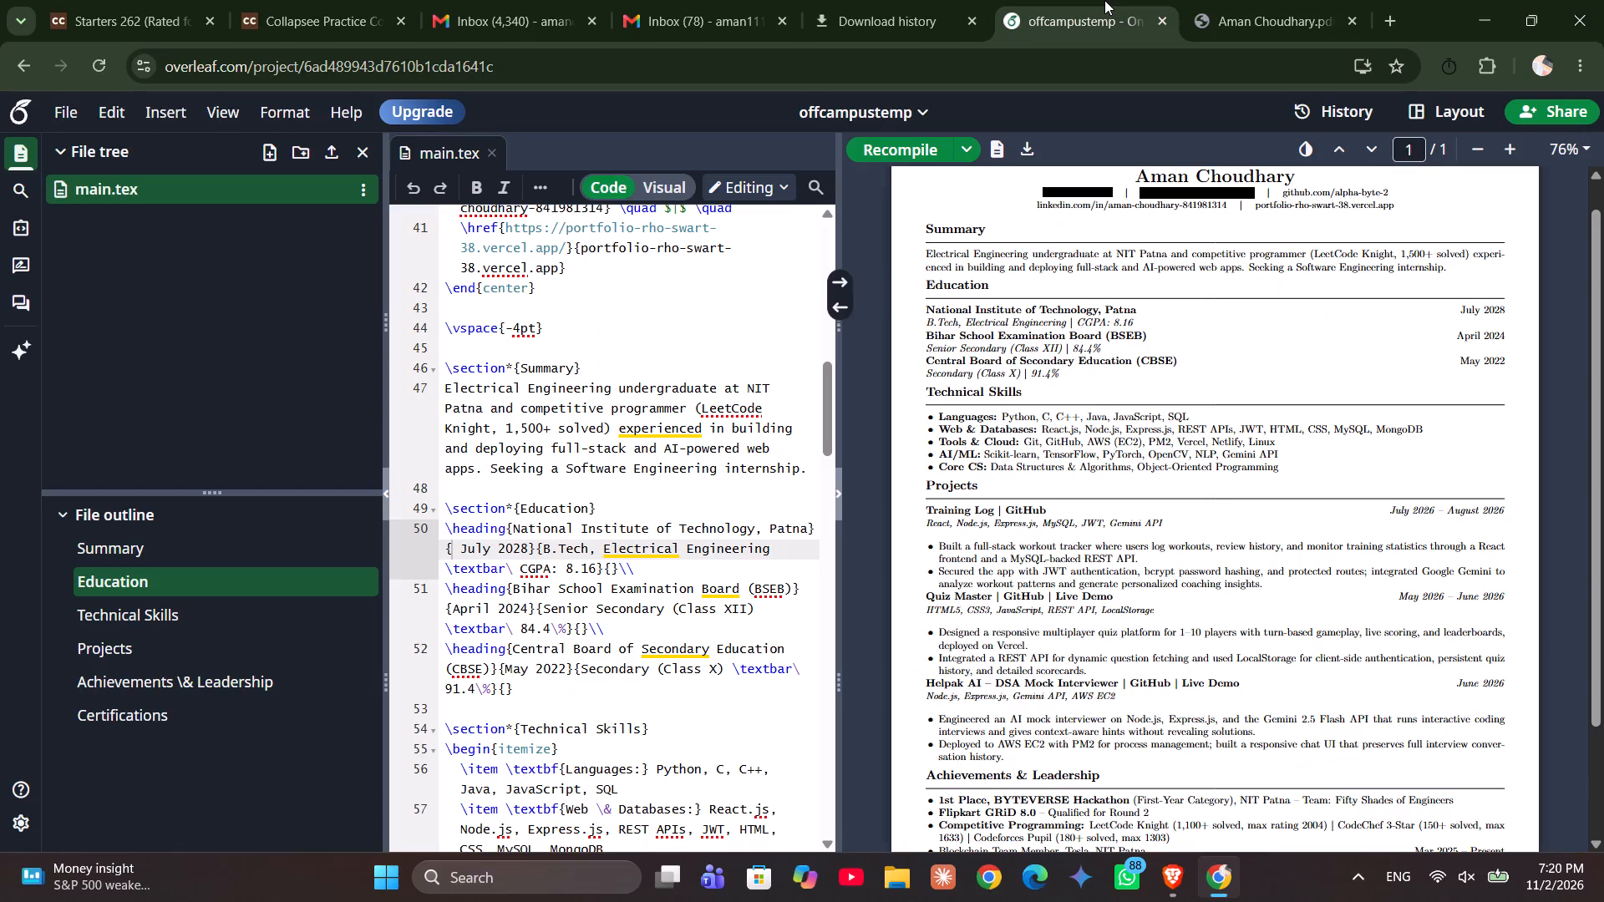
pyautogui.click(1243, 3)
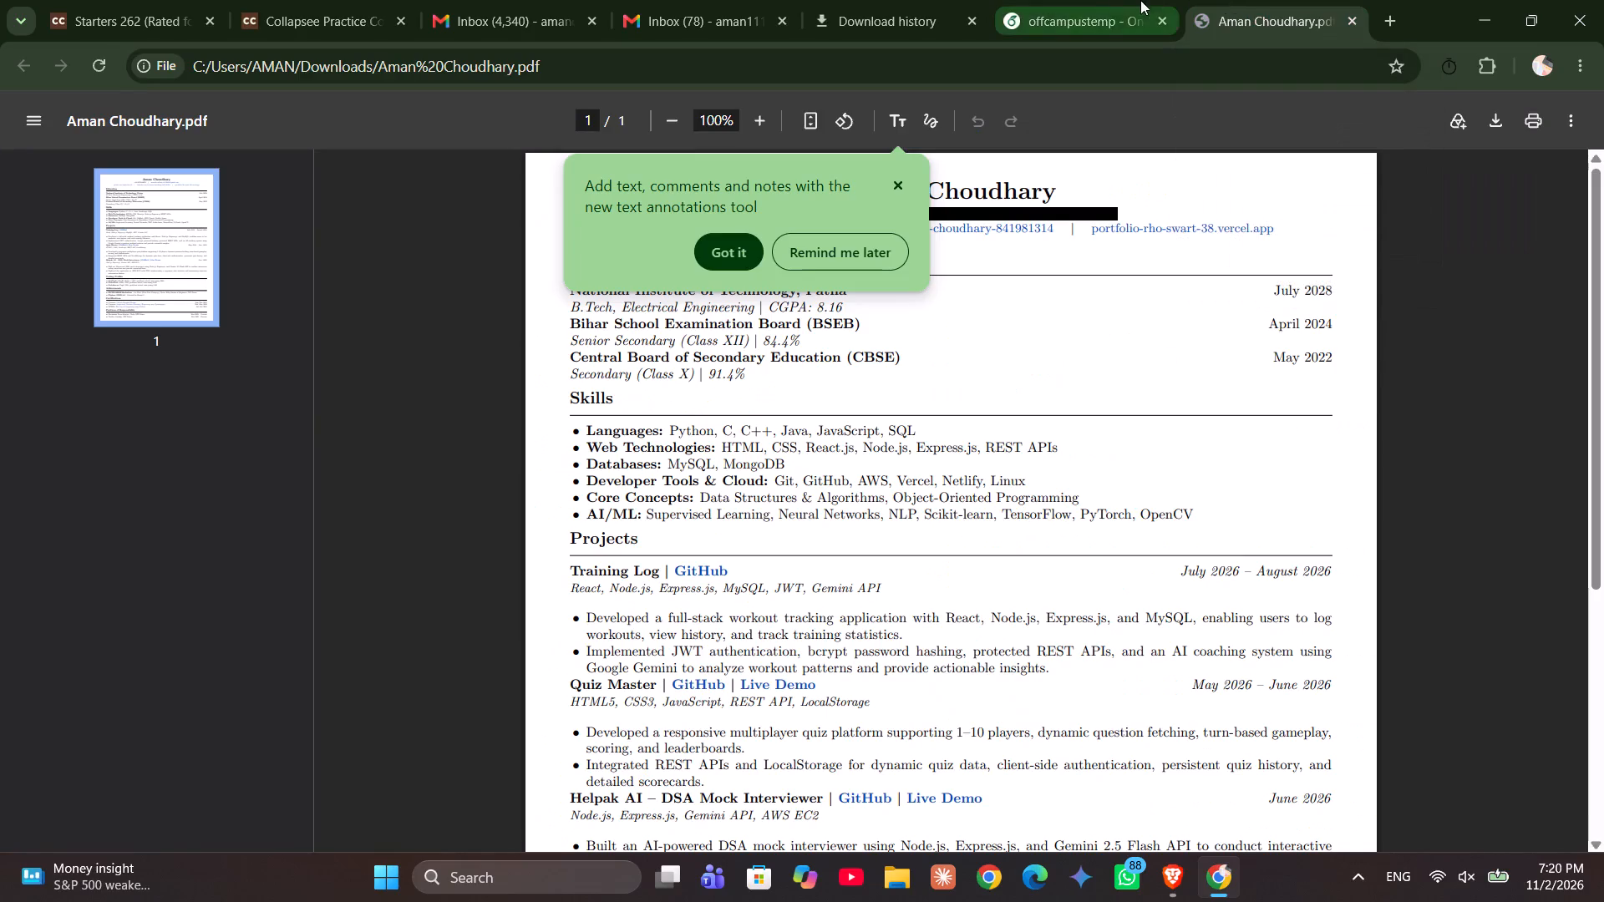
pyautogui.click(1104, 0)
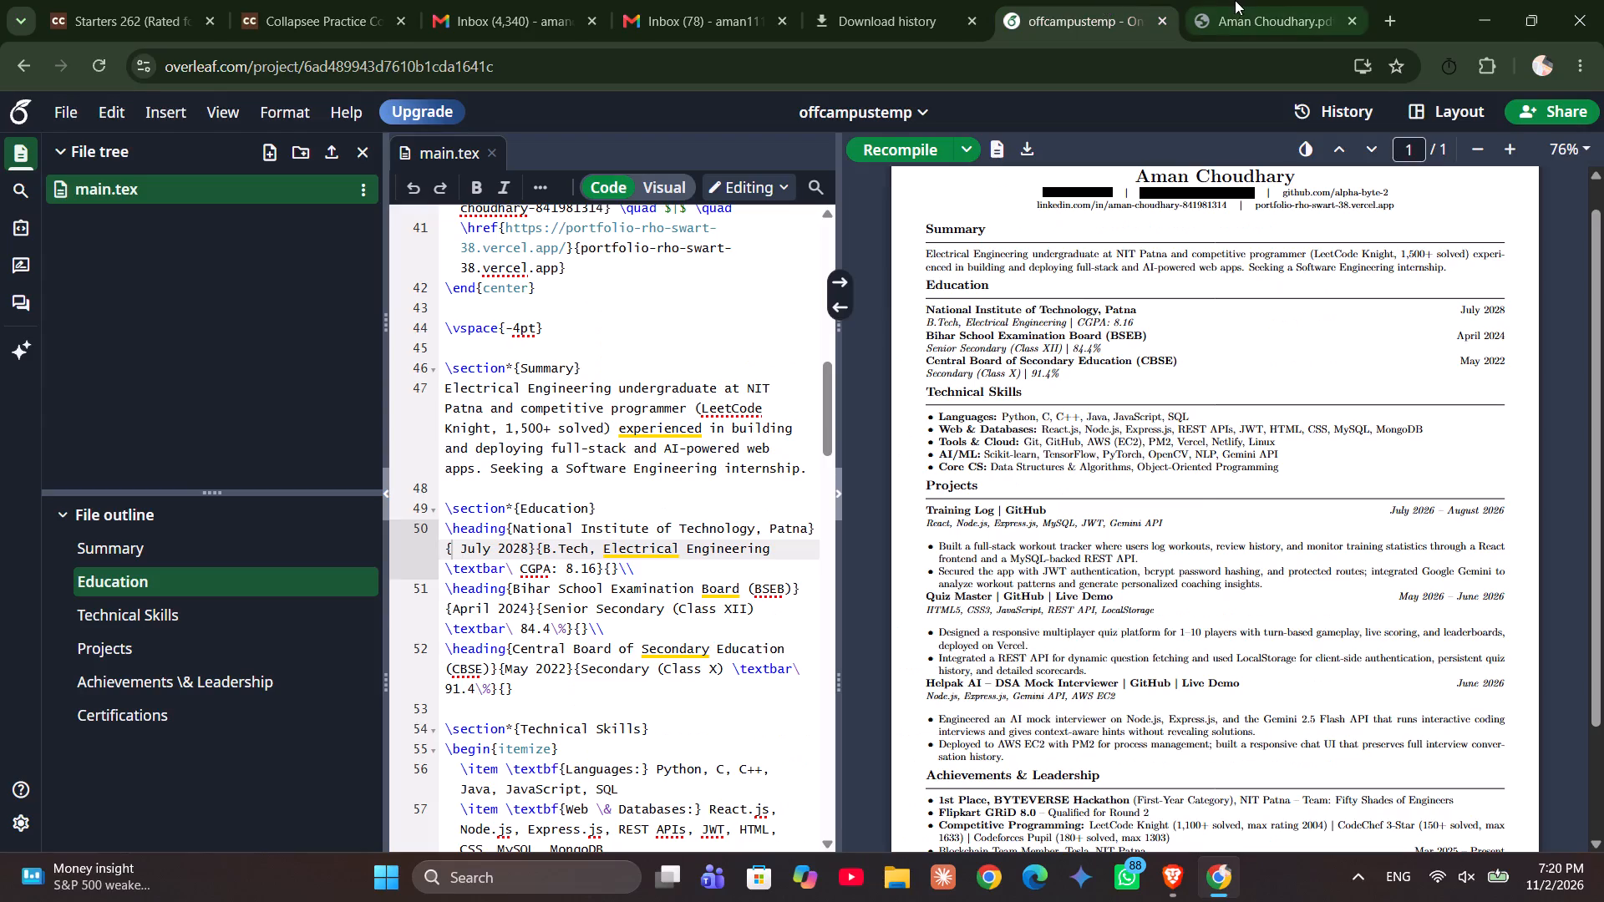
pyautogui.click(1238, 0)
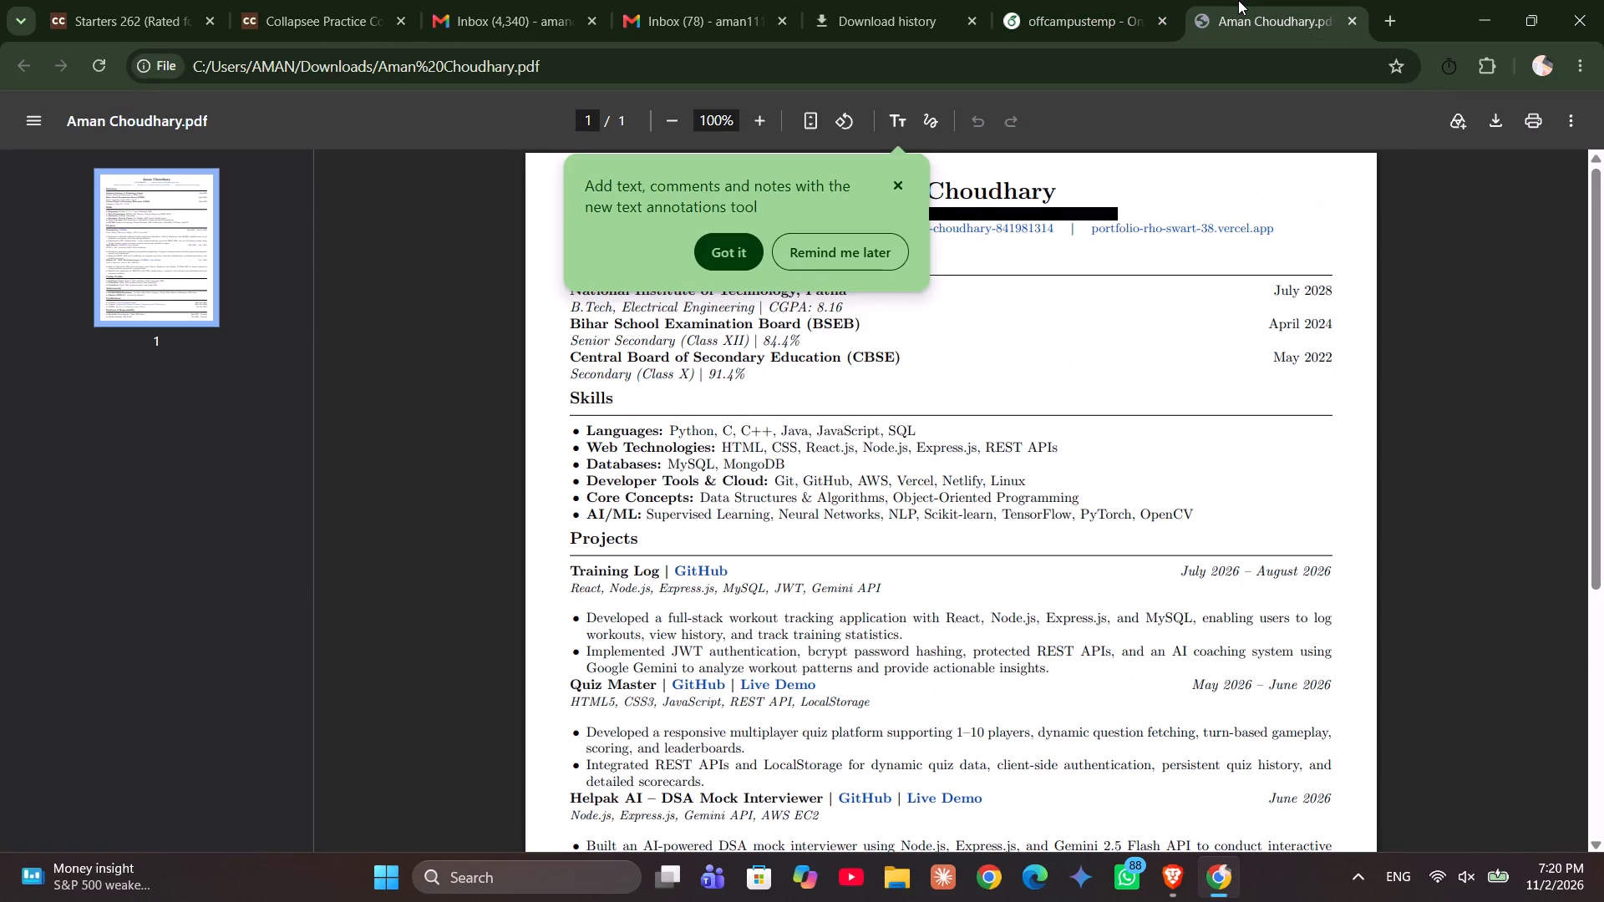
pyautogui.click(1080, 0)
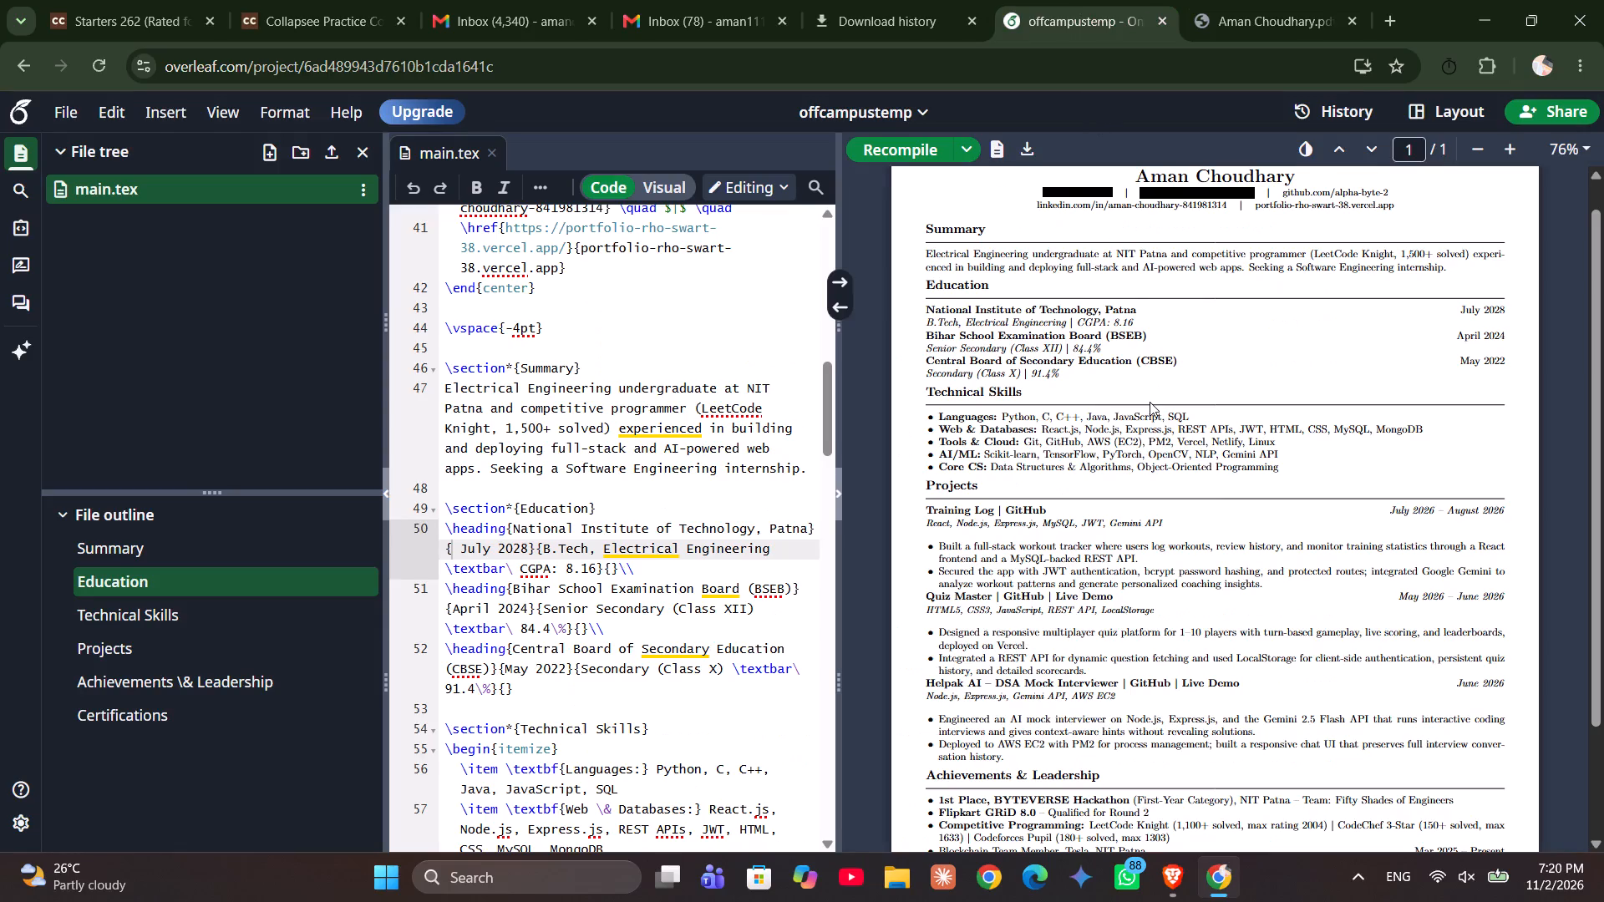
pyautogui.scroll(-2, 1150, 402)
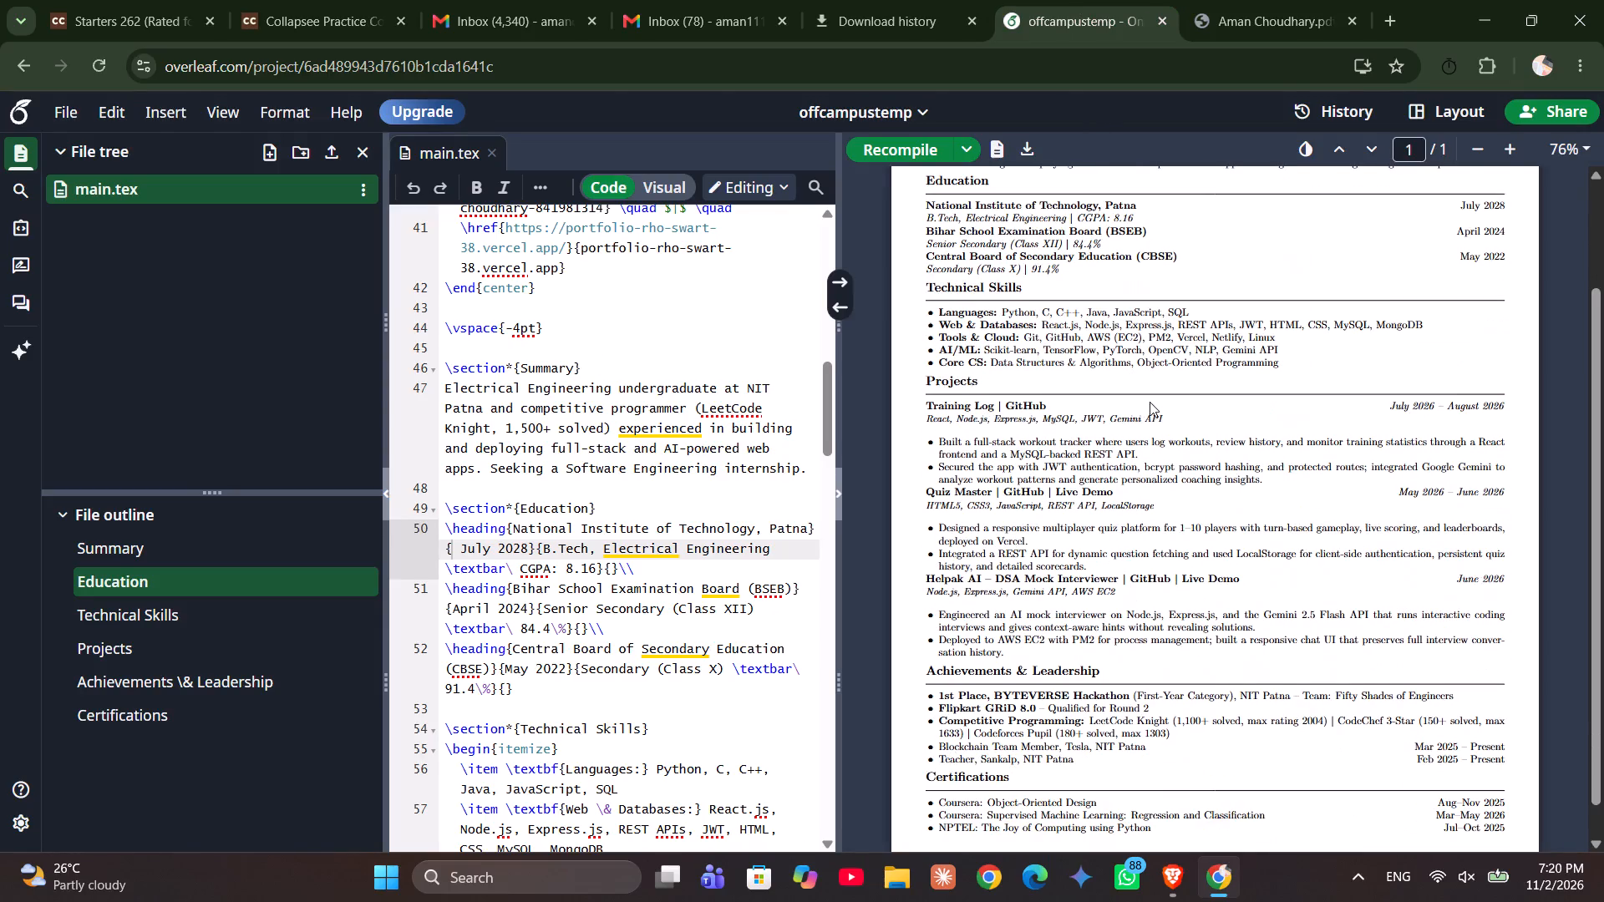
pyautogui.scroll(-1, 1150, 402)
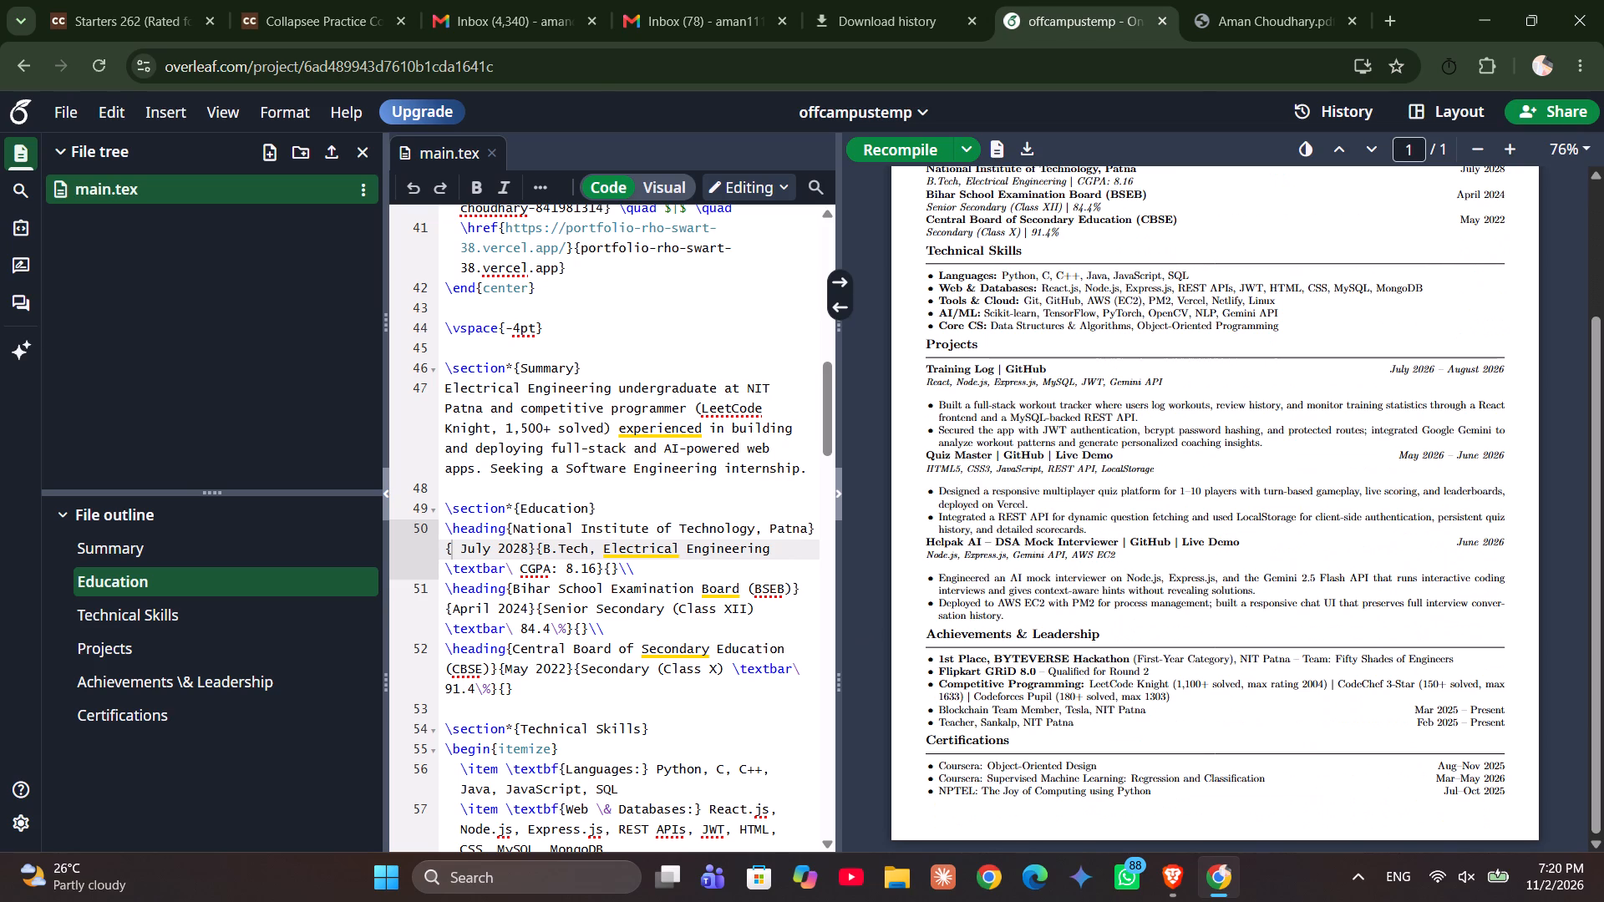
# Undo the edits in main.tex back to the earlier resume source from before Claude's improved LaTeX was pasted, and recompile.
pyautogui.click(774, 488)
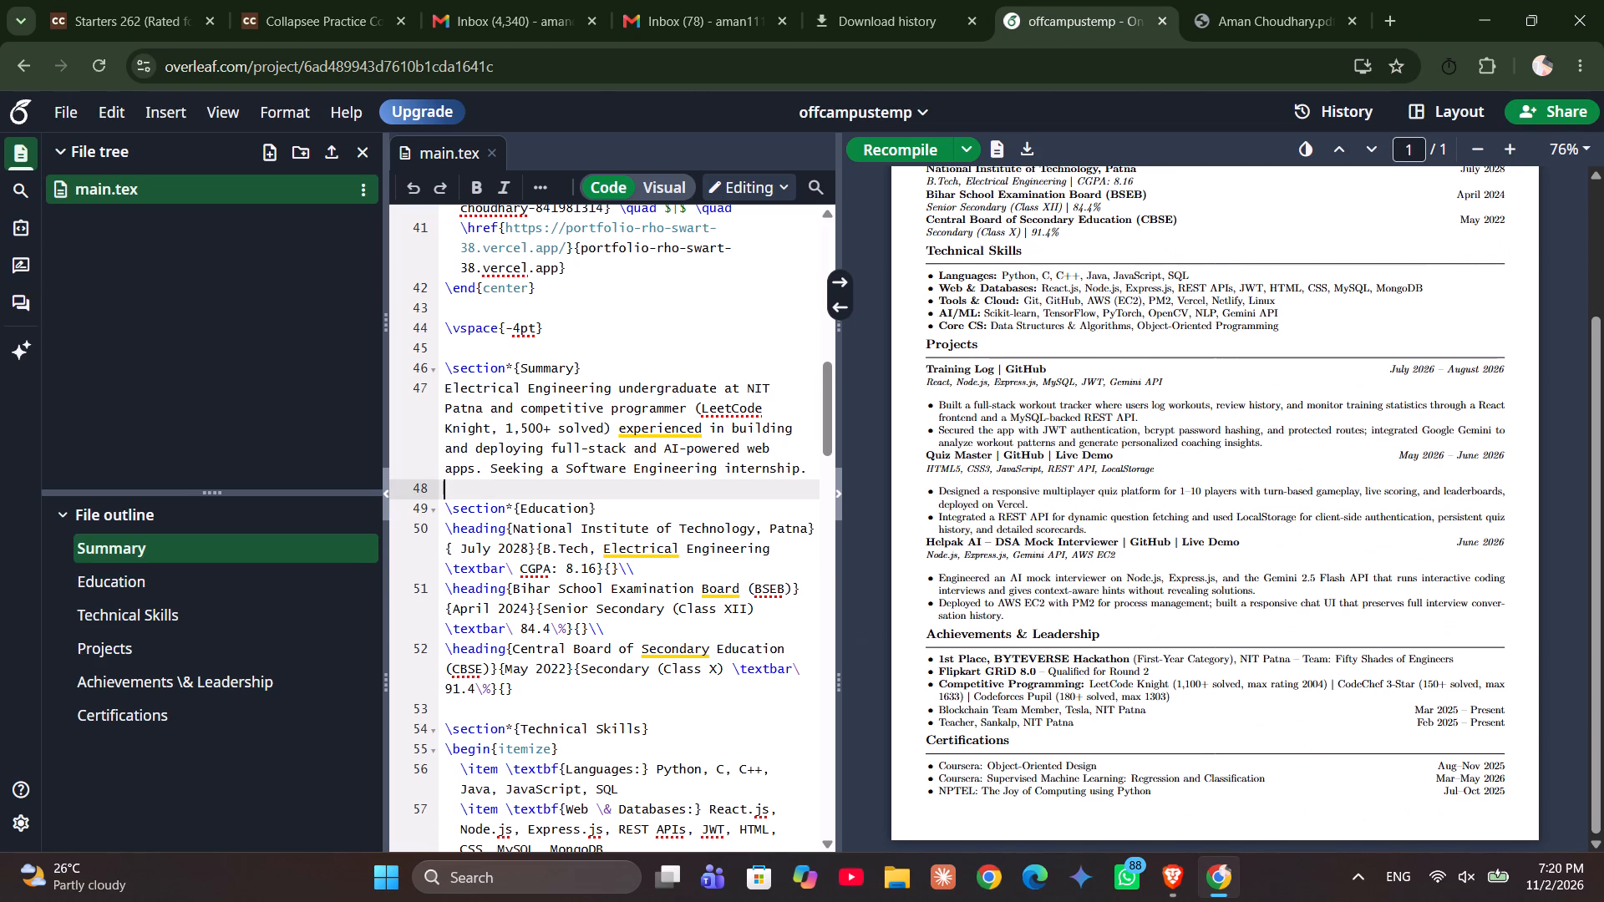
pyautogui.hotkey('ctrl', 'a')
pyautogui.hotkey('ctrl', 'z')
pyautogui.hotkey('ctrl', 'z')
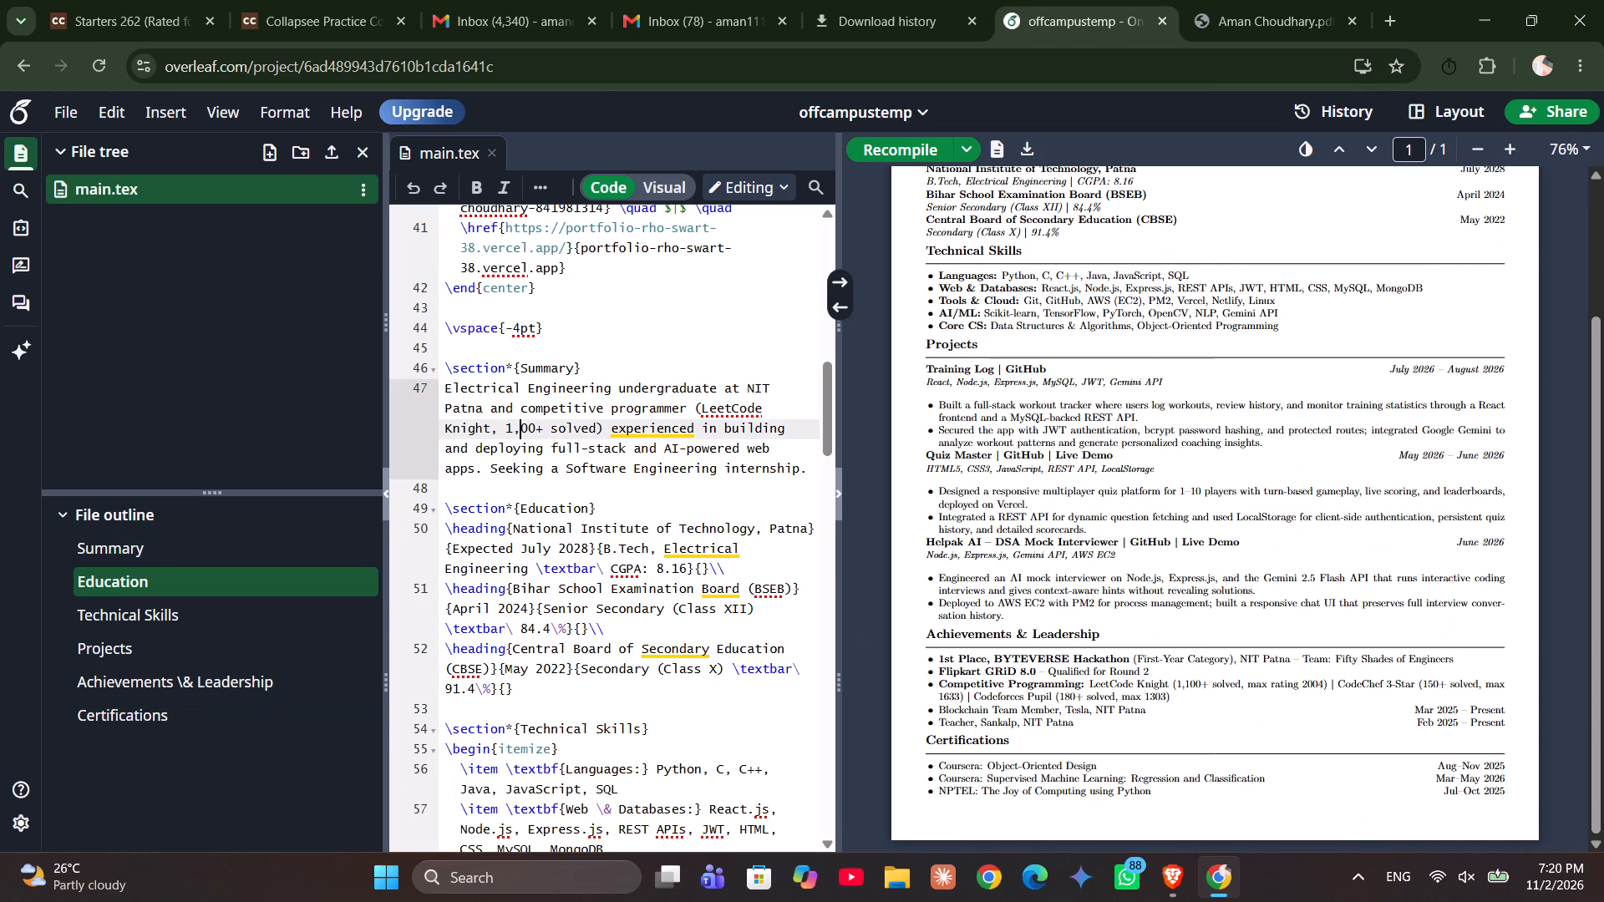
pyautogui.hotkey('ctrl', 'z')
pyautogui.hotkey('ctrl', 'z')
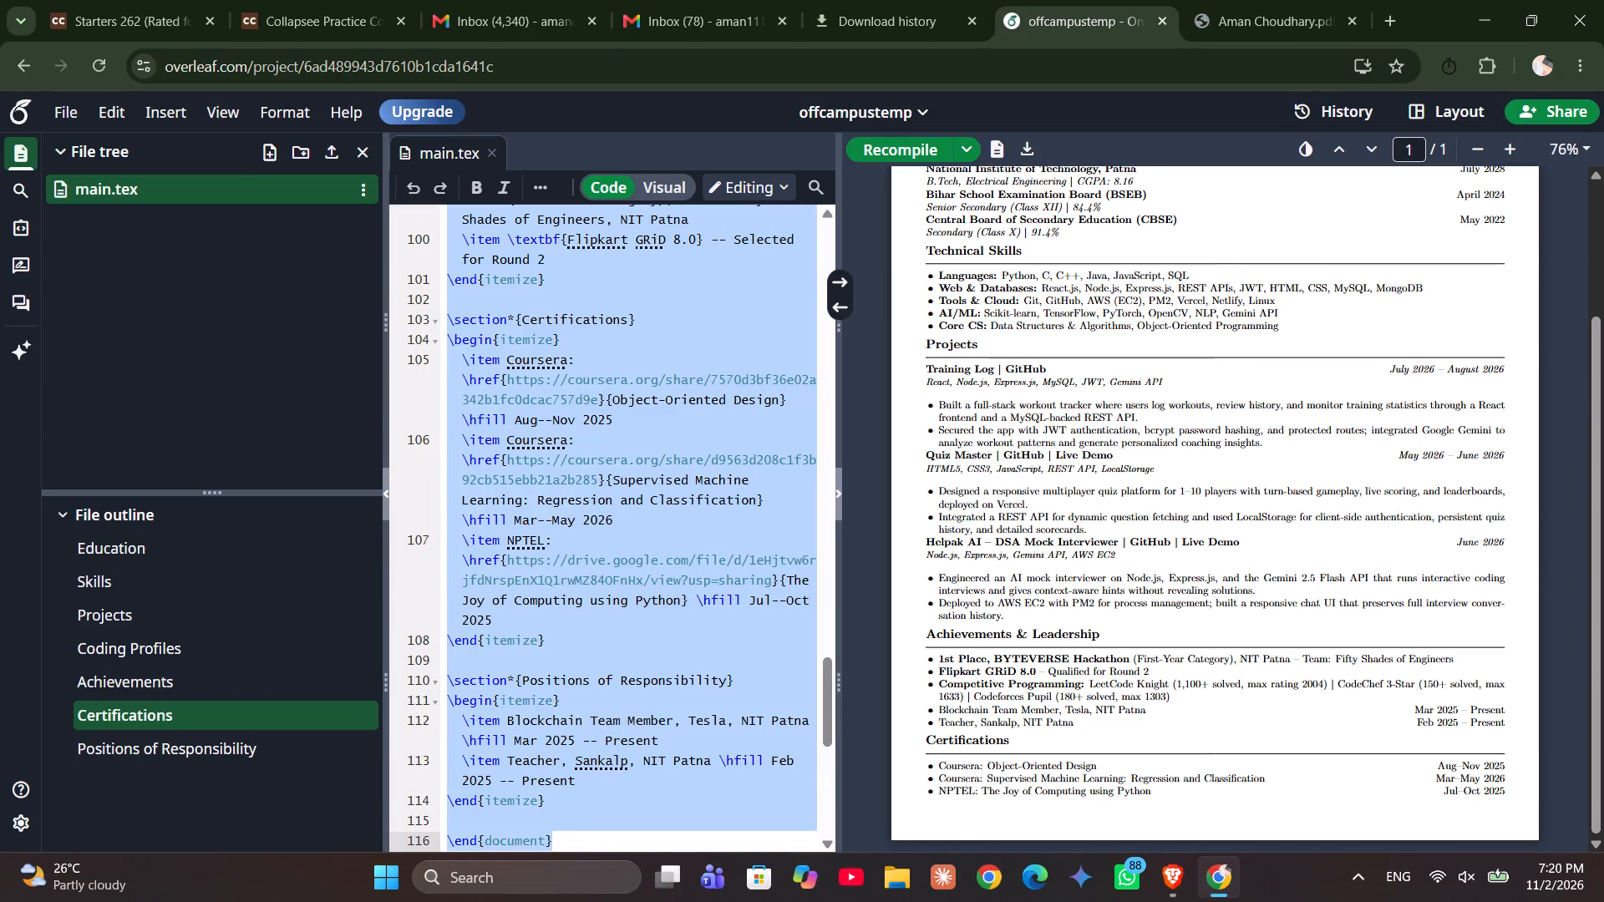
pyautogui.click(753, 421)
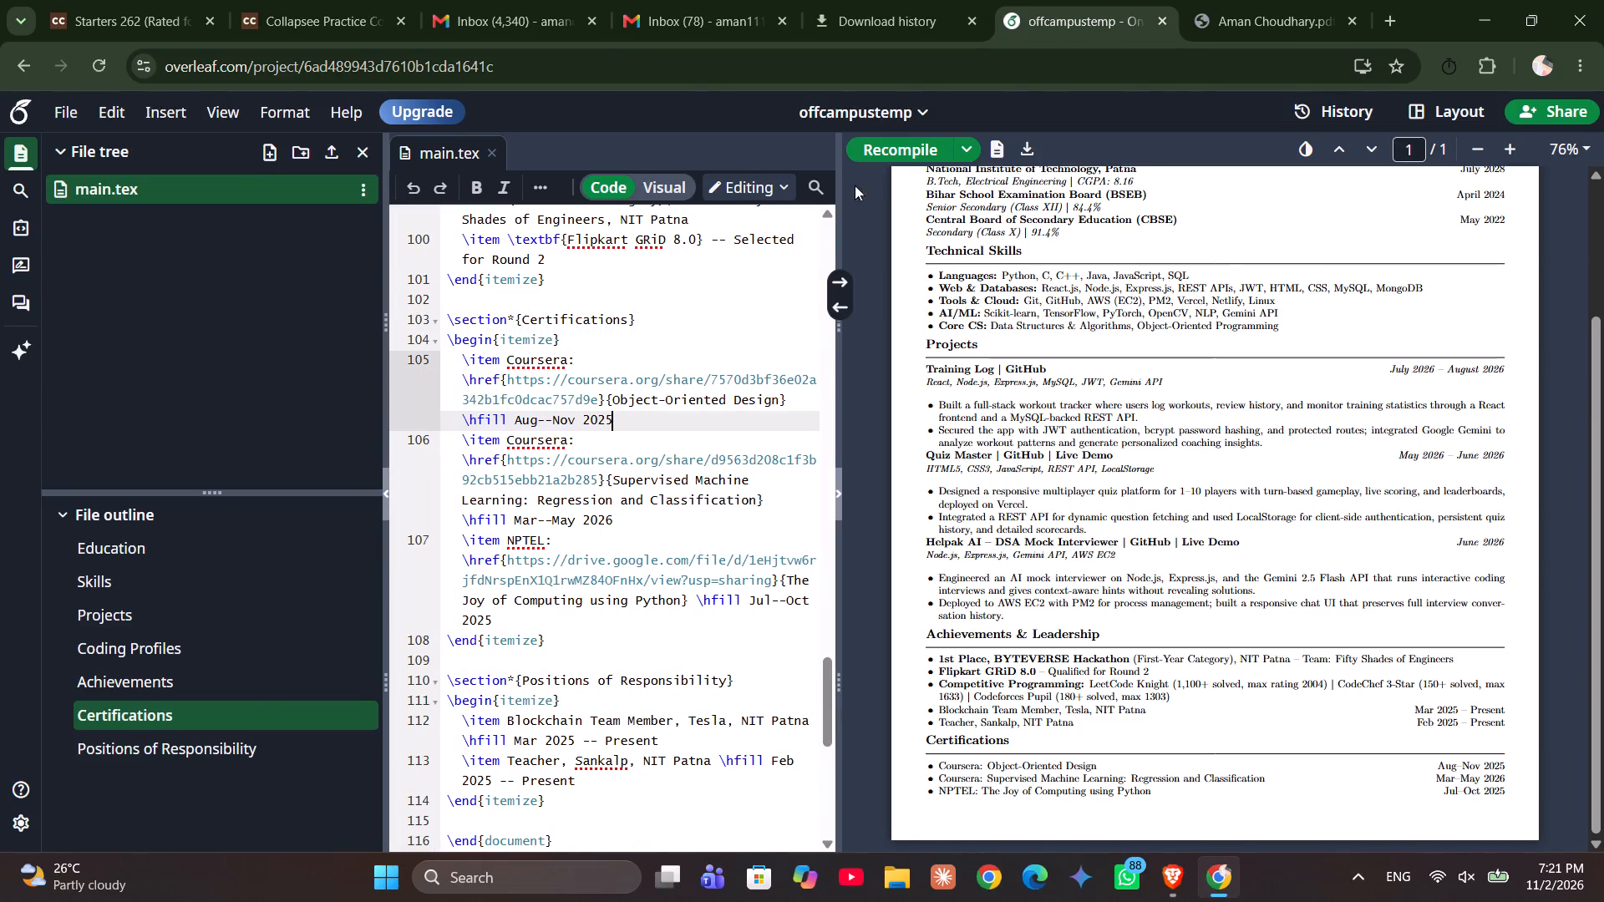
pyautogui.click(906, 149)
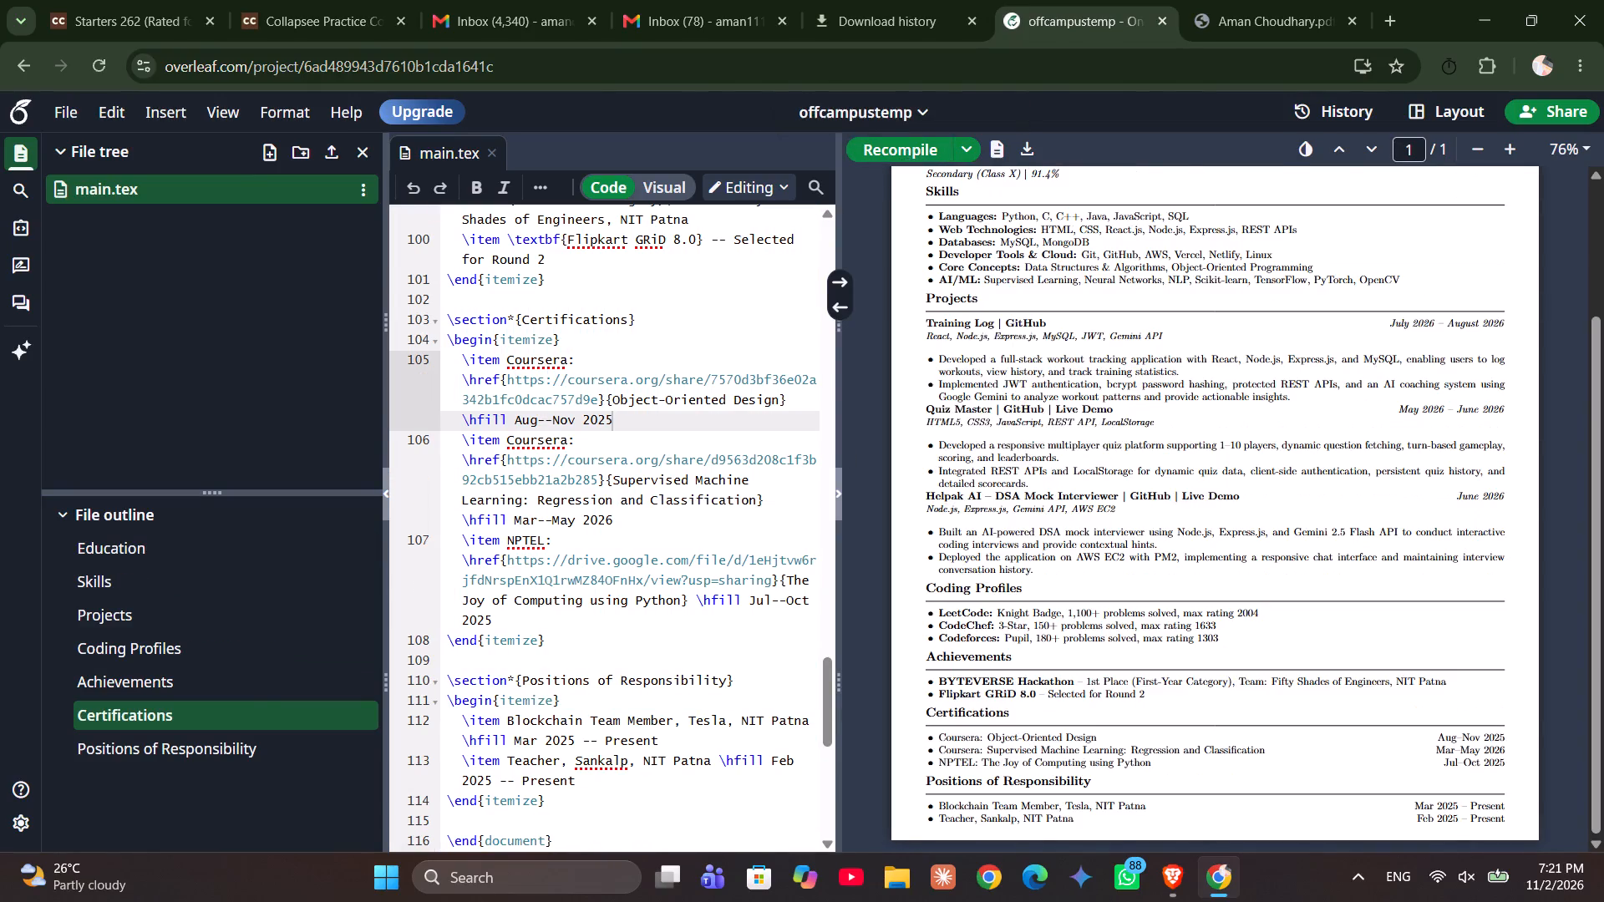
# Look over the restored resume and test the Training Log GitHub, Quiz Master Live Demo and Helpak AI Live Demo links.
pyautogui.scroll(3, 1068, 439)
pyautogui.scroll(-3, 1068, 439)
pyautogui.scroll(3, 1068, 439)
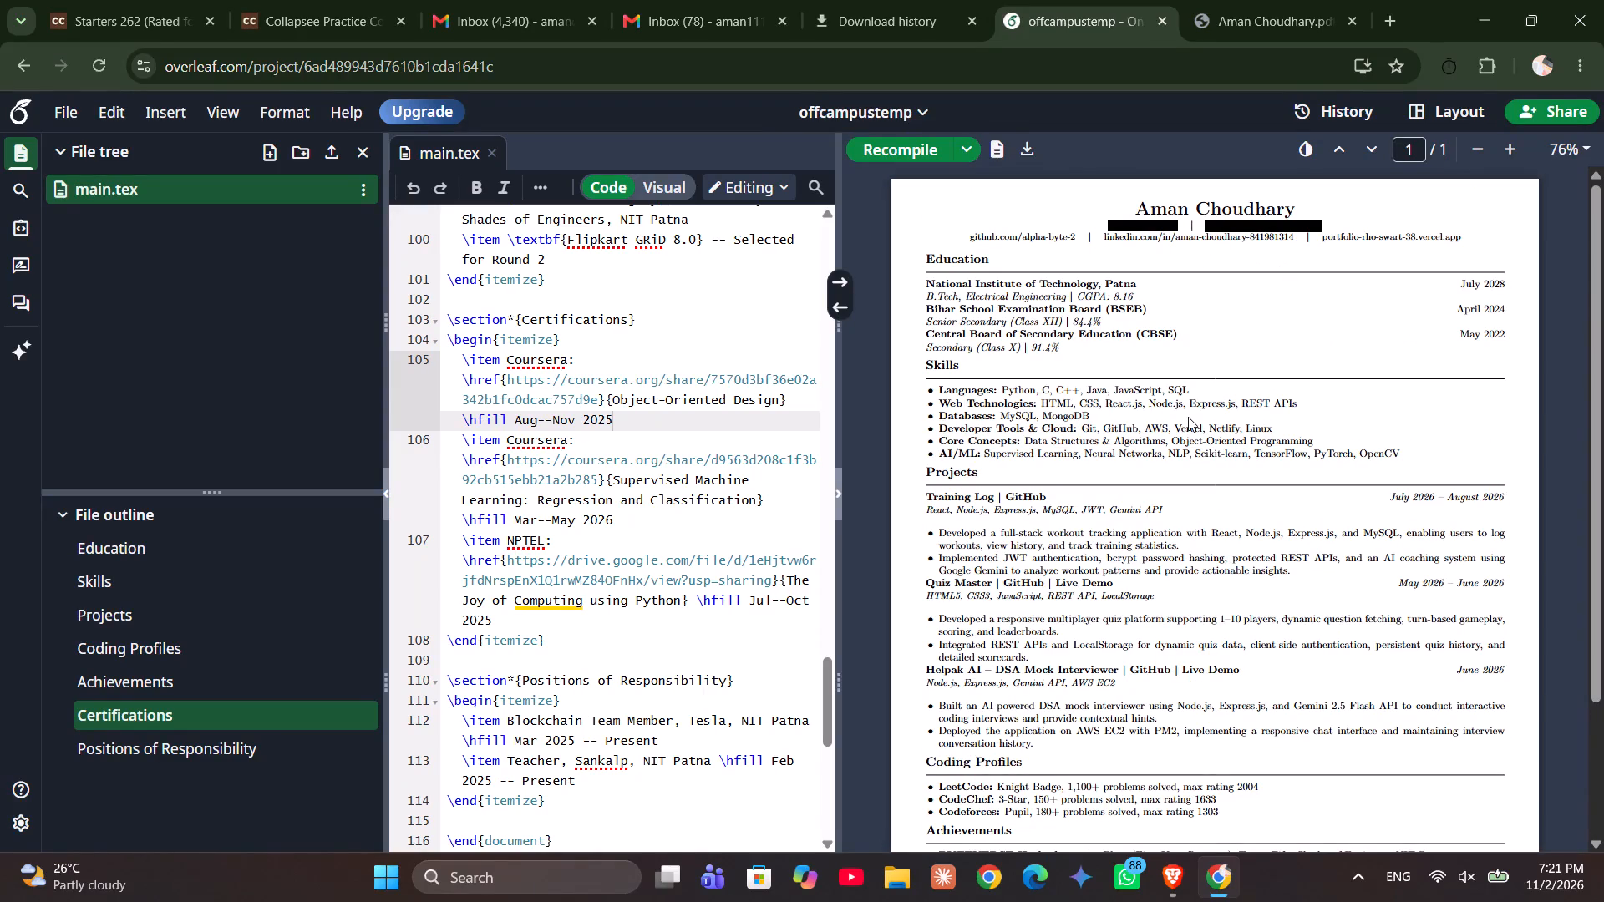
pyautogui.scroll(-2, 1134, 515)
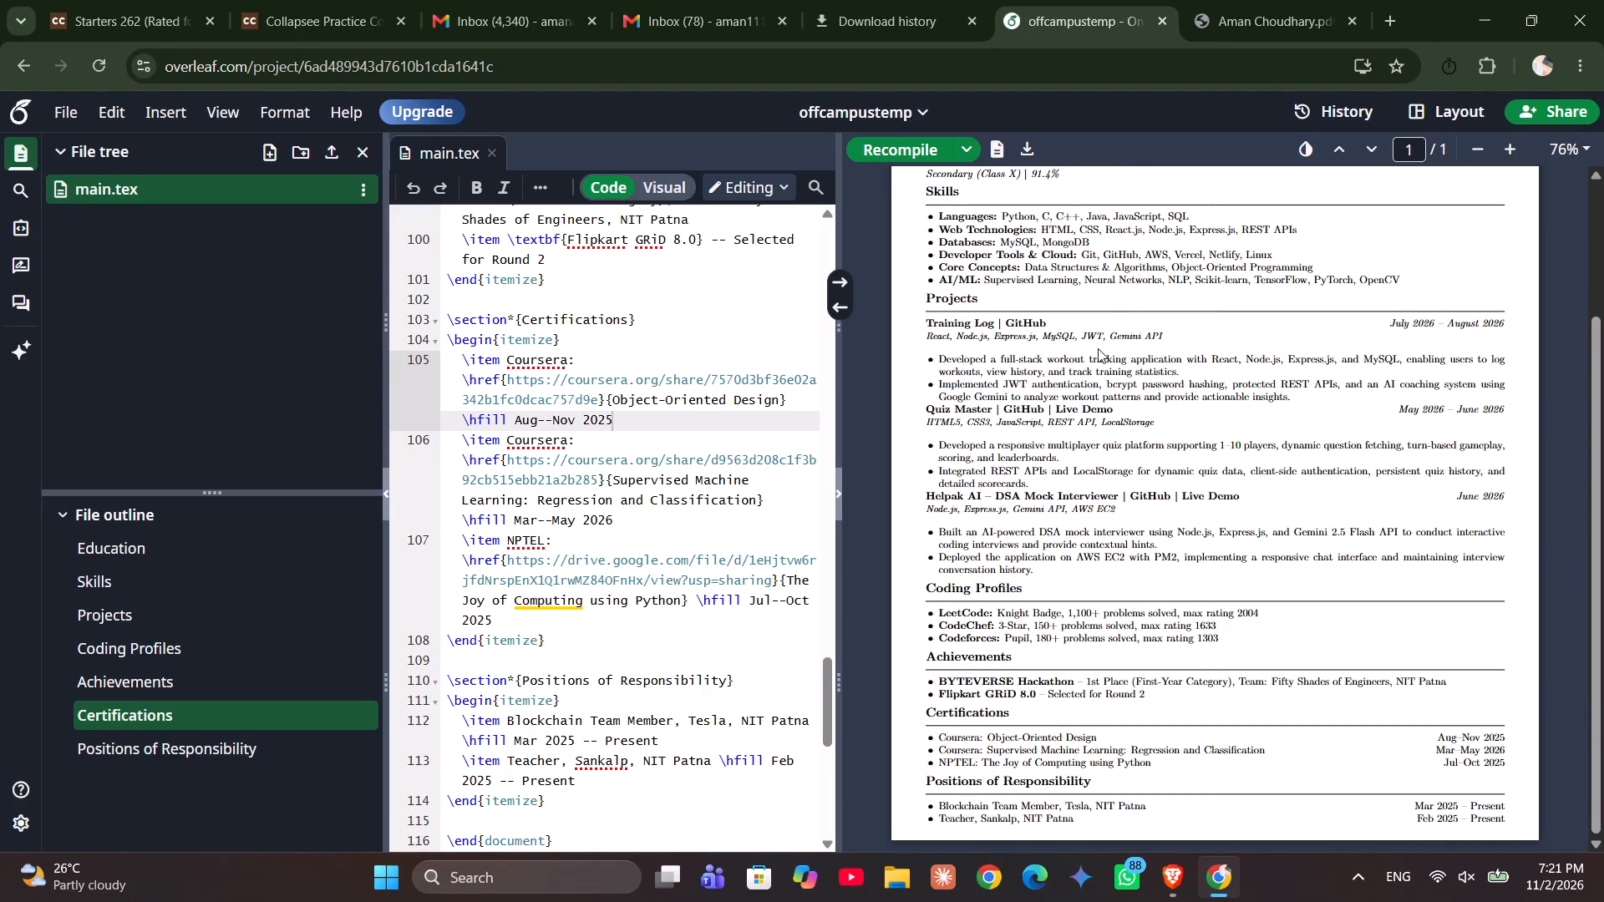
pyautogui.click(1023, 320)
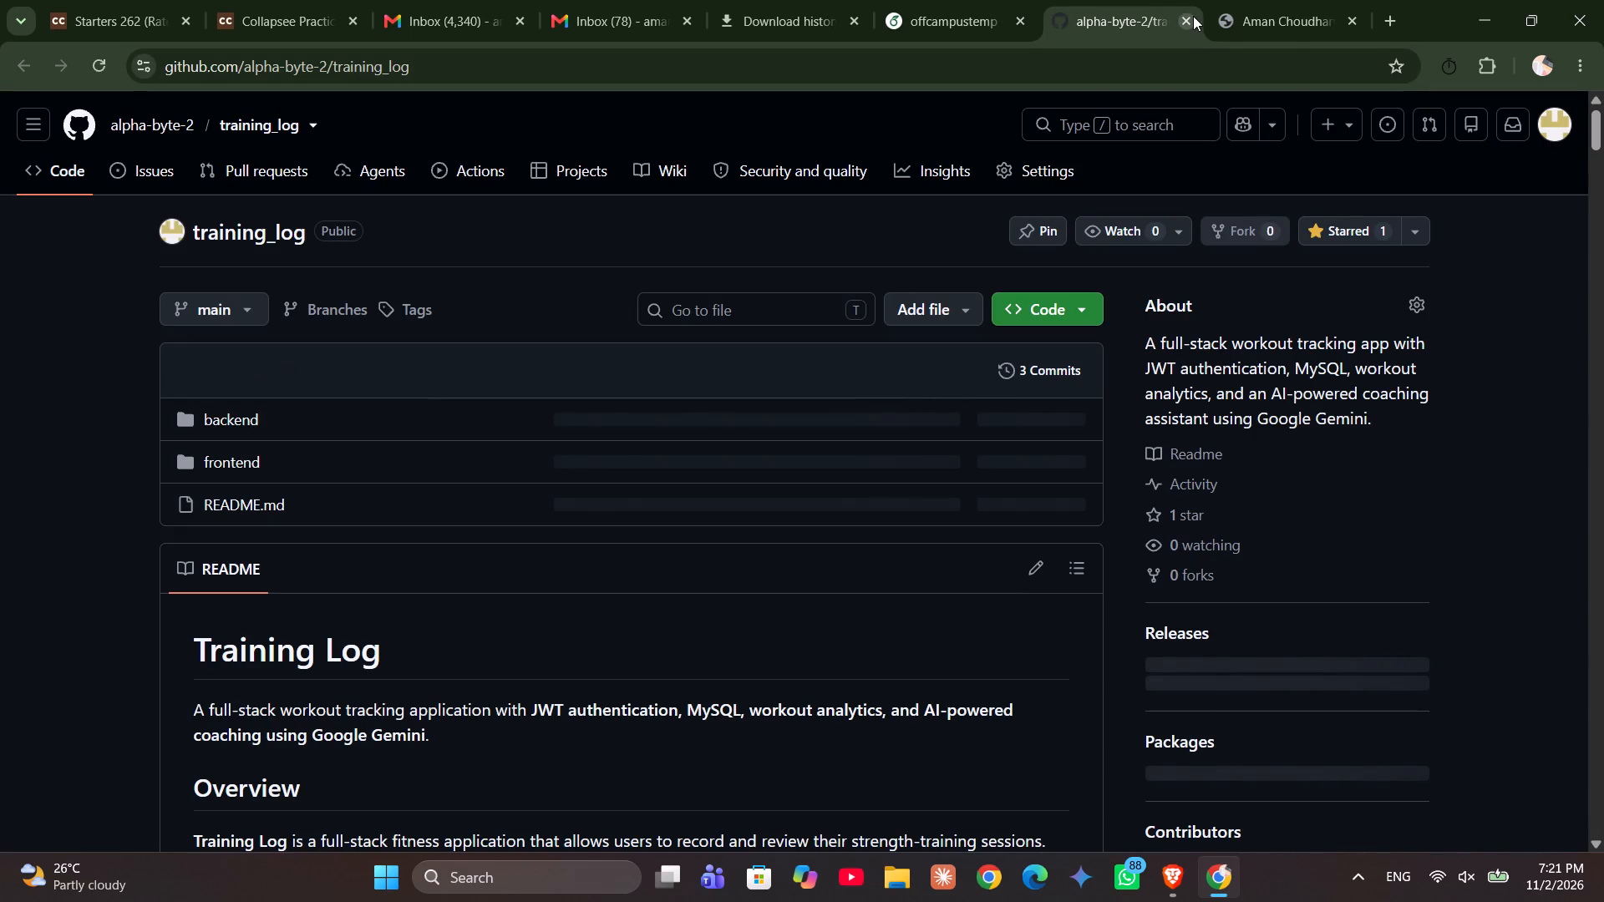
pyautogui.click(1183, 18)
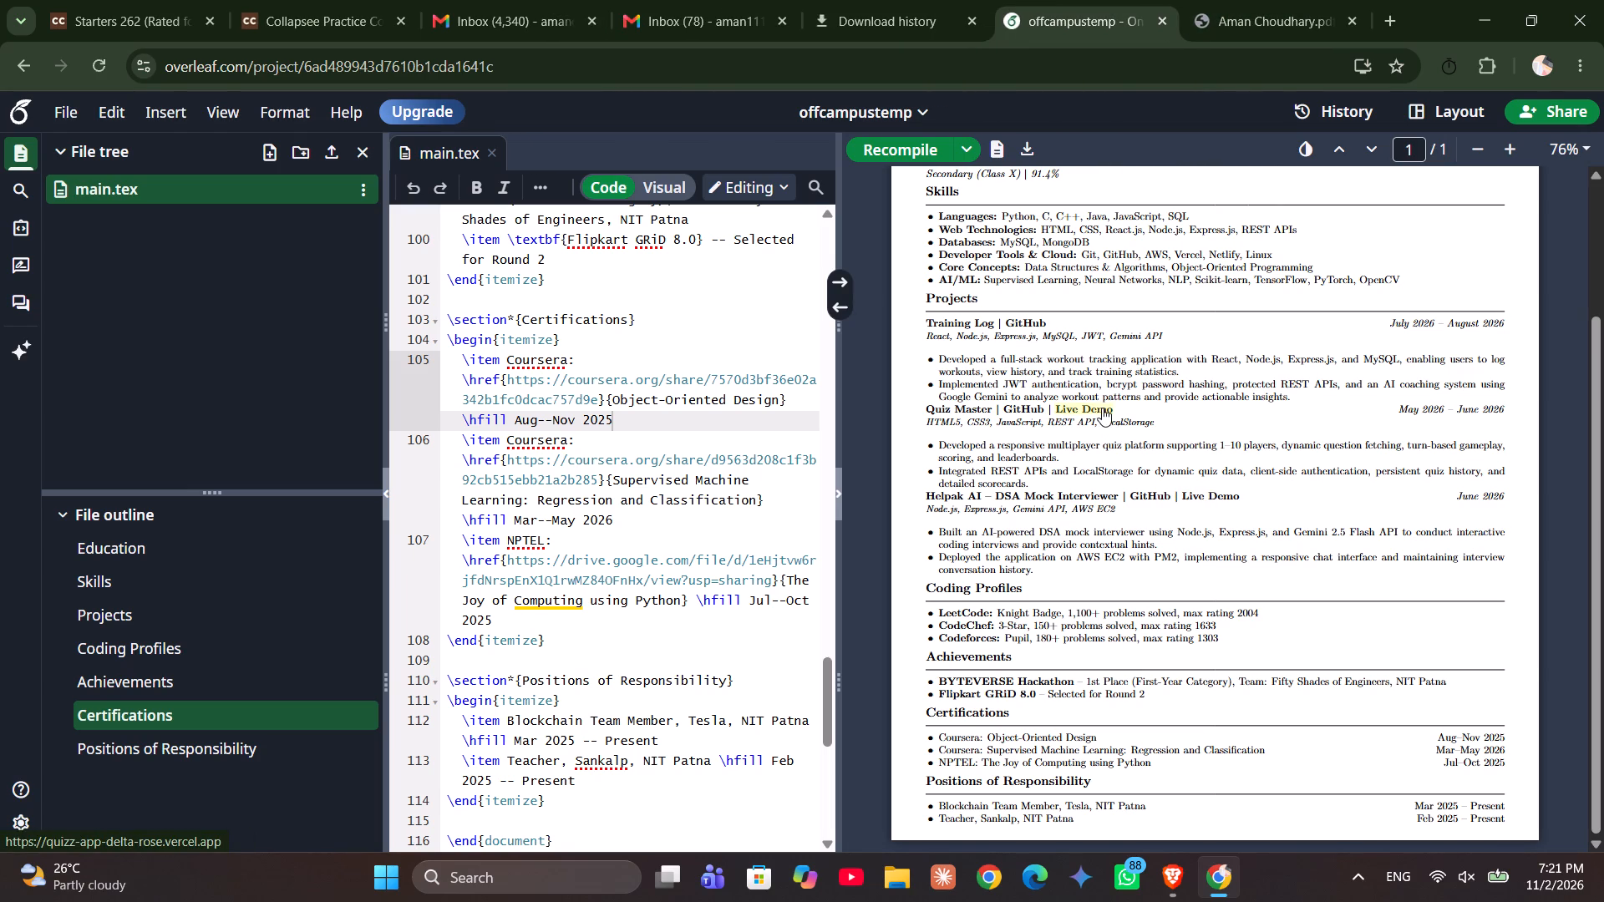
pyautogui.click(1094, 409)
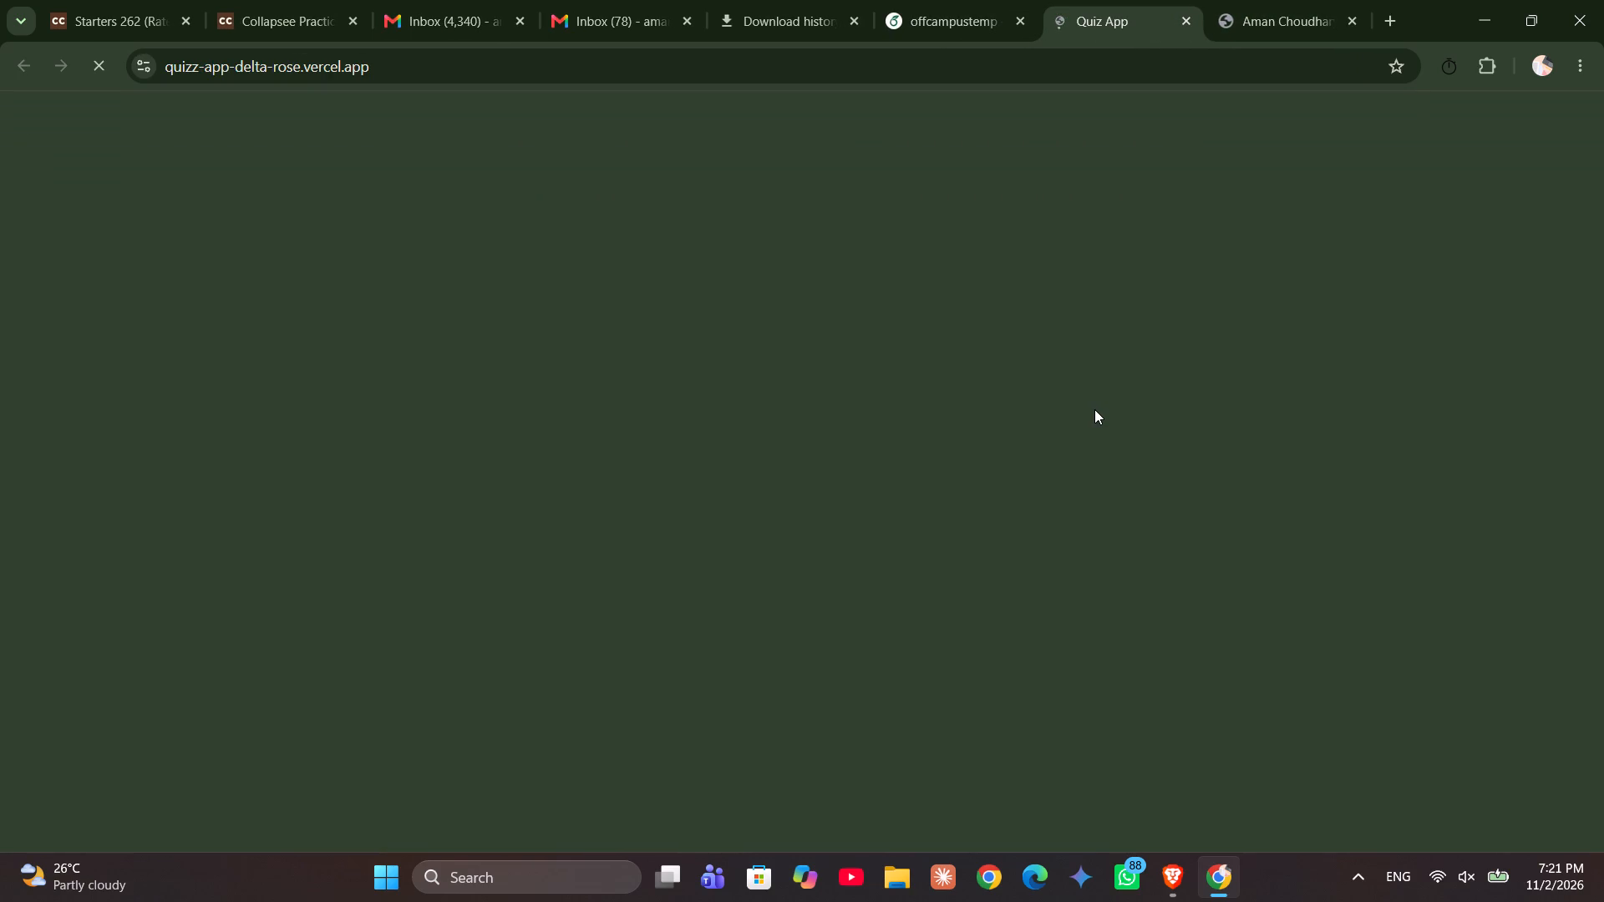
pyautogui.click(1190, 36)
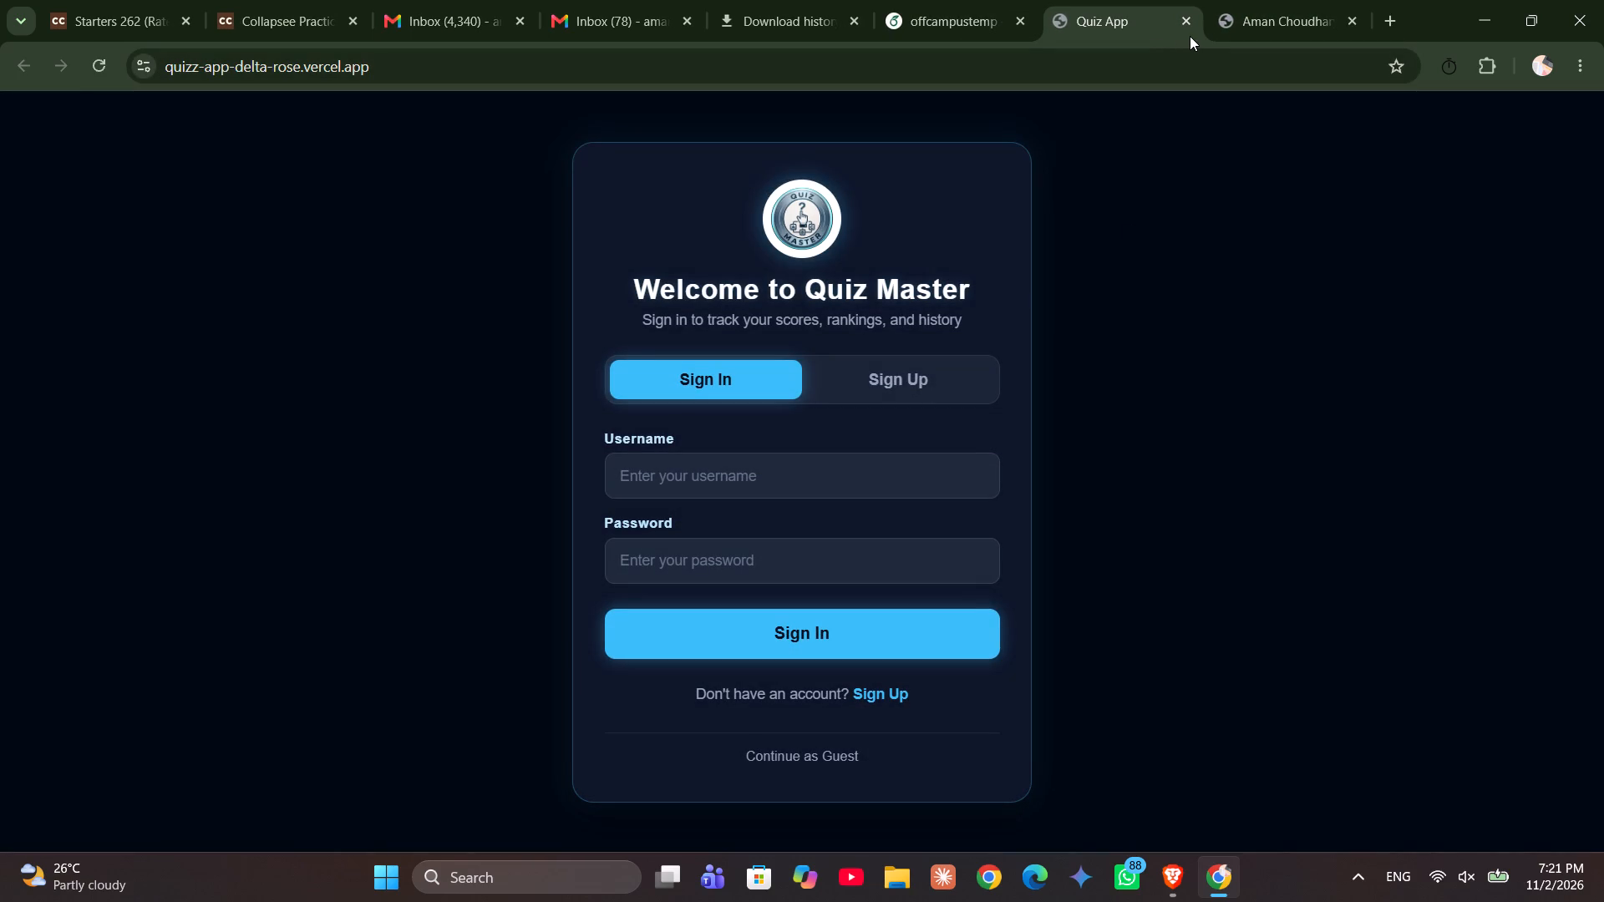
pyautogui.click(1190, 26)
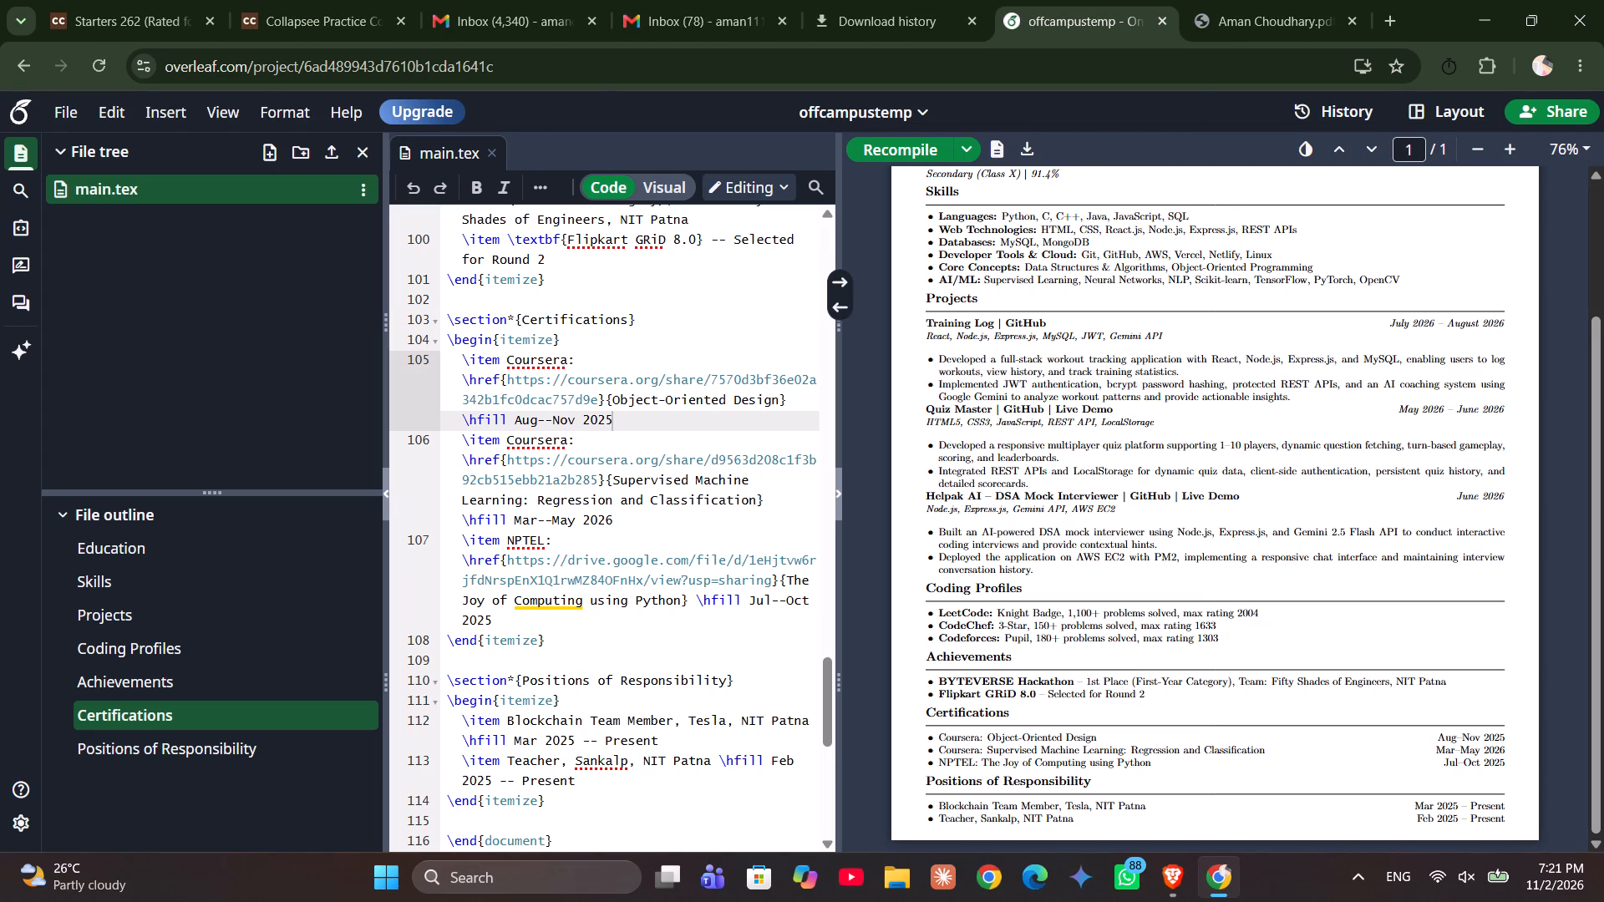
pyautogui.click(1206, 493)
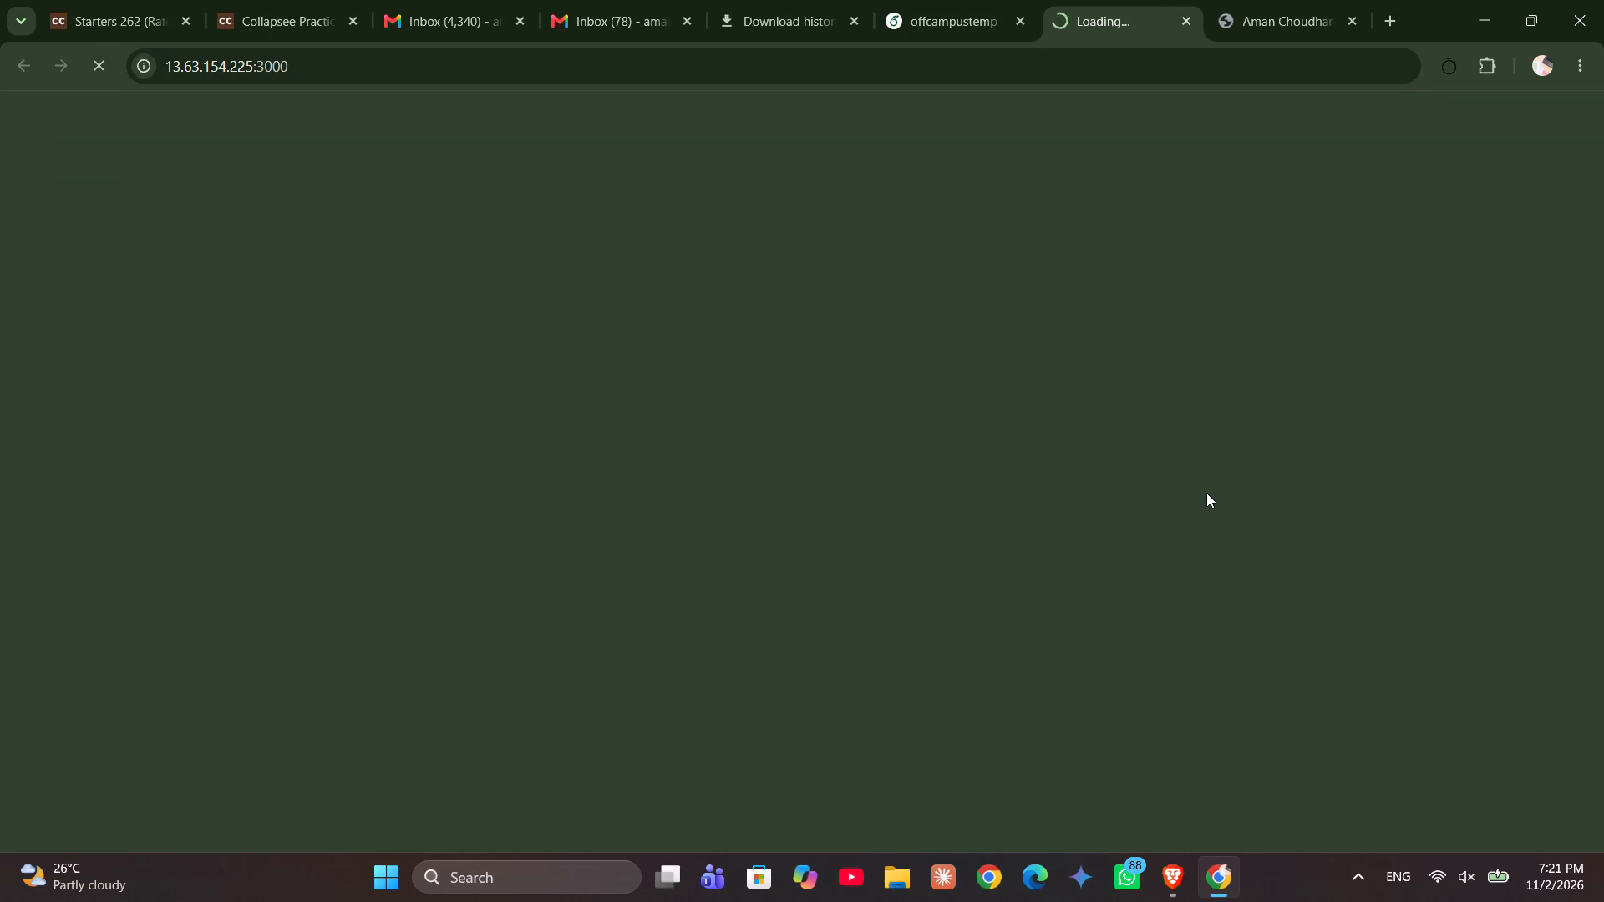
pyautogui.click(1186, 14)
# Examine the LeetCode, CodeChef and Codeforces entries under Coding Profiles in the compiled resume and locate them in the LaTeX source.
pyautogui.scroll(-1, 1178, 514)
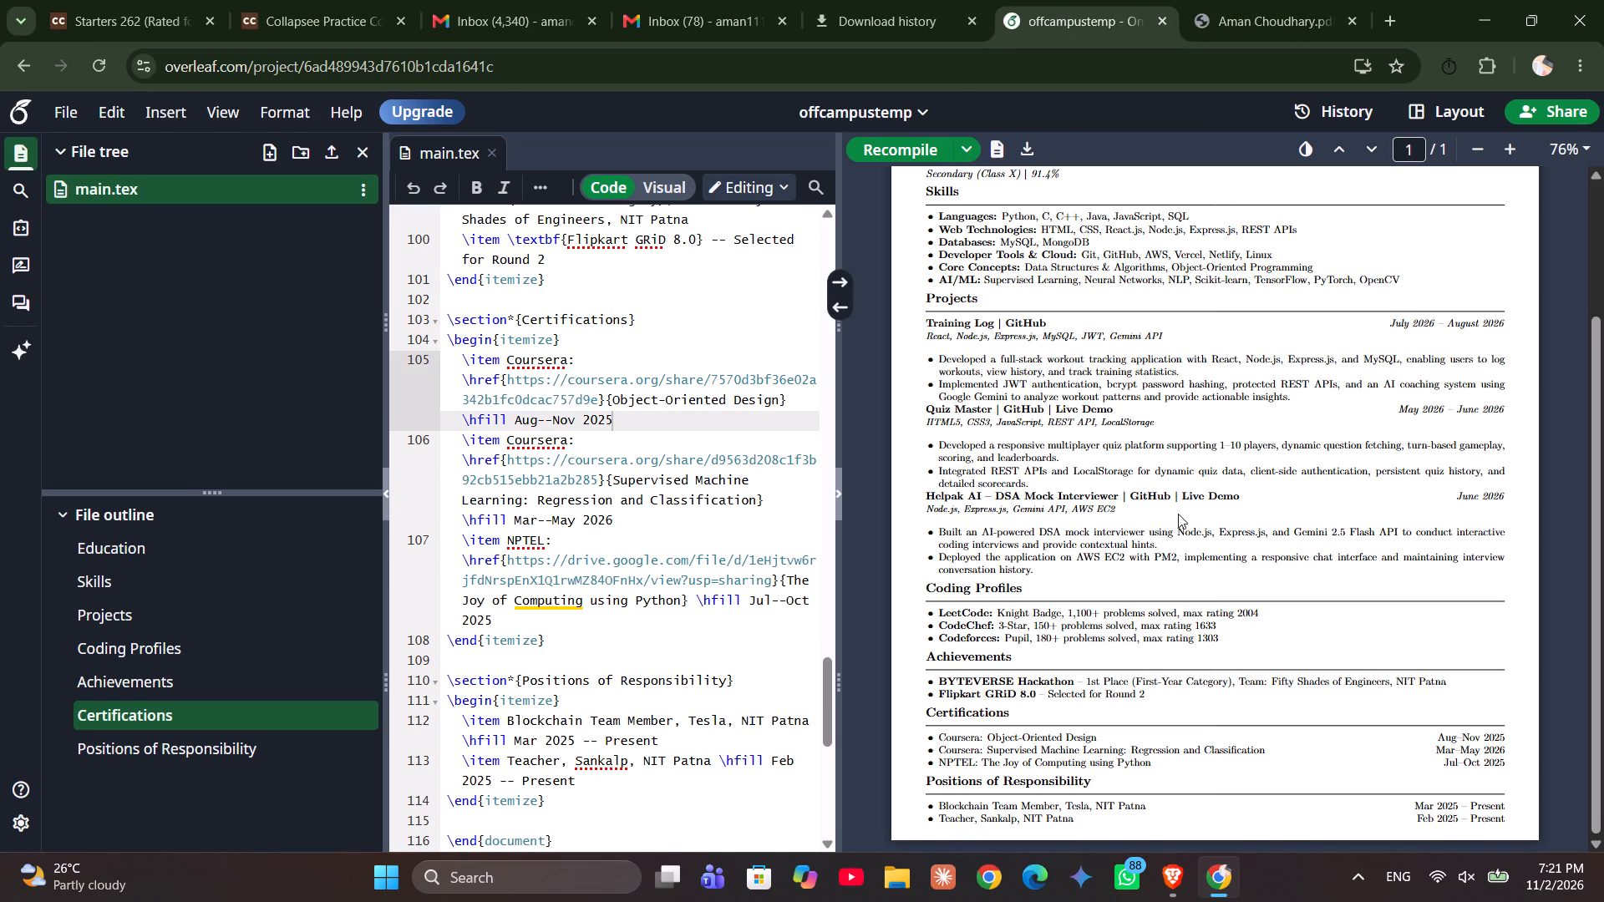
pyautogui.moveTo(996, 614); pyautogui.dragTo(1348, 599)
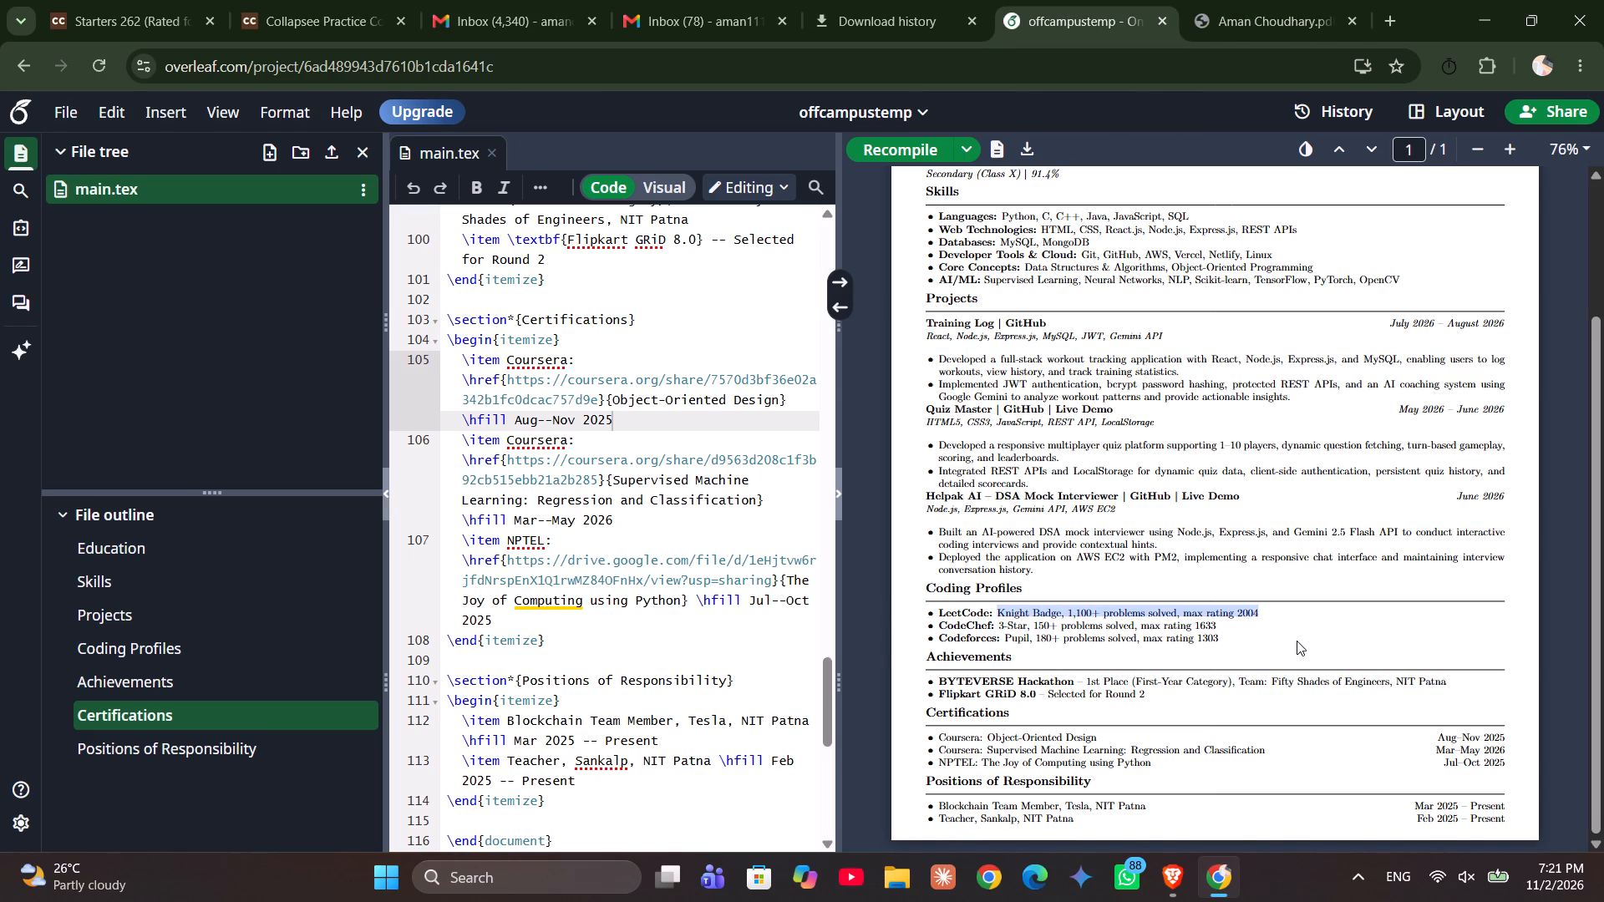
pyautogui.click(1297, 641)
pyautogui.doubleClick(955, 615)
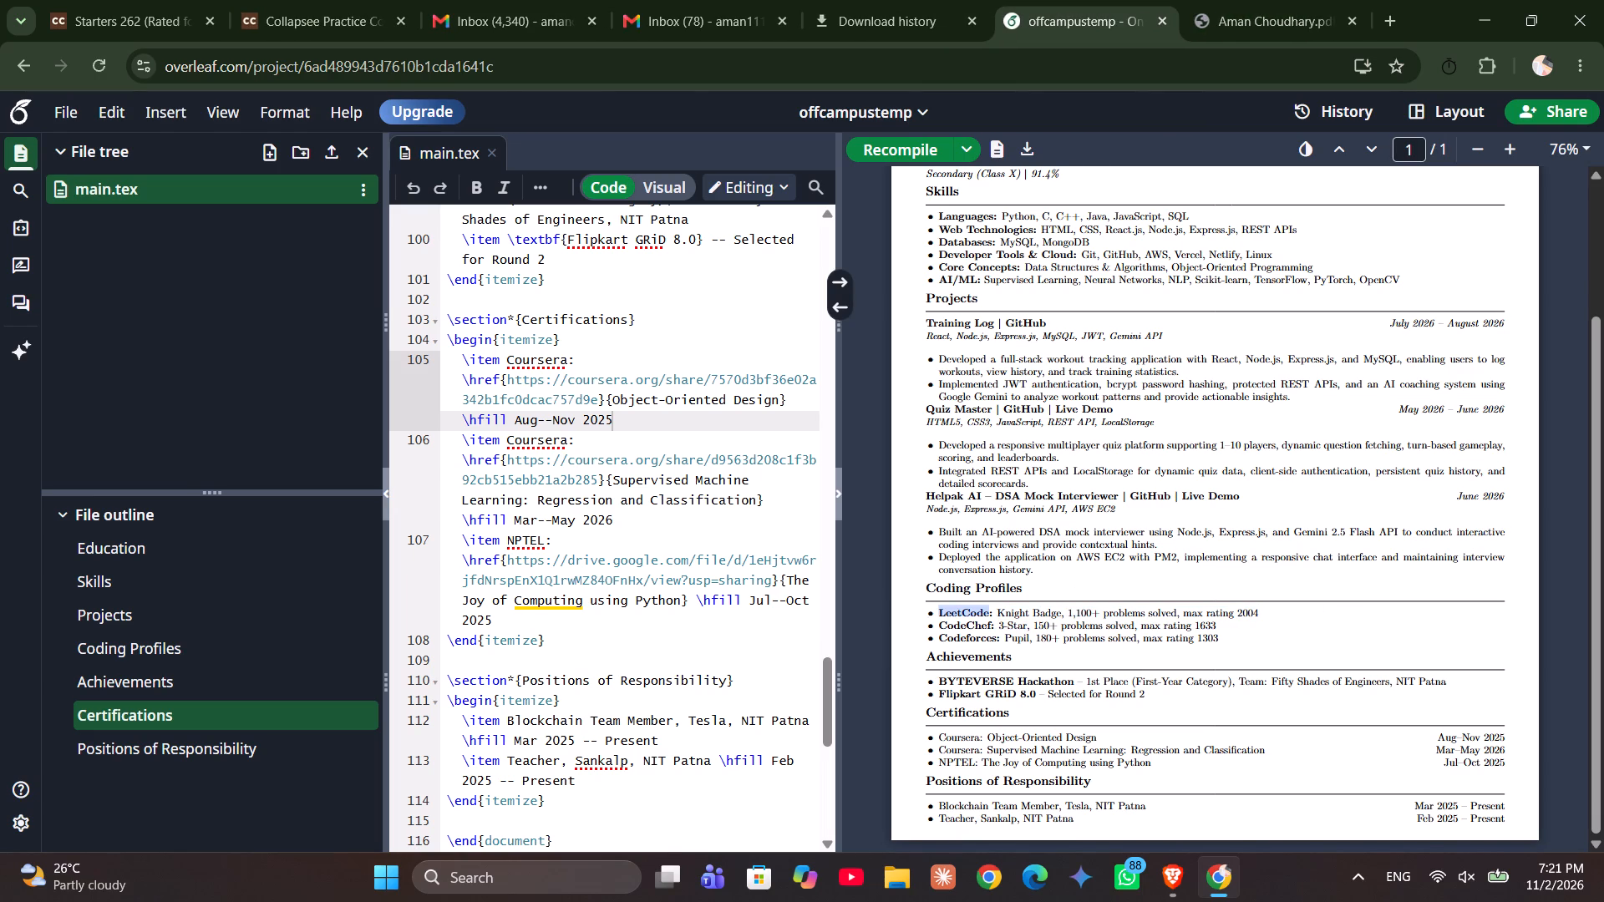
pyautogui.doubleClick(958, 634)
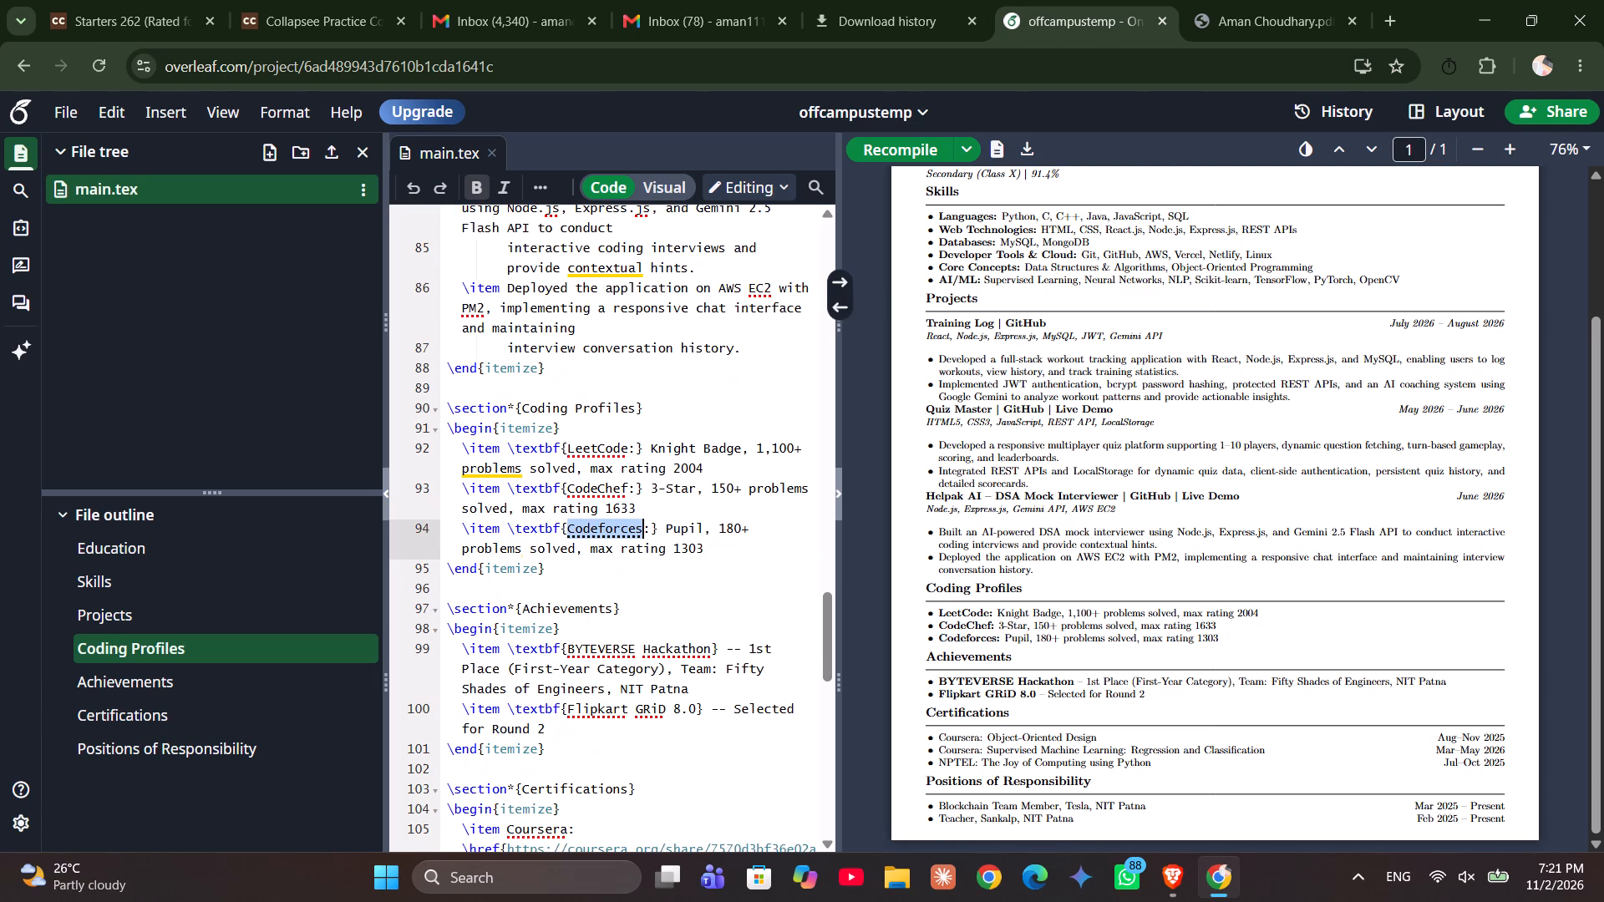
pyautogui.doubleClick(958, 626)
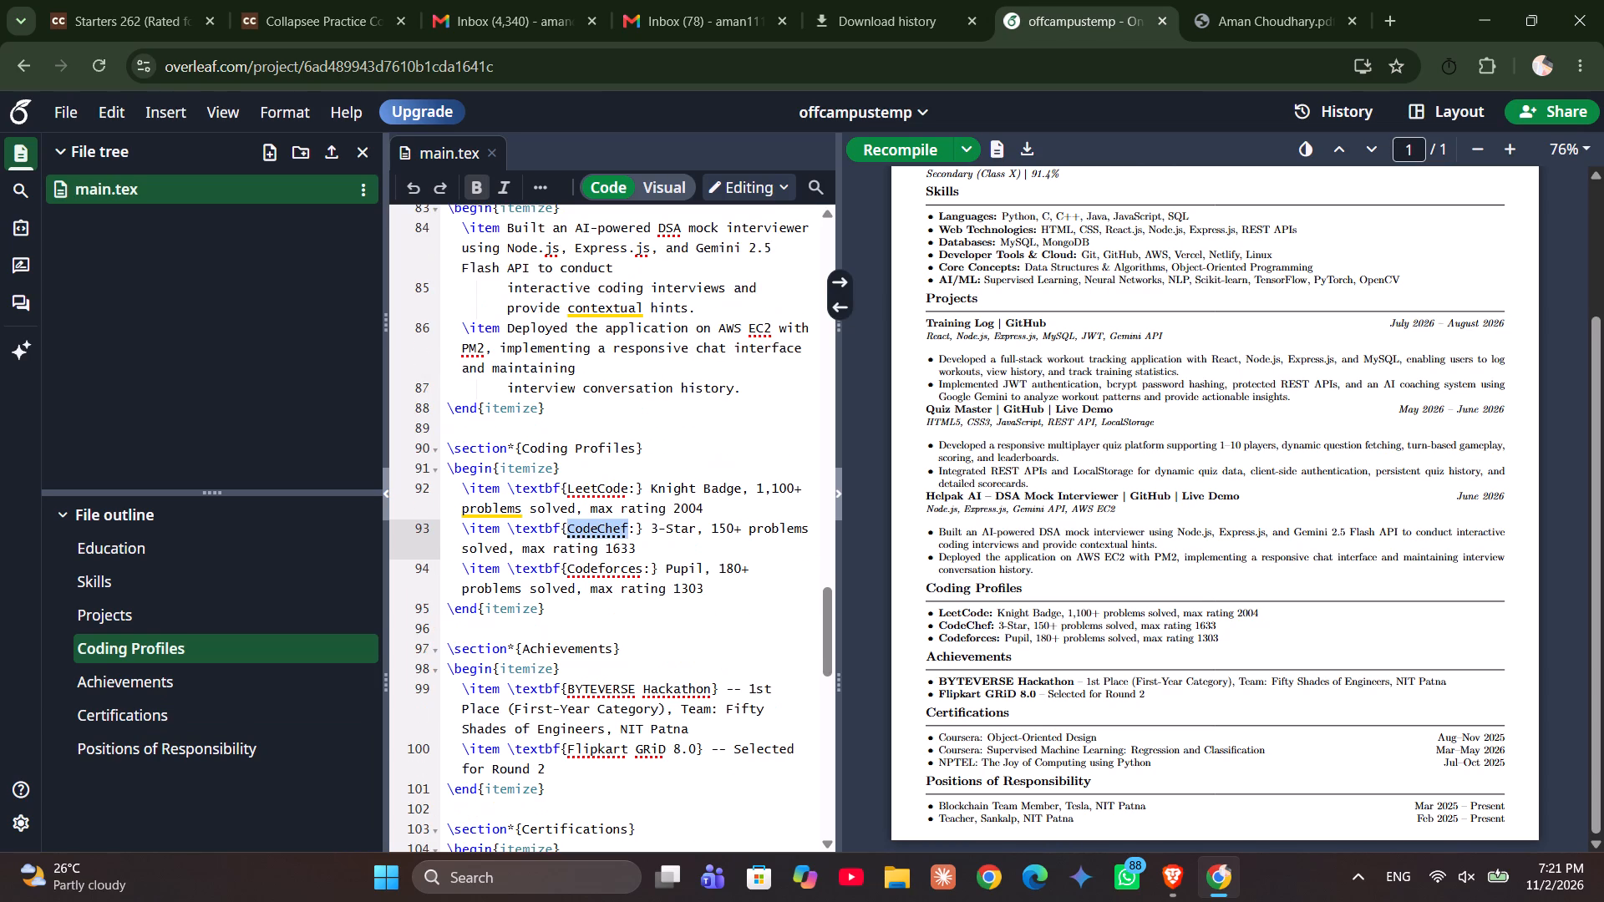
pyautogui.click(1125, 671)
pyautogui.scroll(-1, 1125, 671)
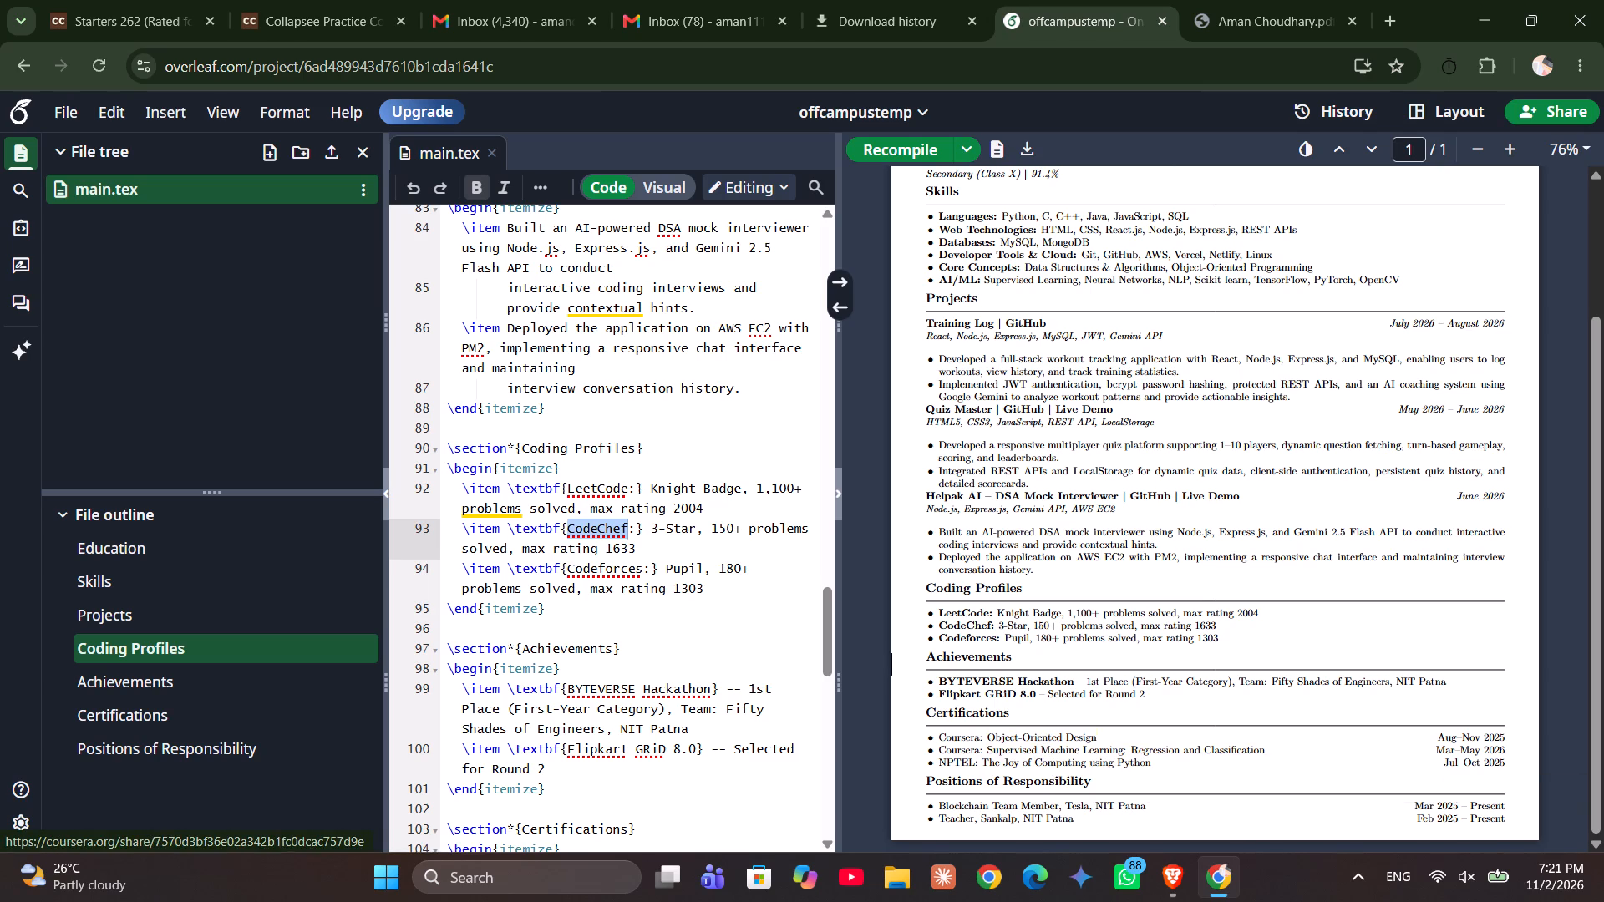
pyautogui.moveTo(938, 612); pyautogui.dragTo(1055, 641)
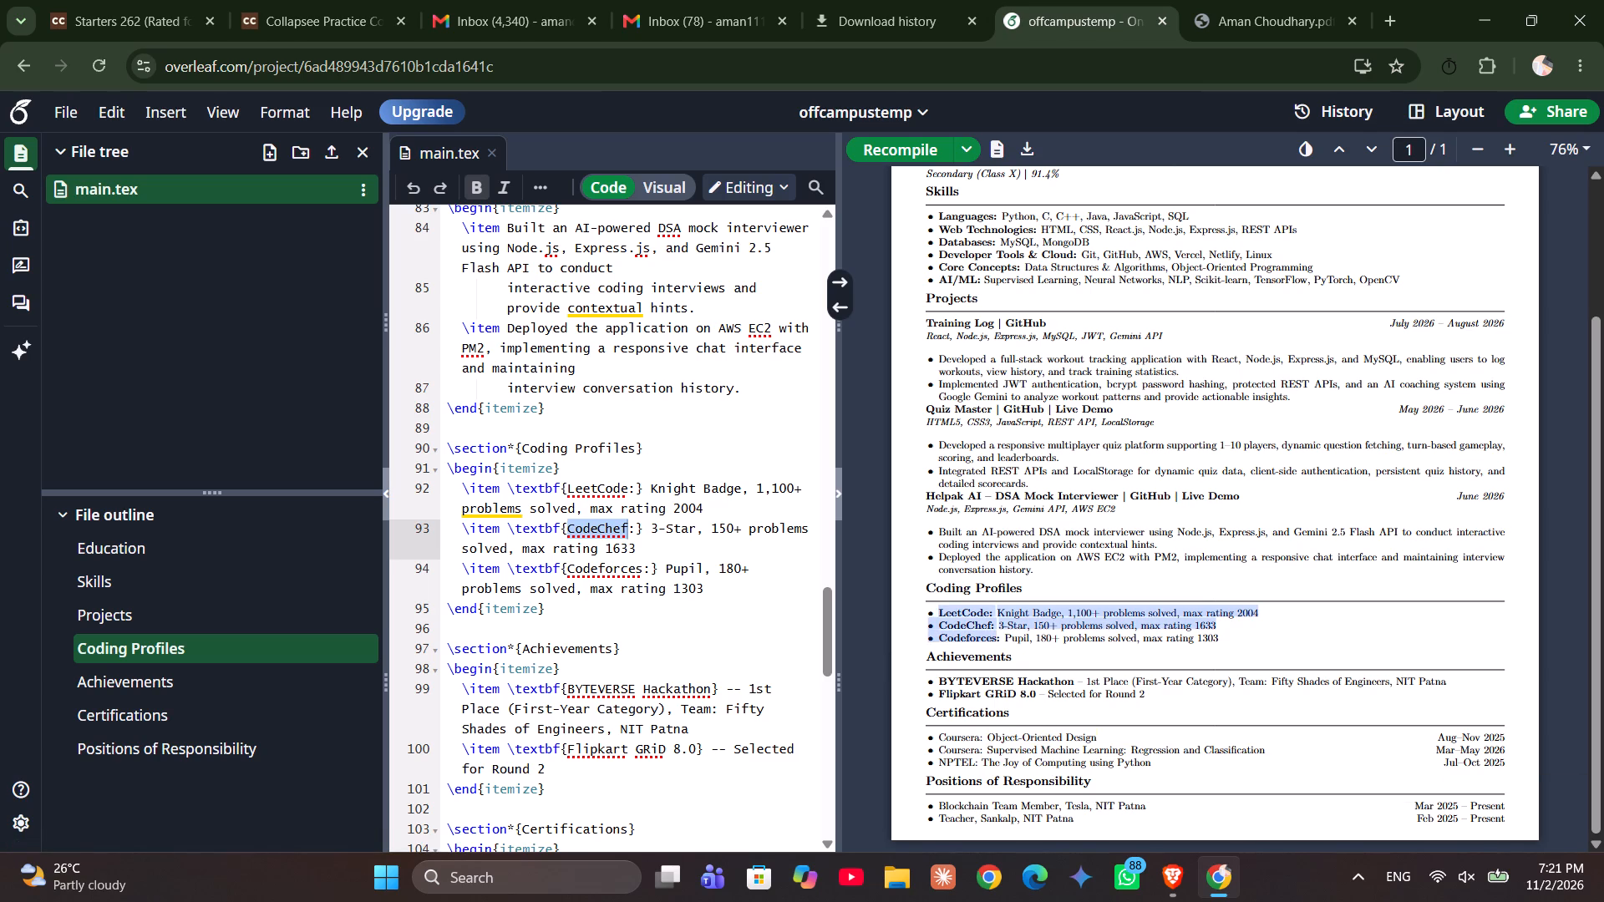
pyautogui.moveTo(1055, 641); pyautogui.dragTo(1256, 632)
pyautogui.click(1256, 632)
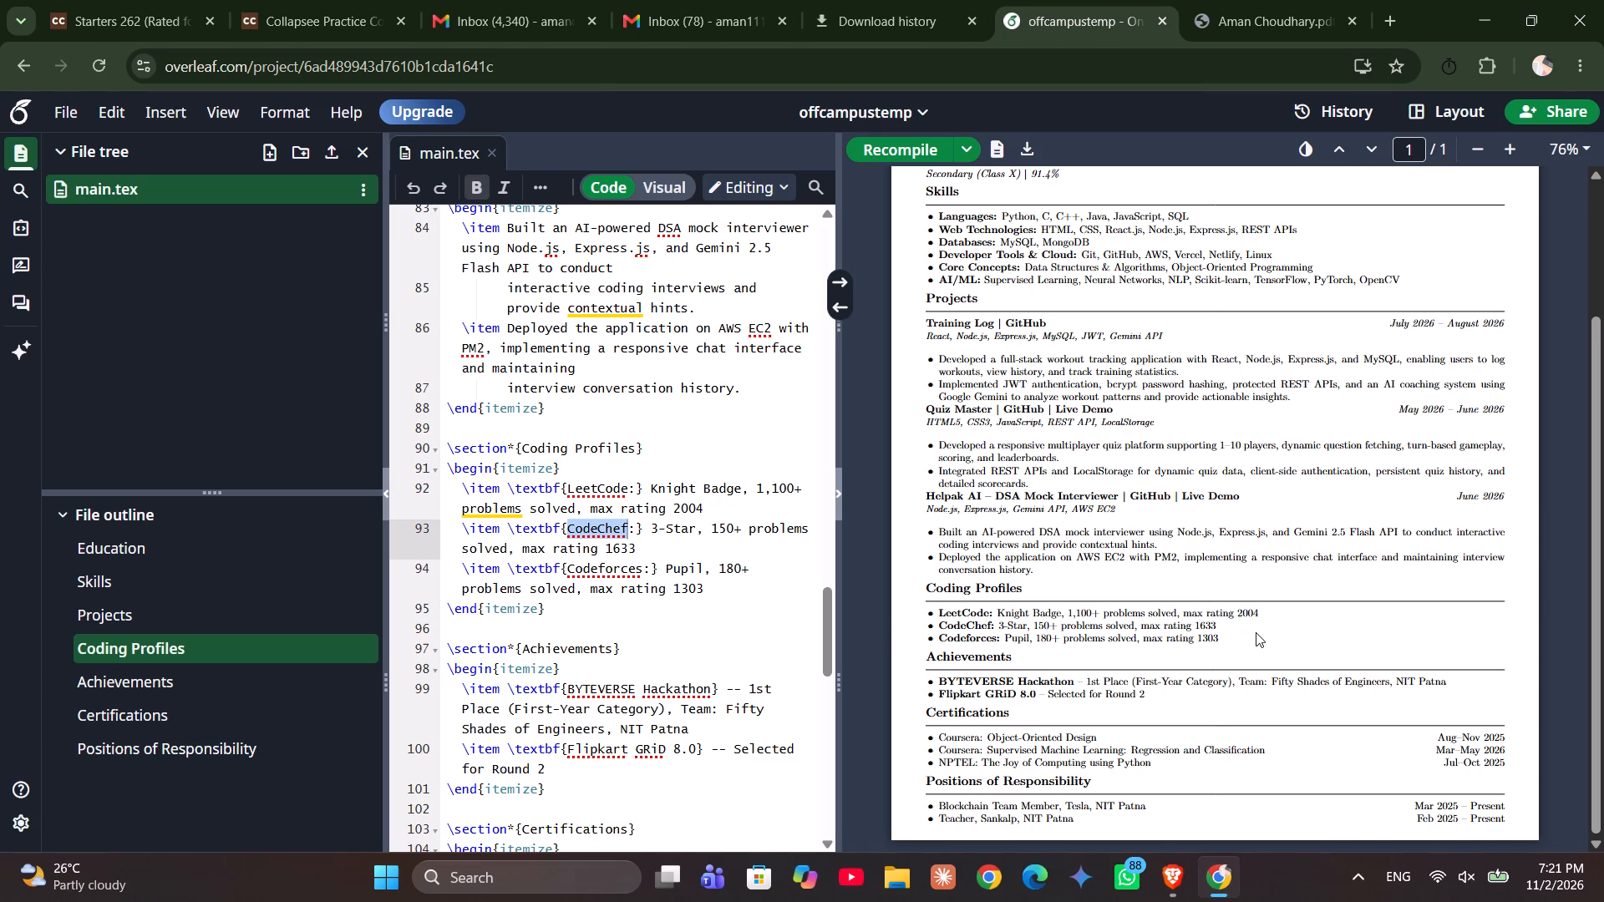
pyautogui.click(1170, 875)
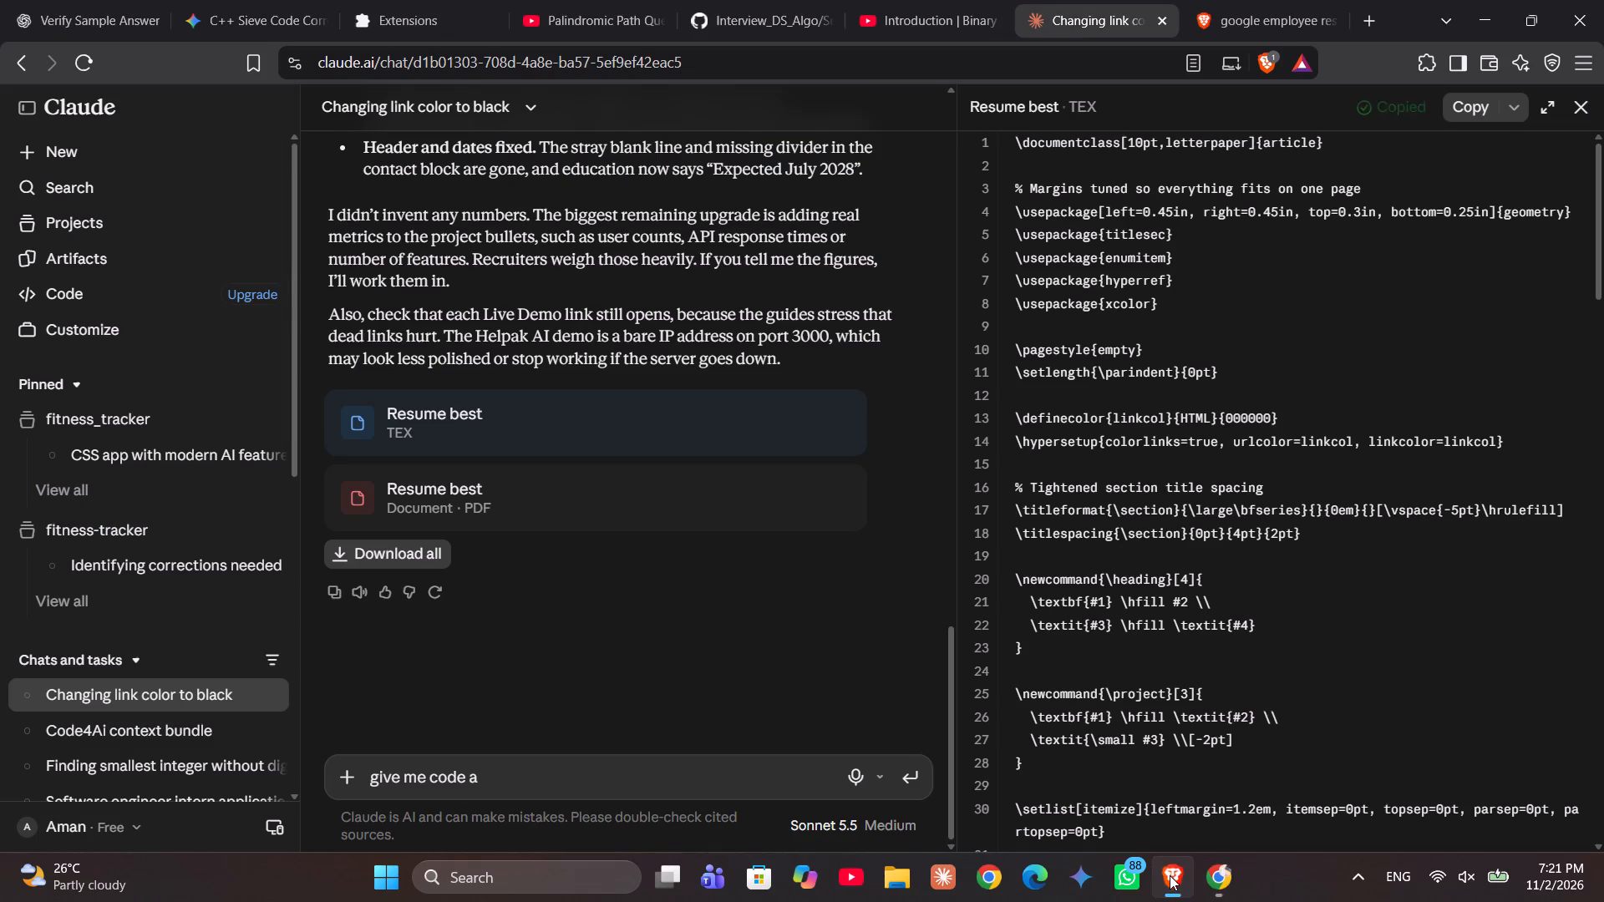
pyautogui.click(1170, 875)
pyautogui.click(769, 556)
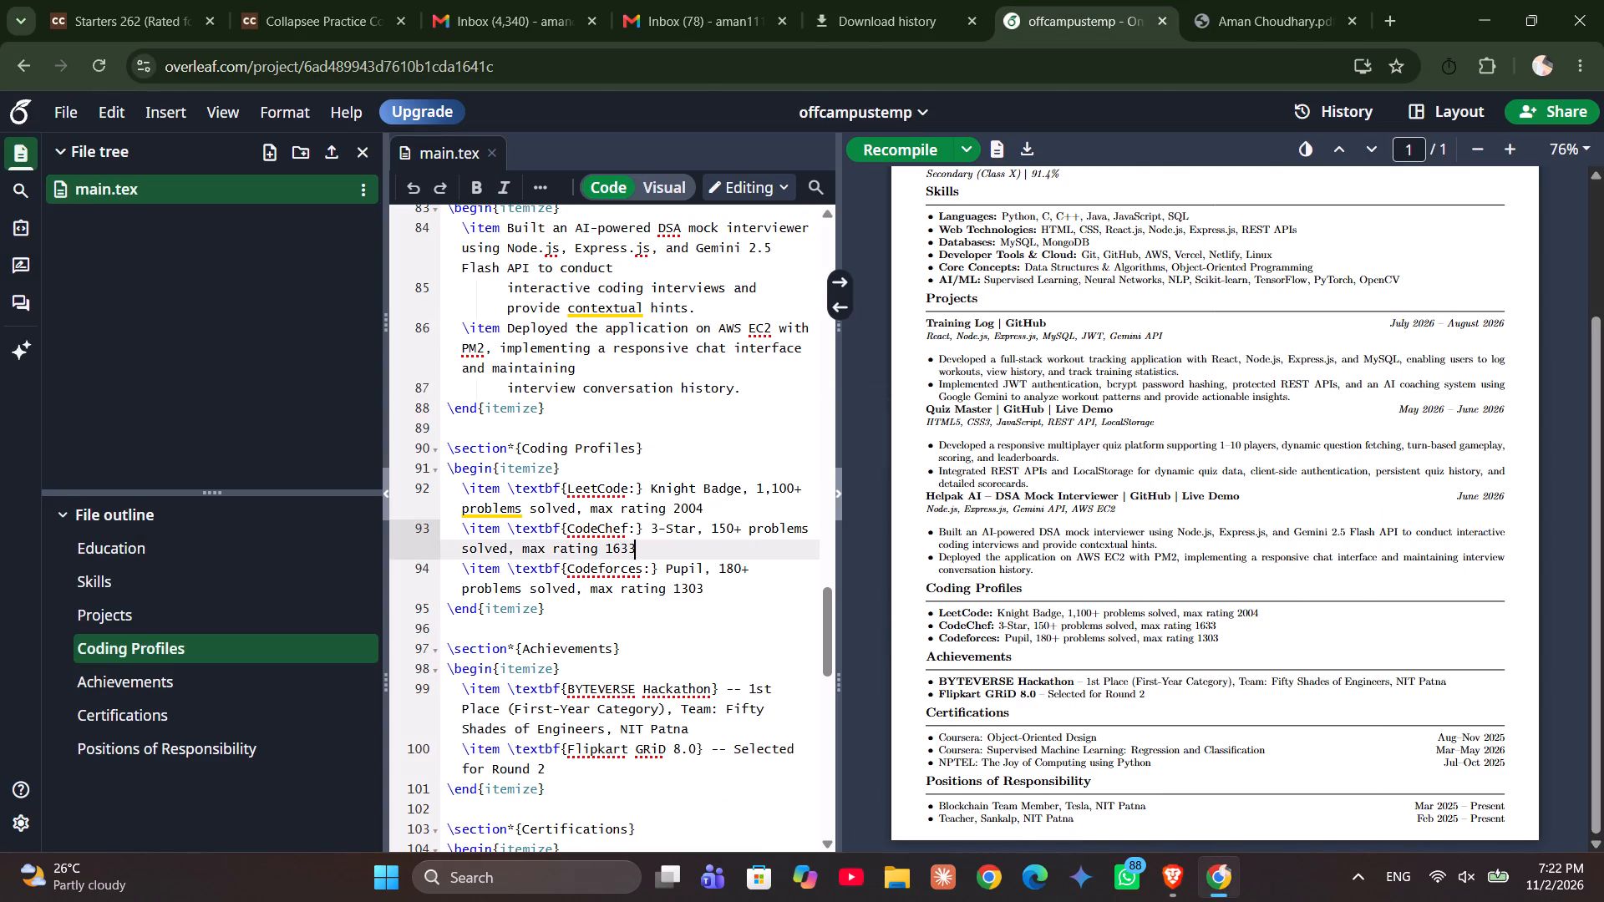
pyautogui.hotkey('ctrl', 'a')
pyautogui.hotkey('ctrl', 'c')
pyautogui.click(769, 556)
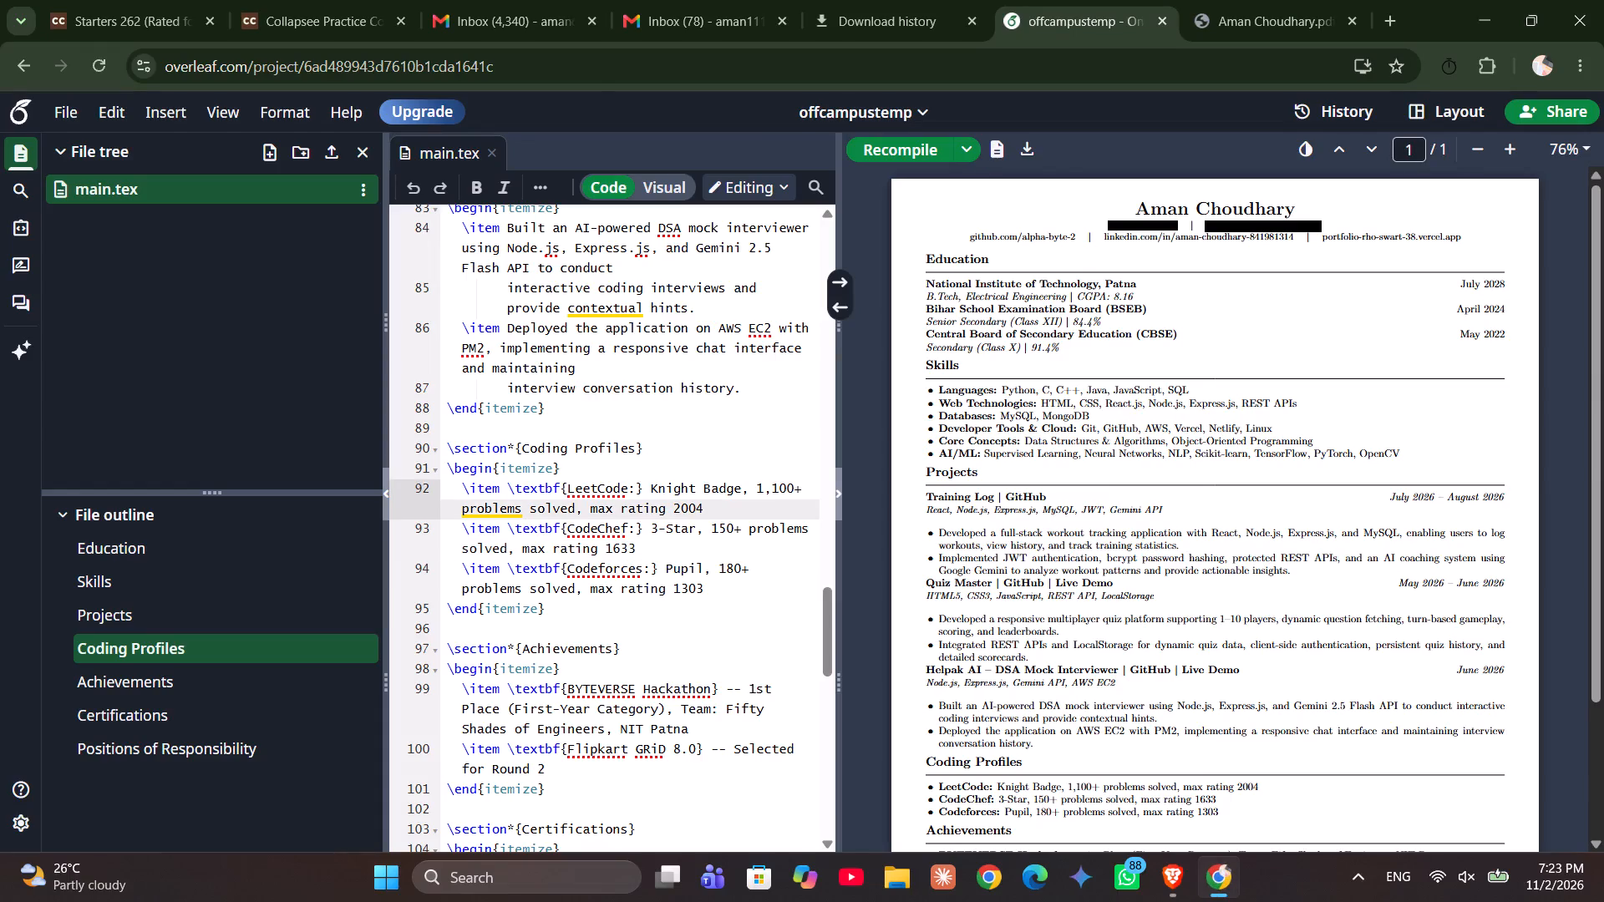
pyautogui.hotkey('ctrl', 'a')
pyautogui.hotkey('ctrl', 'v')
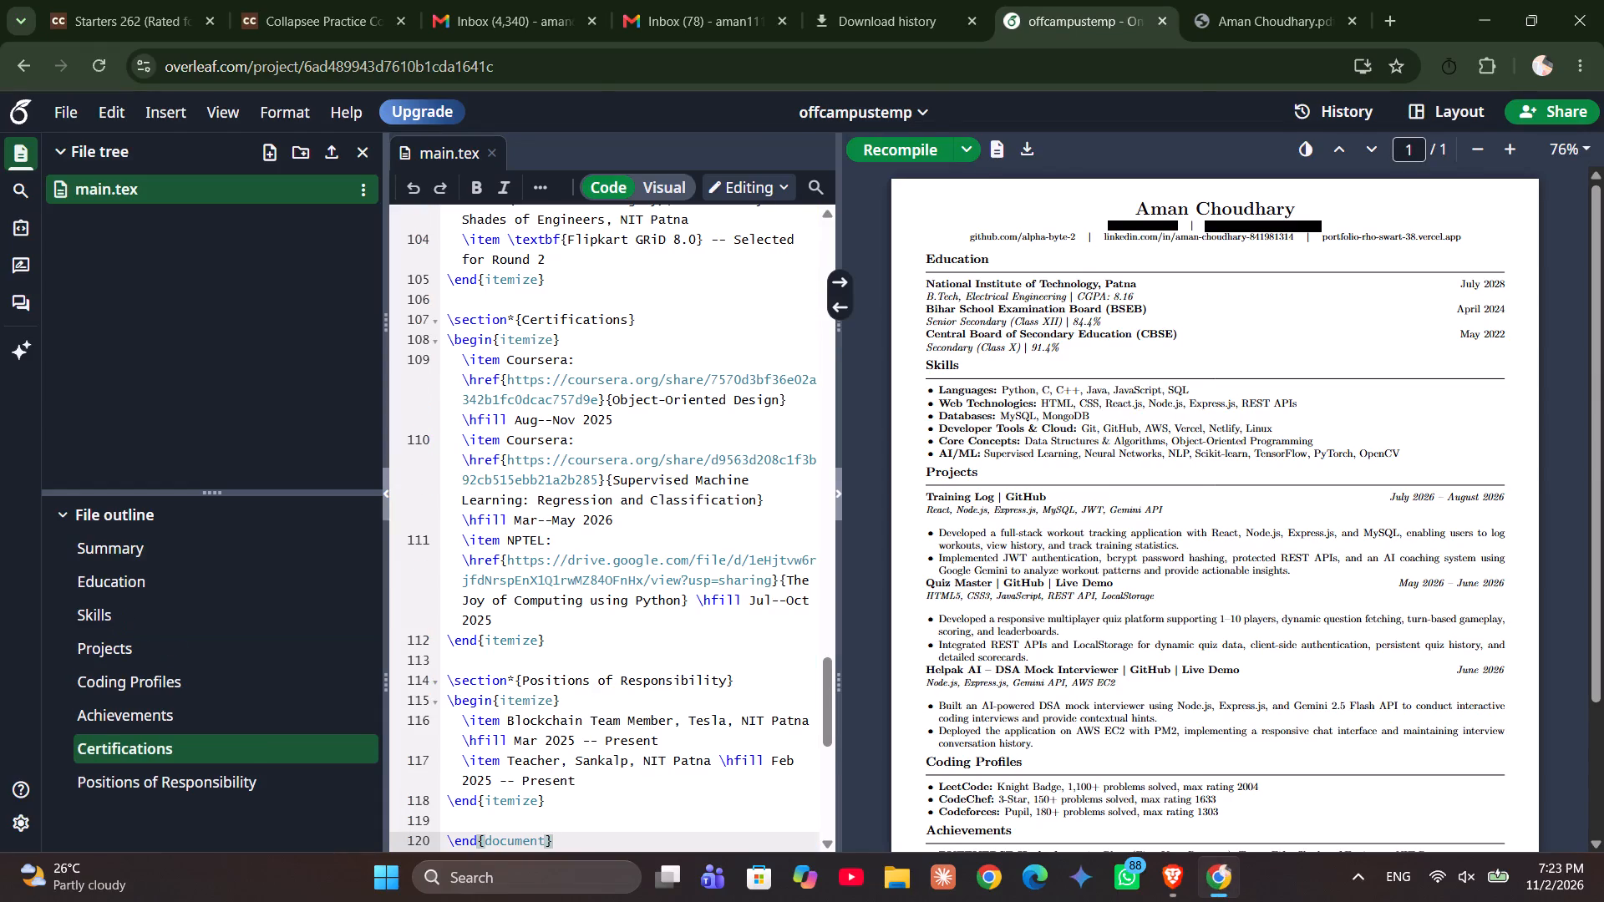
pyautogui.click(913, 148)
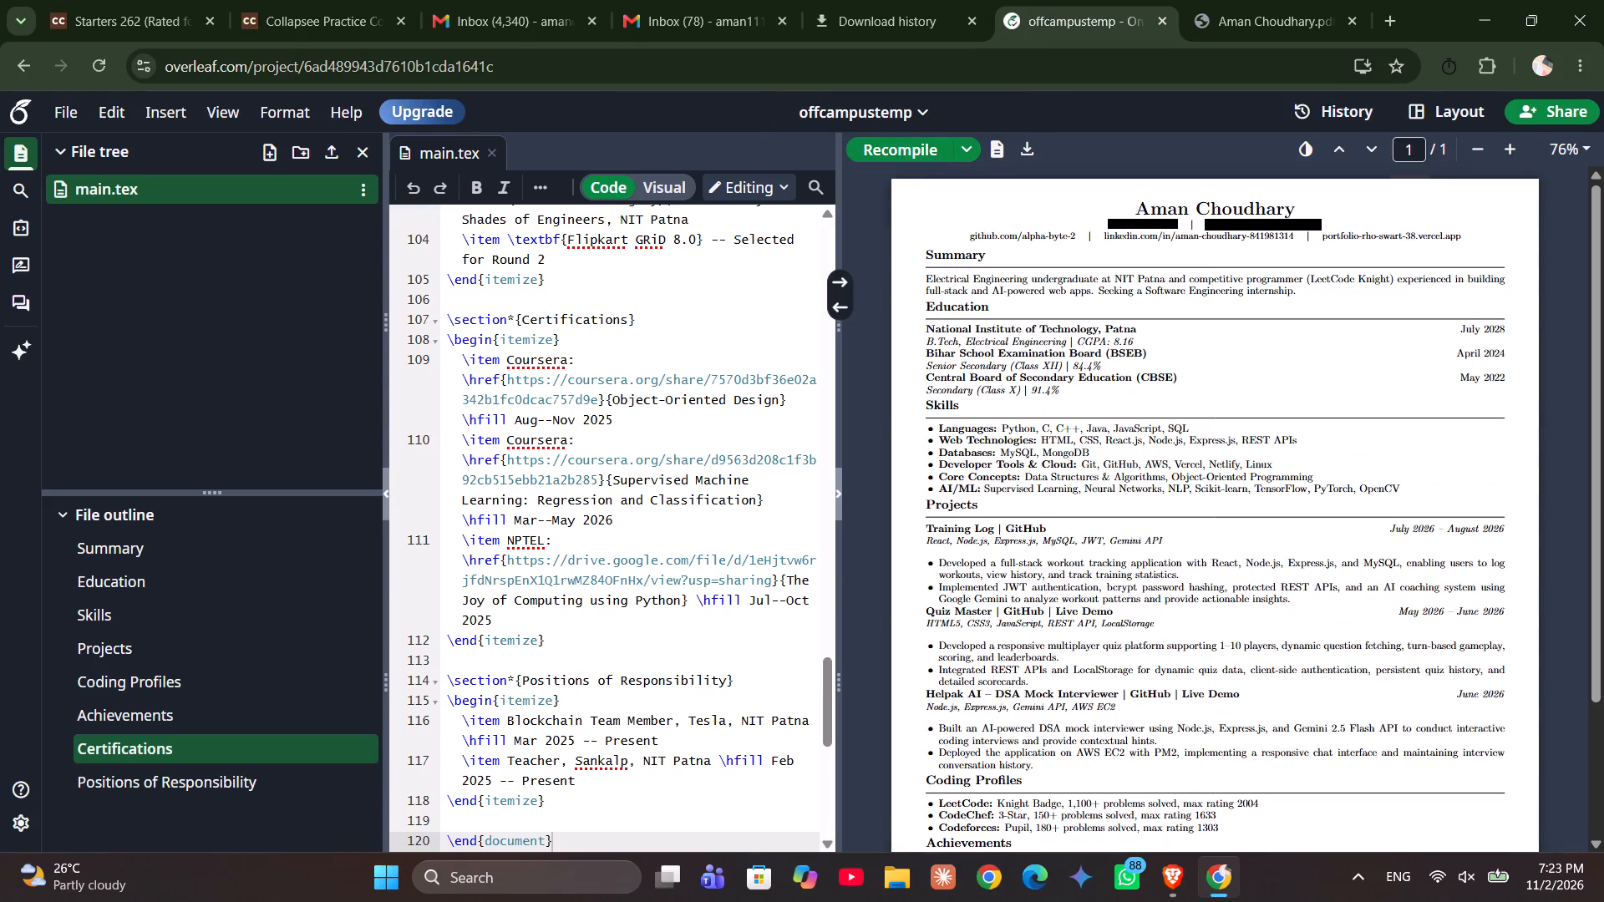
# Look over the recompiled resume from the Summary down to Positions of Responsibility.
pyautogui.scroll(-1, 981, 378)
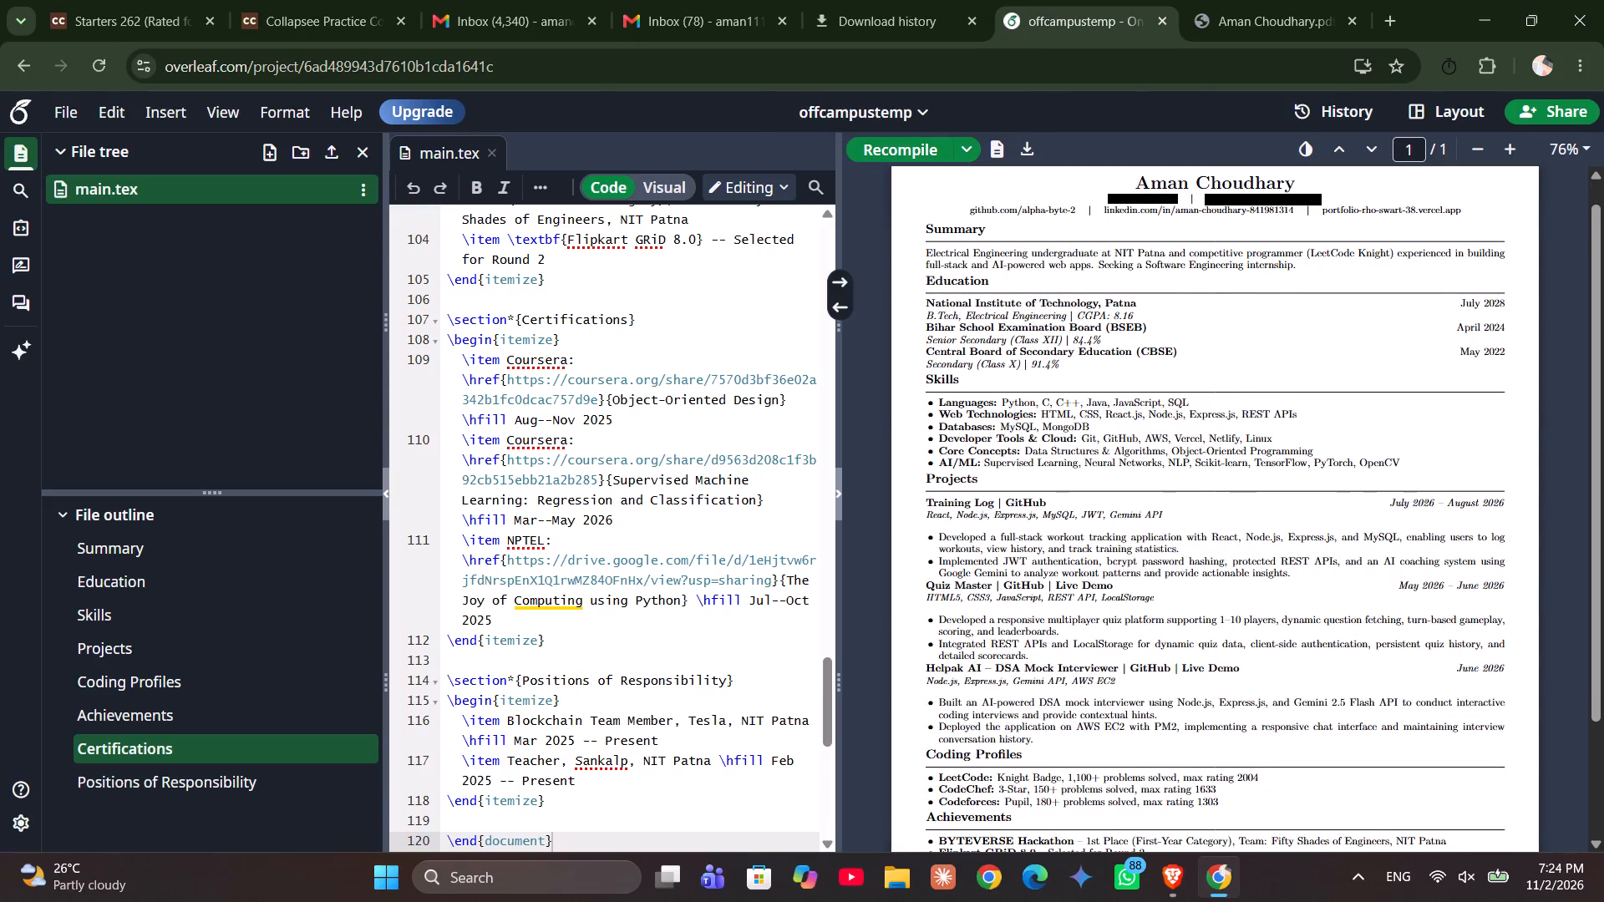
pyautogui.scroll(-2, 981, 378)
pyautogui.scroll(1, 981, 378)
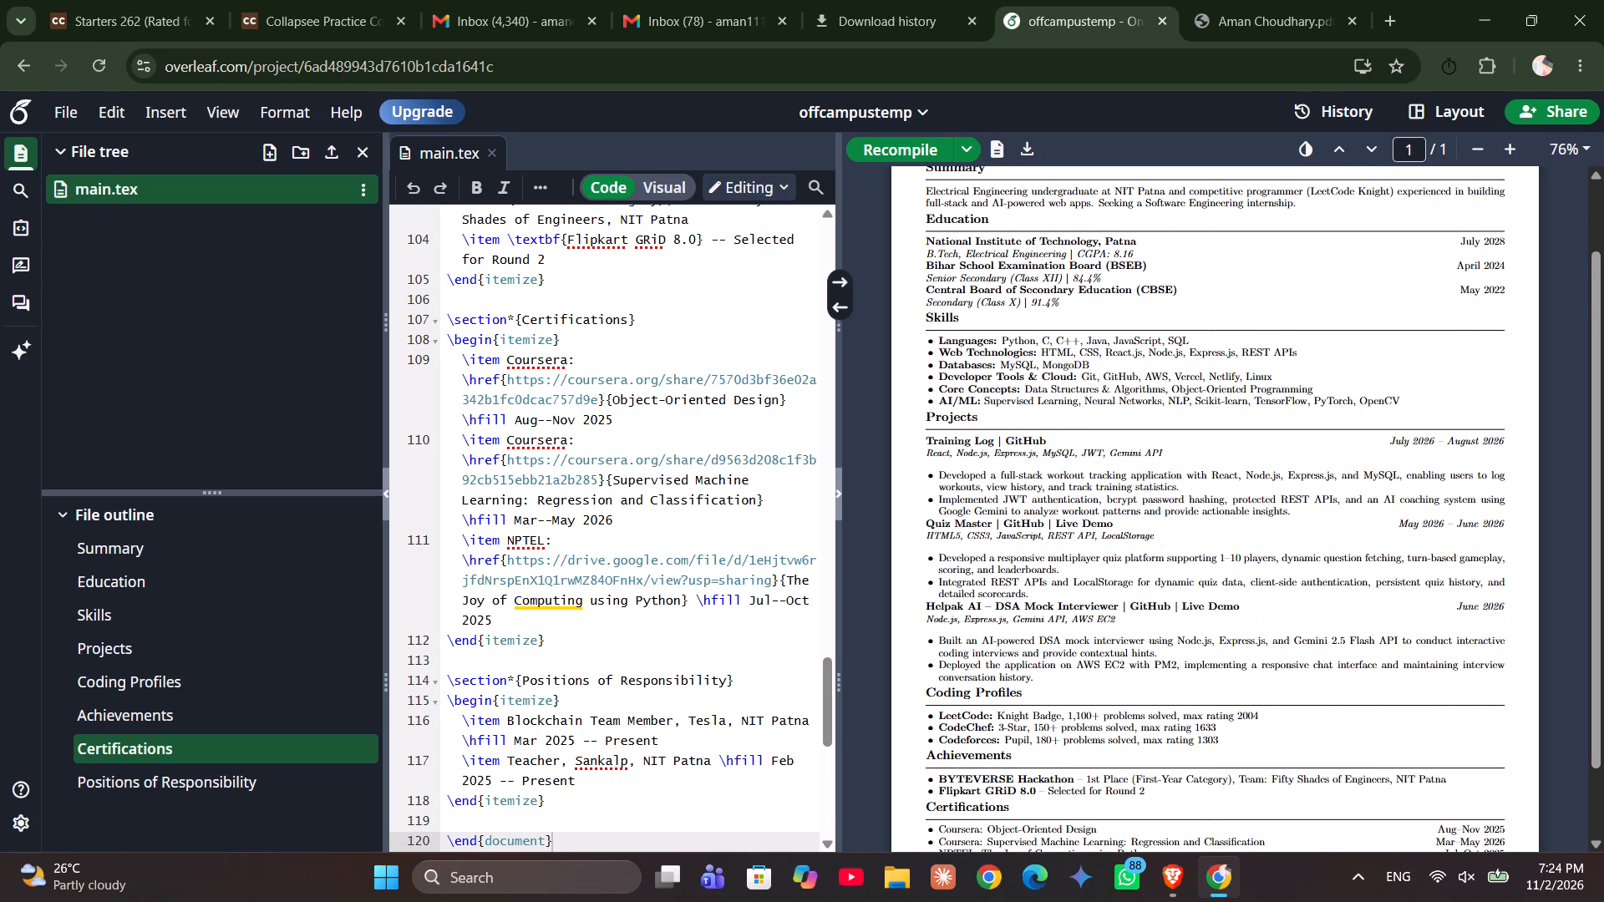
pyautogui.scroll(-1, 981, 378)
pyautogui.scroll(-1, 1040, 468)
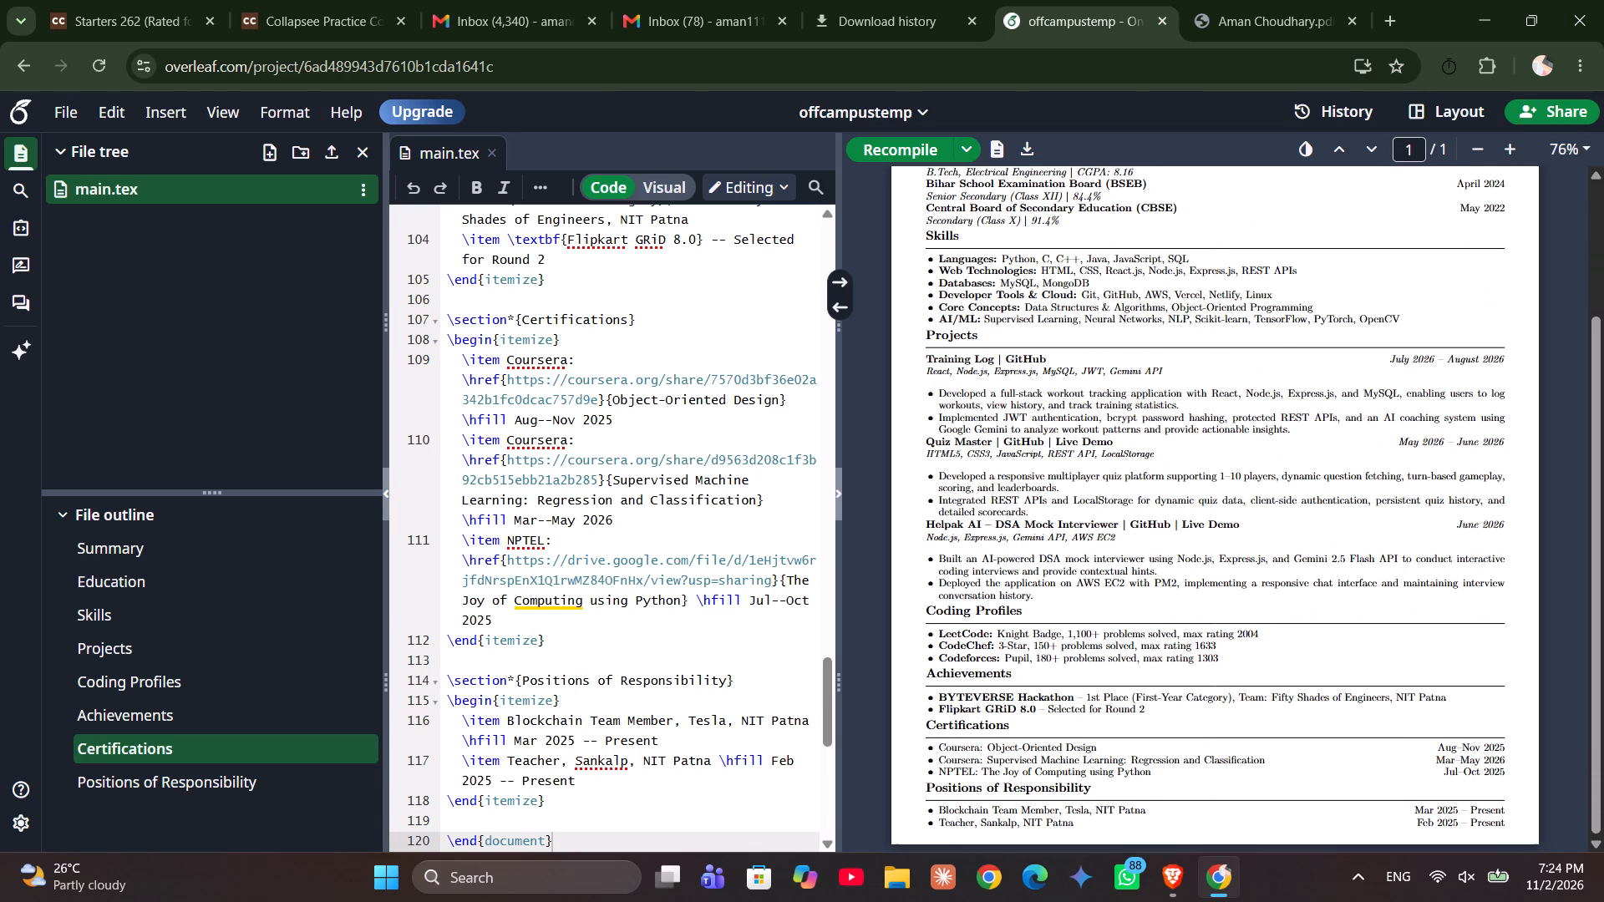
pyautogui.scroll(-1, 1040, 468)
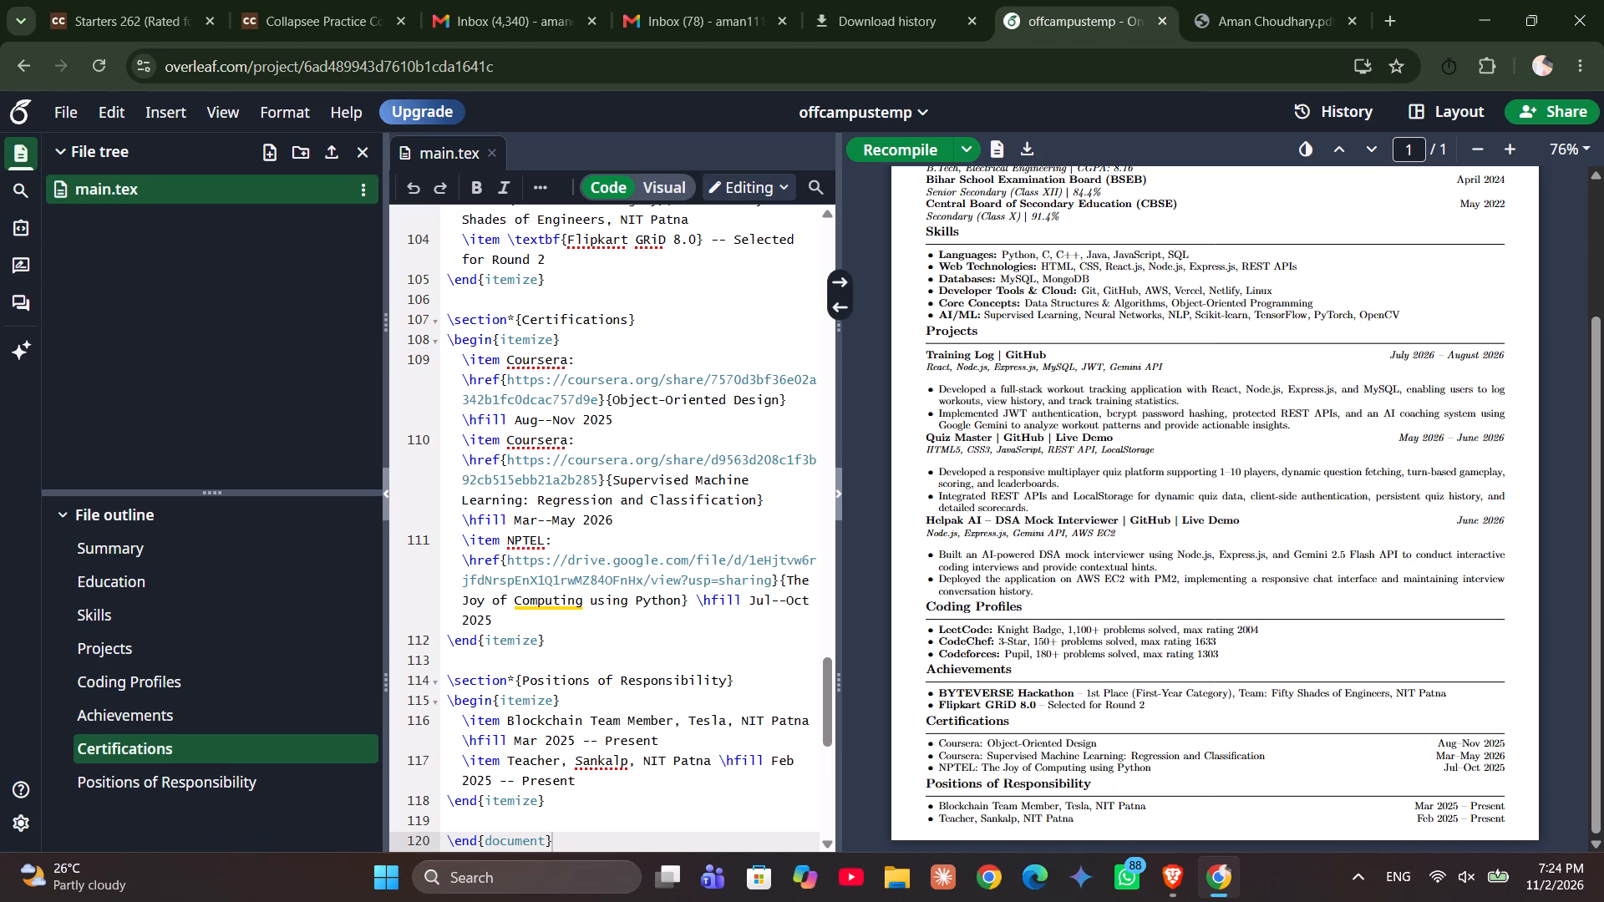
# Locate the LeetCode entry under Coding Profiles in main.tex and delete the placeholder URL from its \href link.
pyautogui.doubleClick(921, 627)
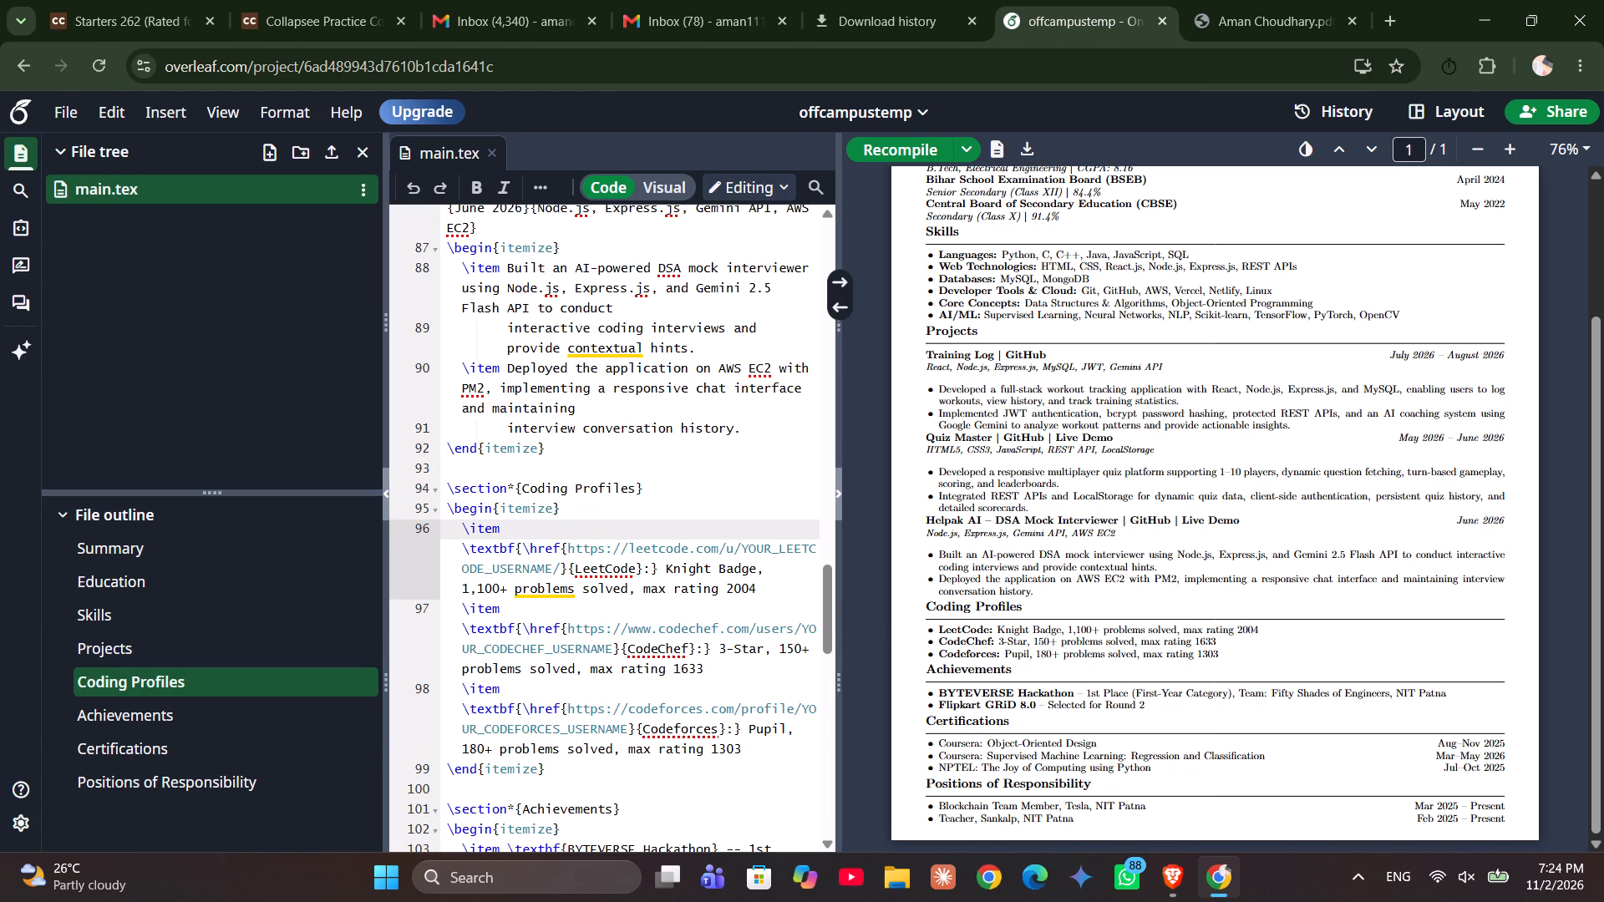
pyautogui.doubleClick(552, 570)
pyautogui.doubleClick(552, 570)
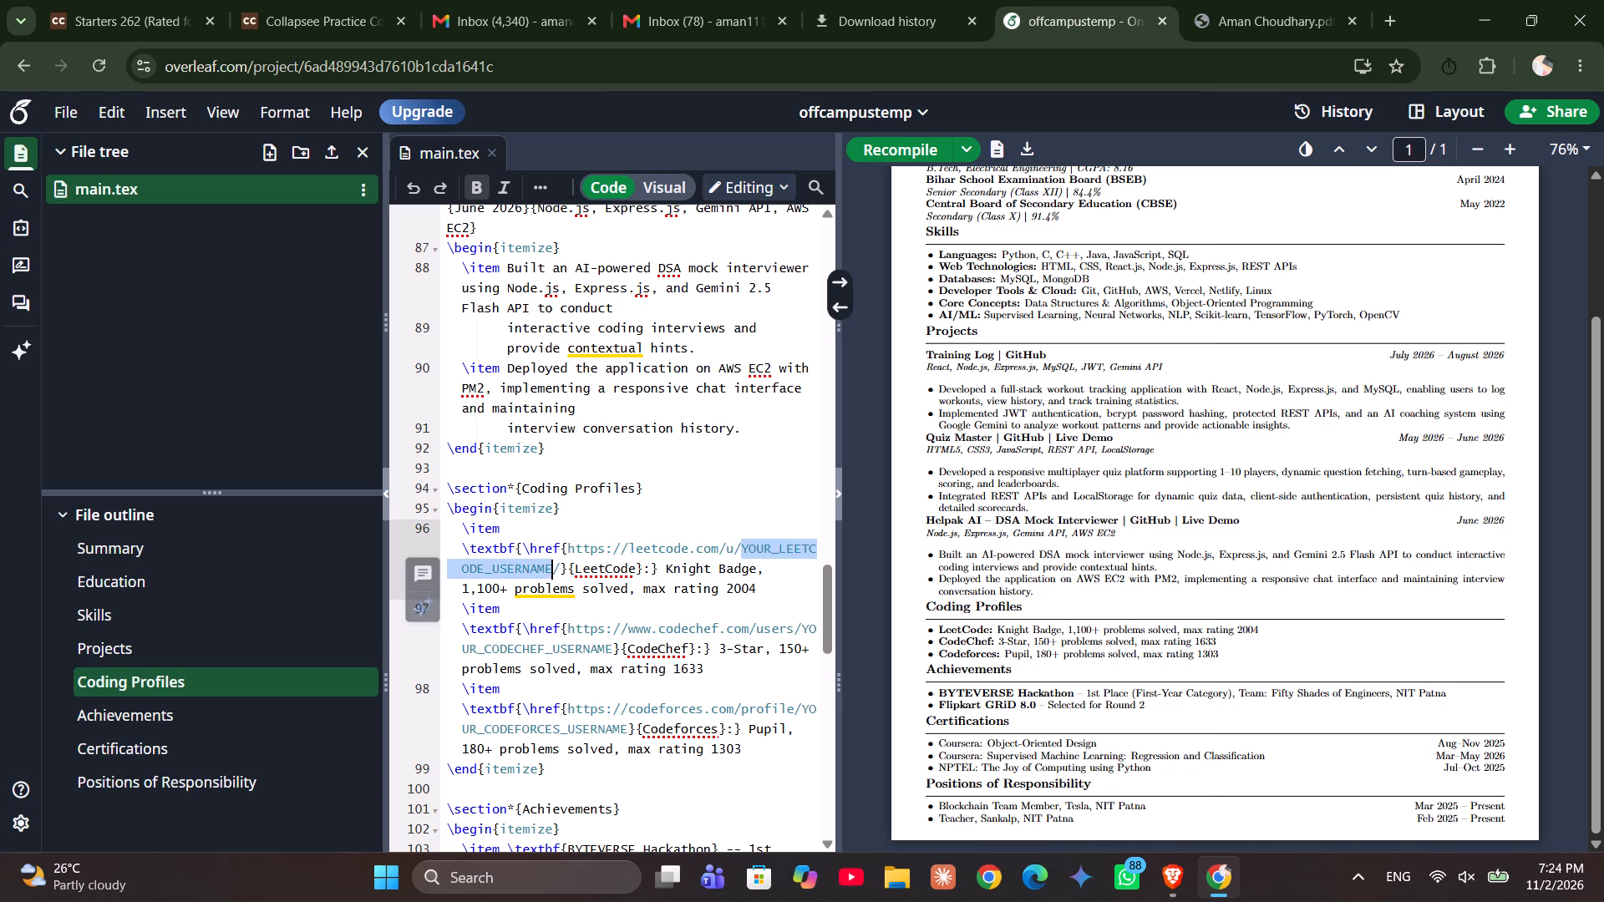
pyautogui.doubleClick(552, 570)
pyautogui.click(552, 570)
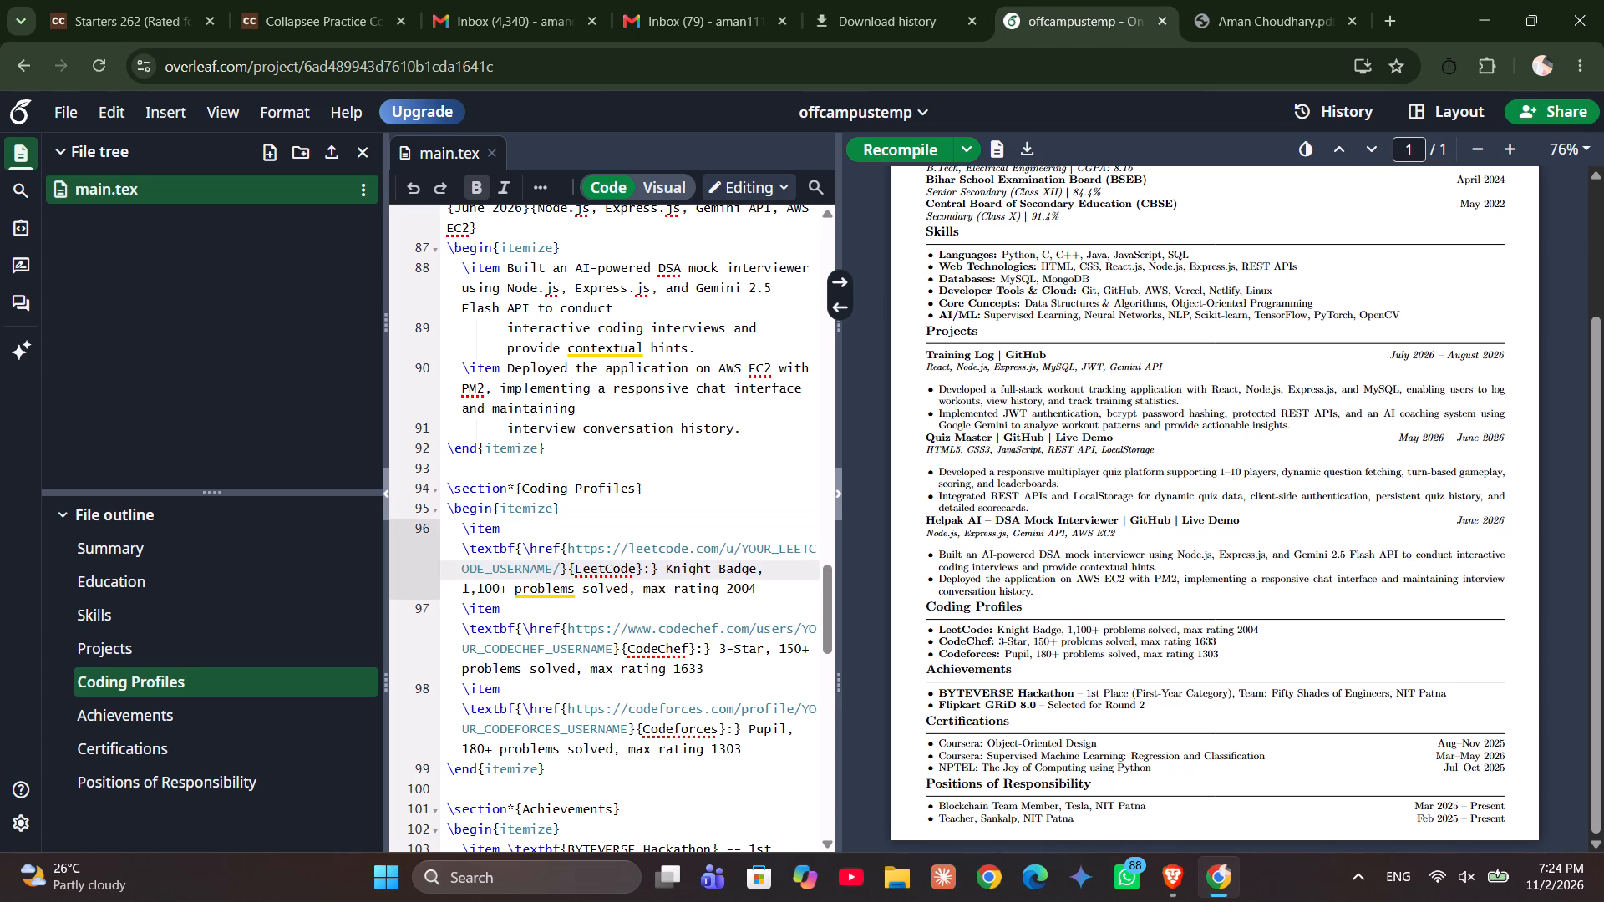
pyautogui.moveTo(565, 548); pyautogui.dragTo(560, 569)
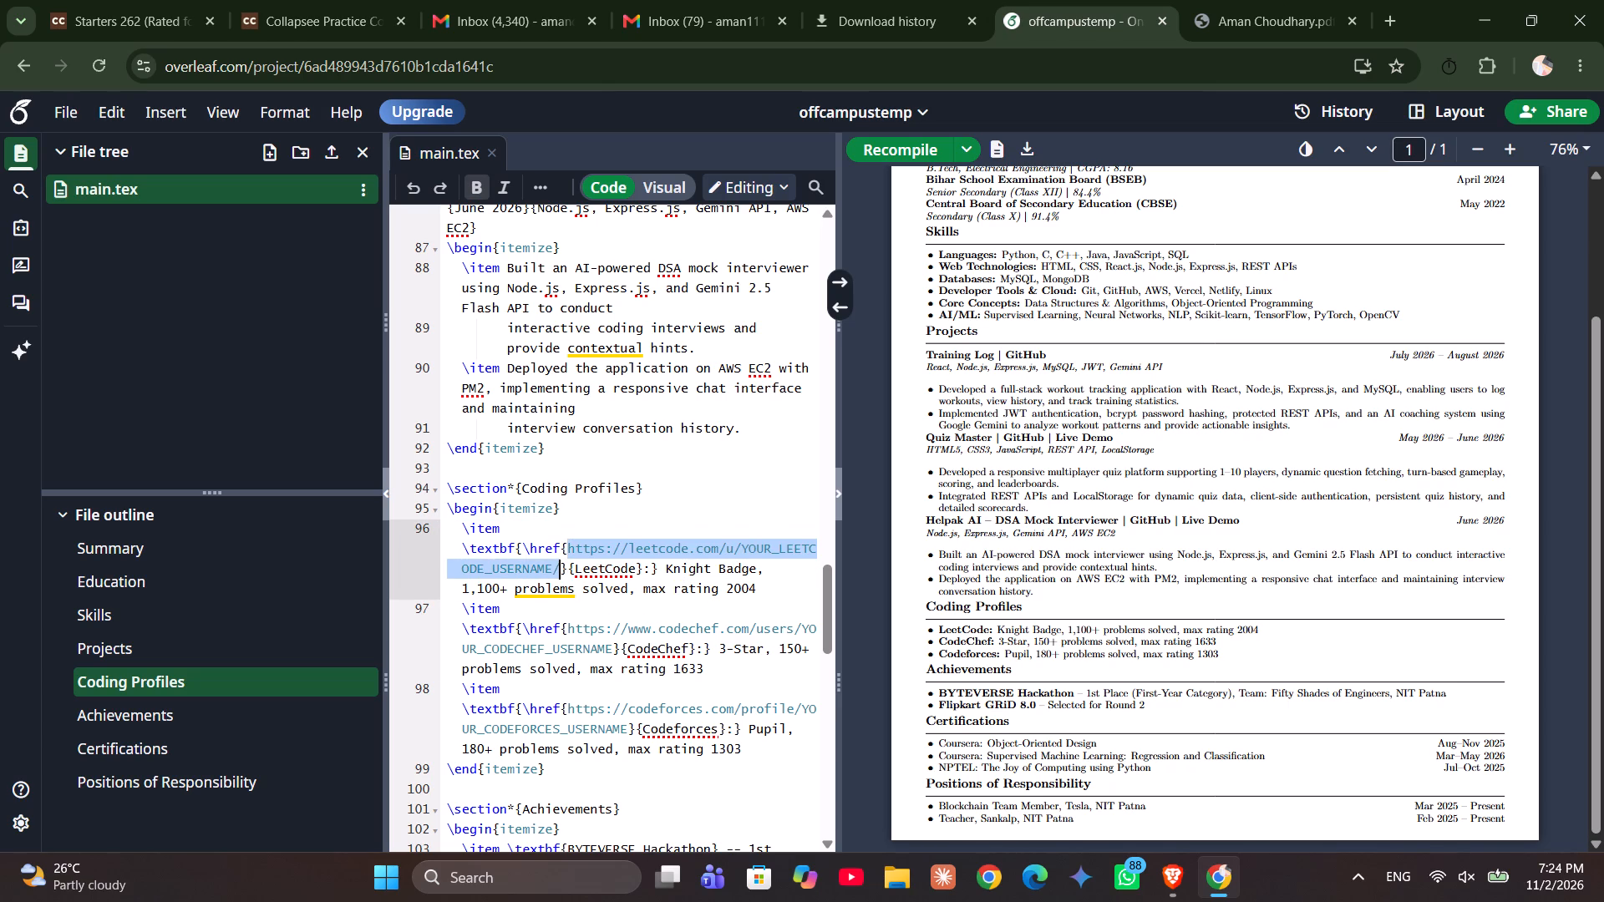
pyautogui.press('BackSpace')
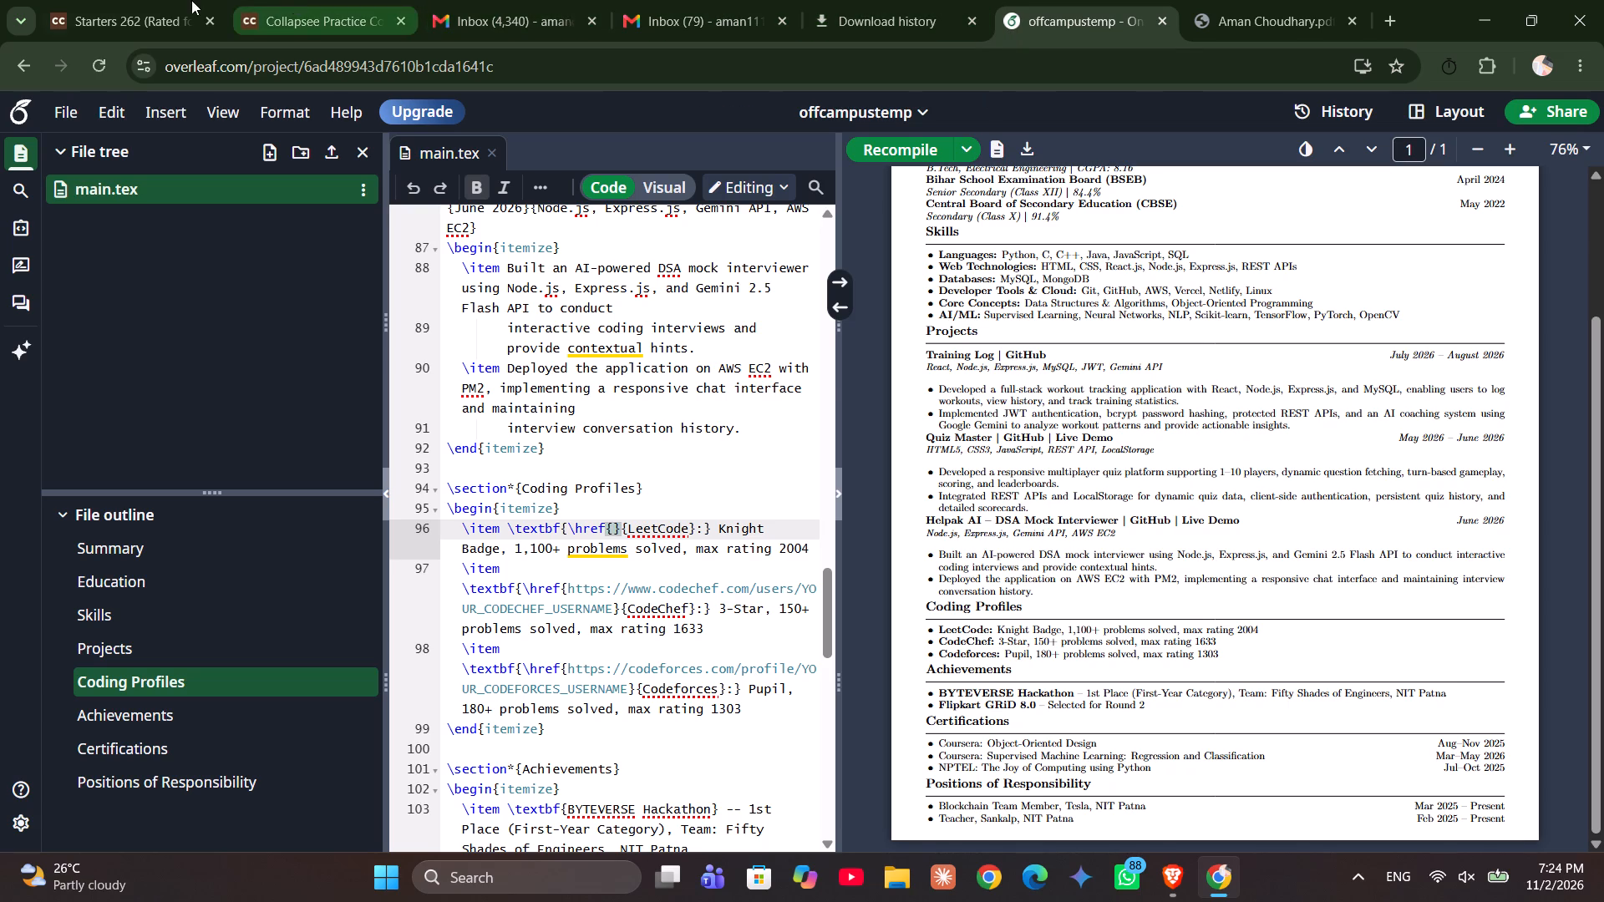
pyautogui.click(160, 2)
pyautogui.scroll(8, 704, 172)
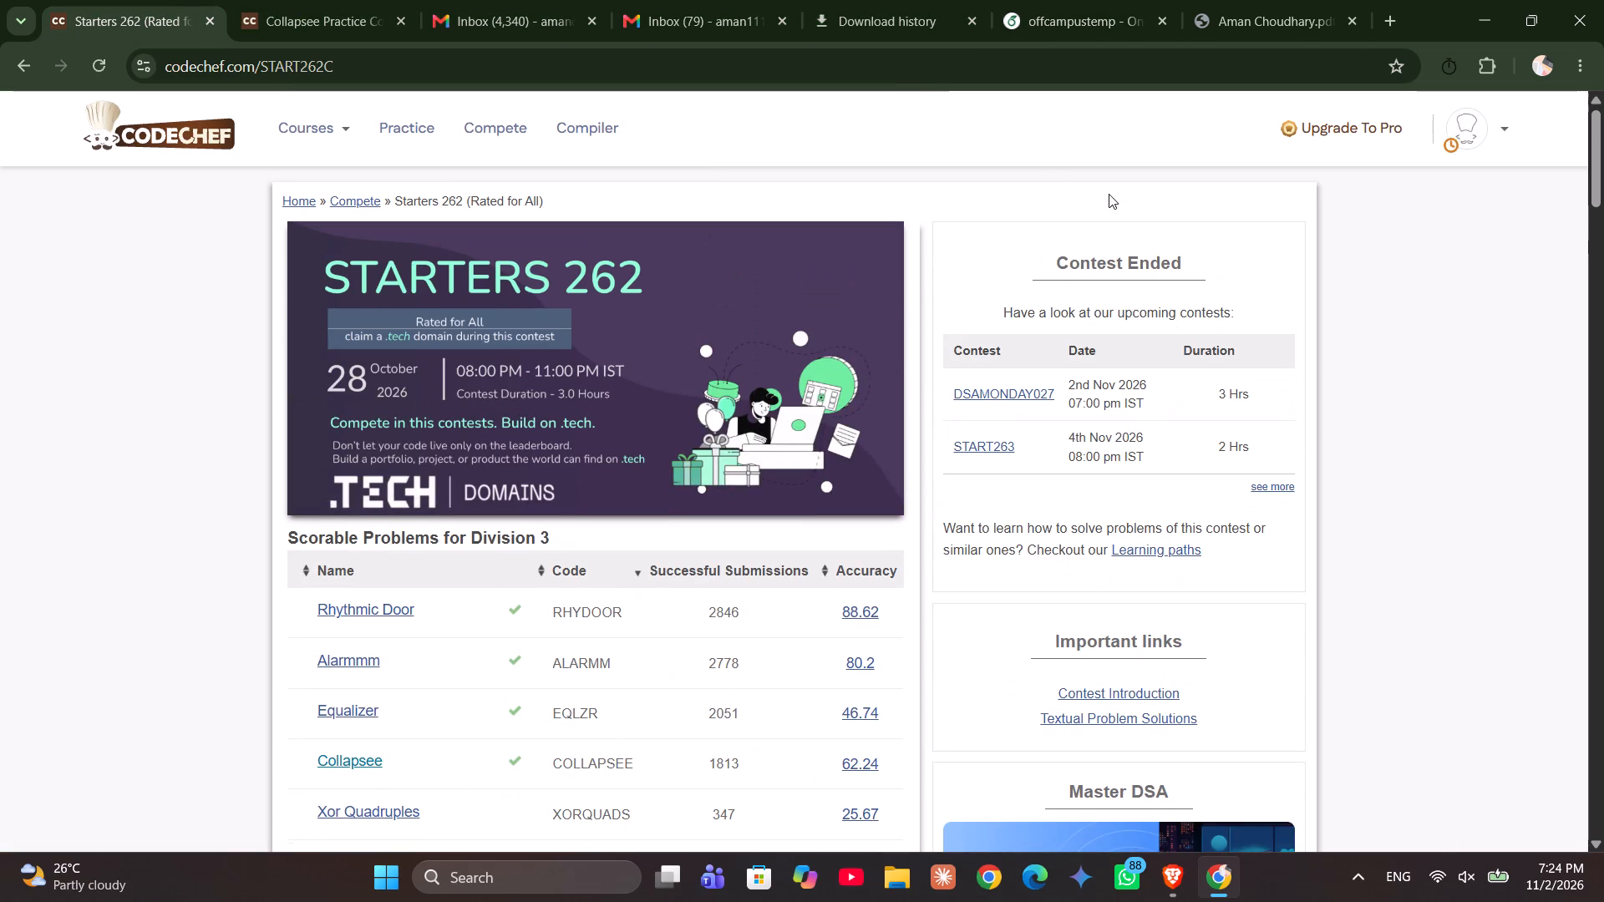
pyautogui.click(1449, 136)
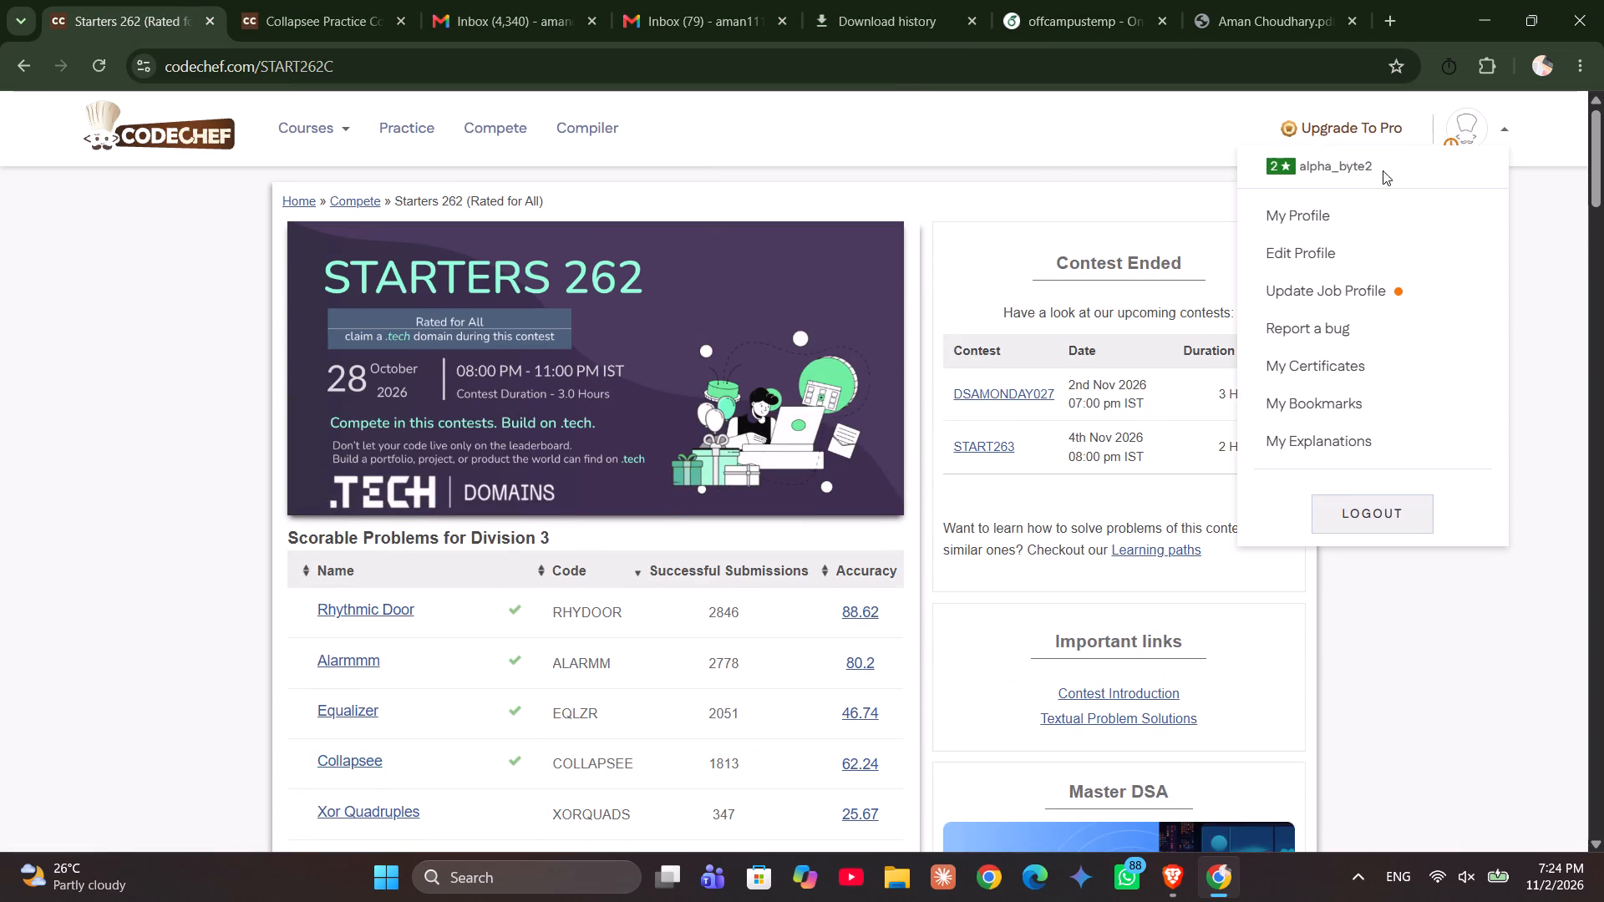
pyautogui.click(1341, 216)
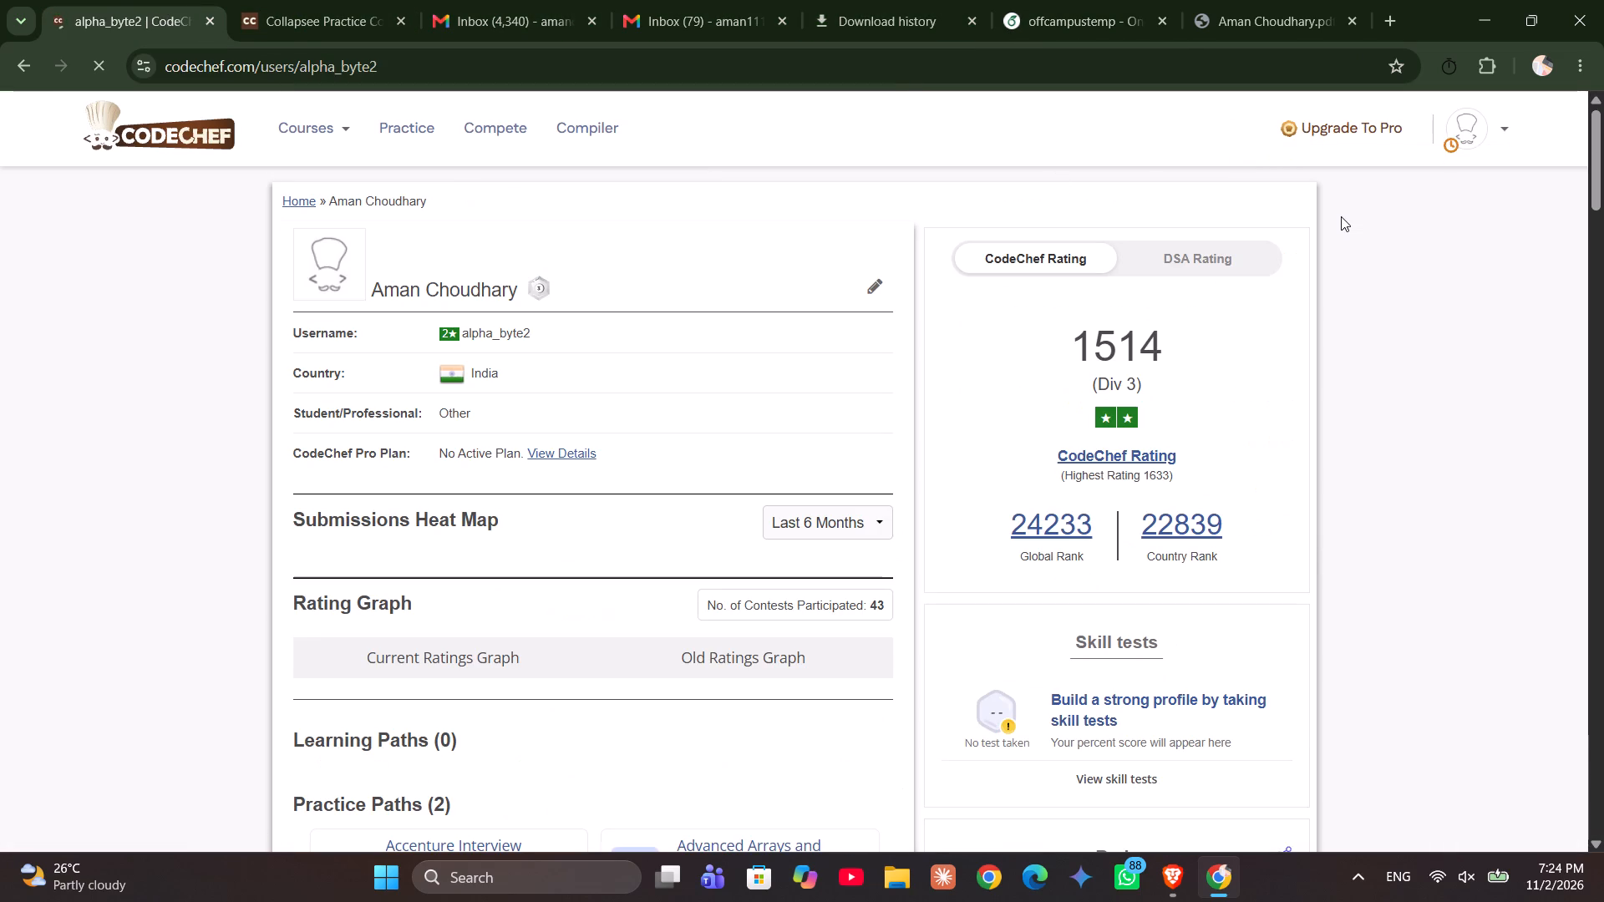
pyautogui.click(835, 73)
pyautogui.click(835, 73)
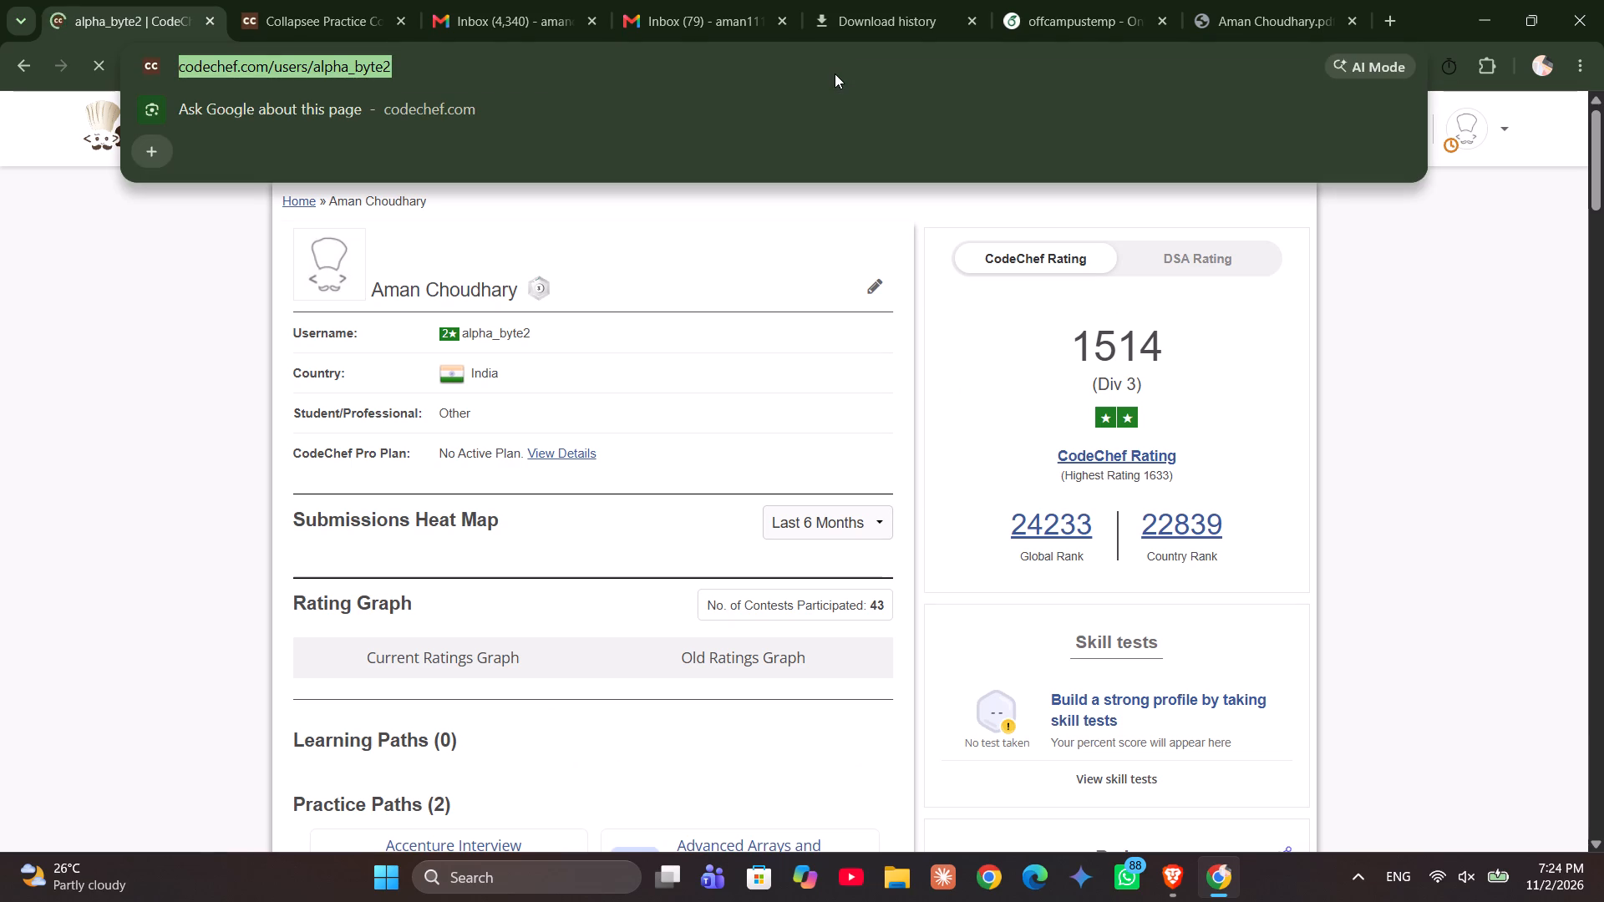
pyautogui.tripleClick(817, 58)
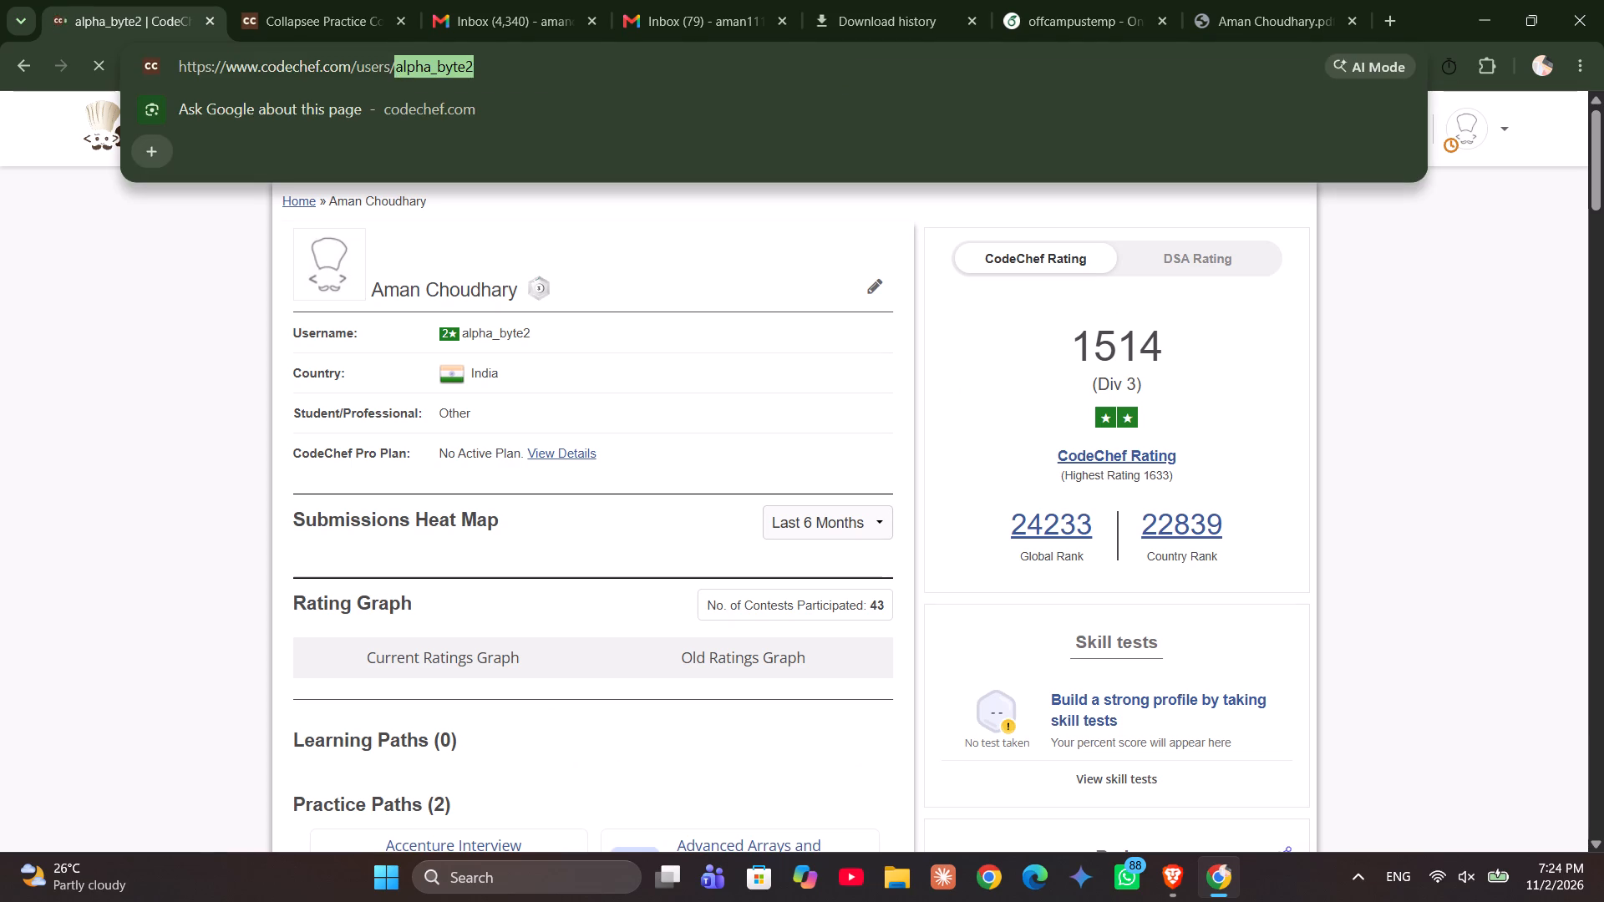
pyautogui.hotkey('ctrl', 'c')
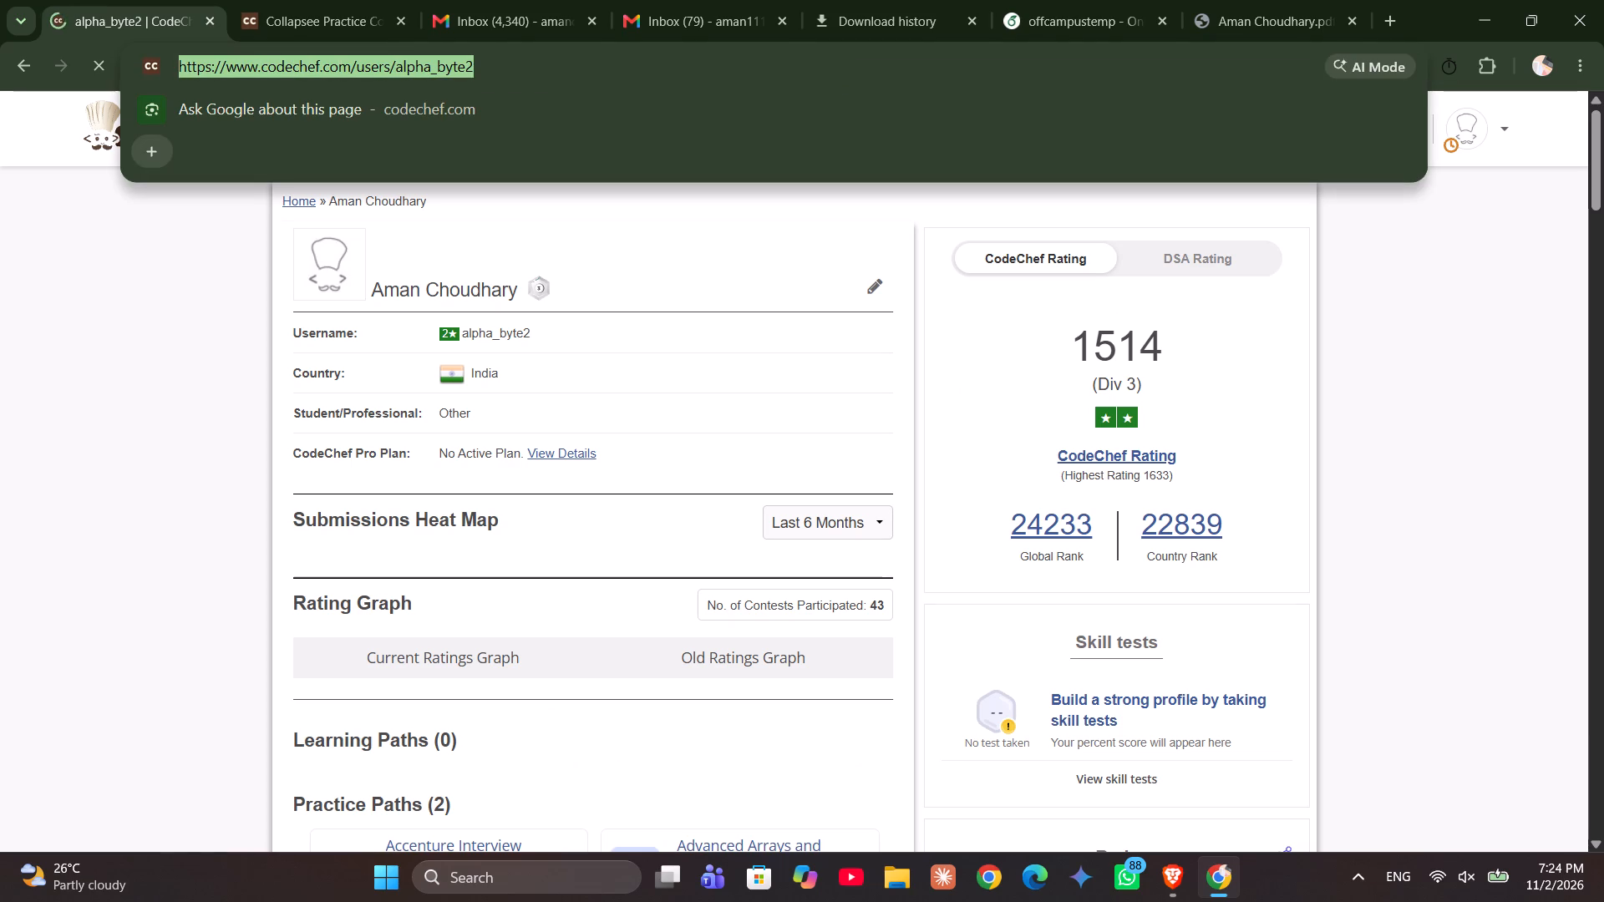
pyautogui.click(1454, 299)
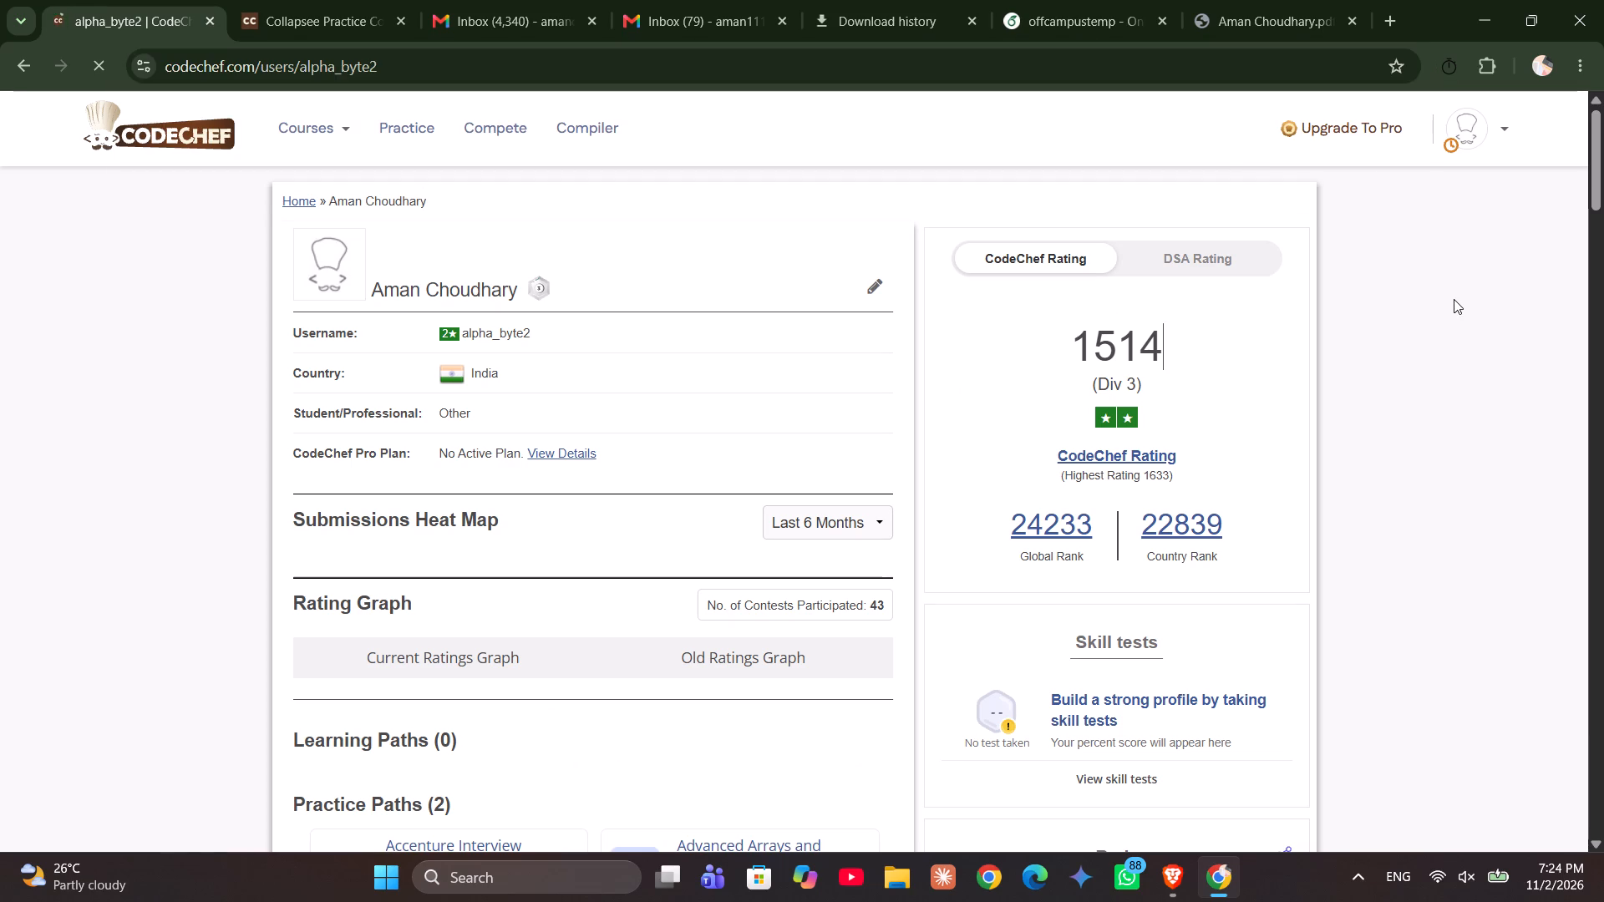
# Replace the placeholder URL in the CodeChef \href in Overleaf's main.tex with the copied profile address.
pyautogui.click(1242, 0)
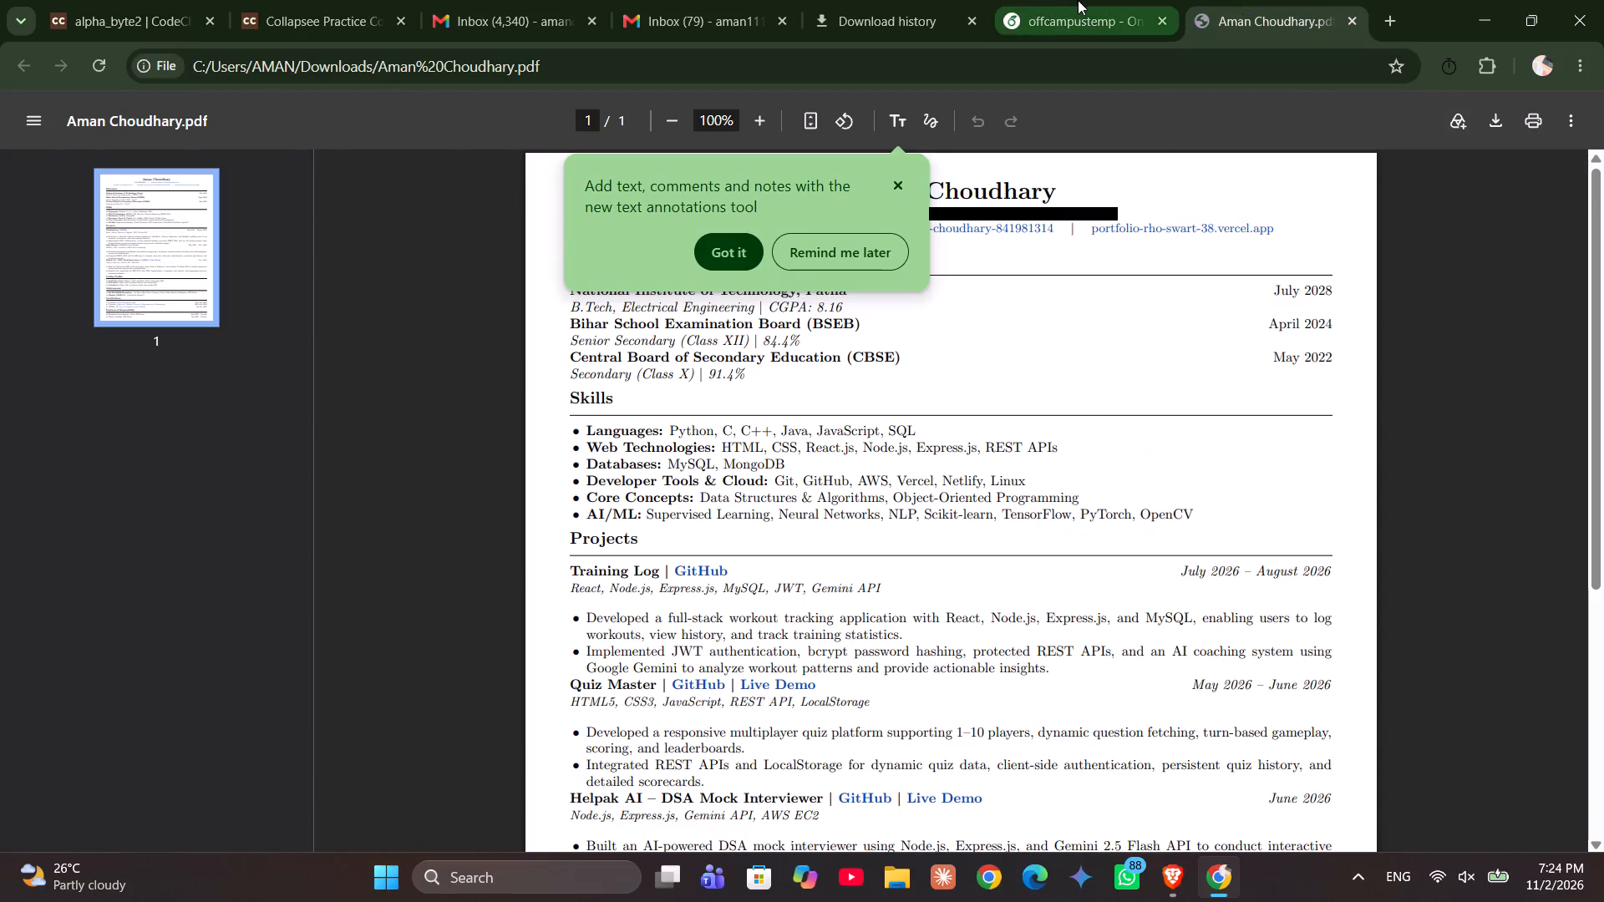
pyautogui.click(1078, 0)
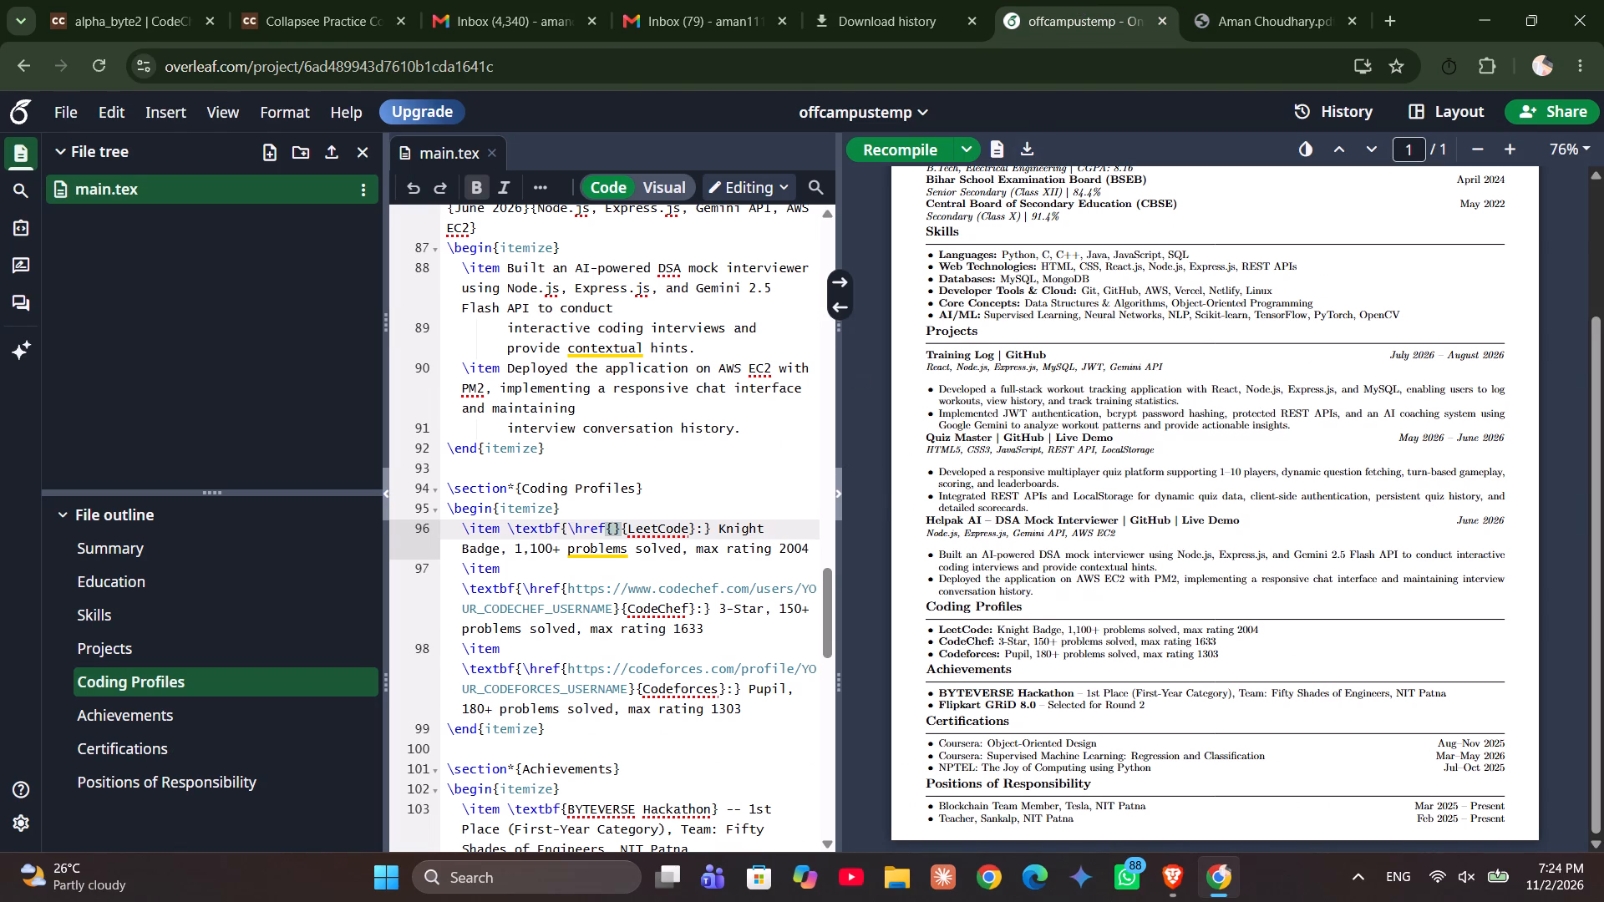
pyautogui.scroll(-2, 656, 636)
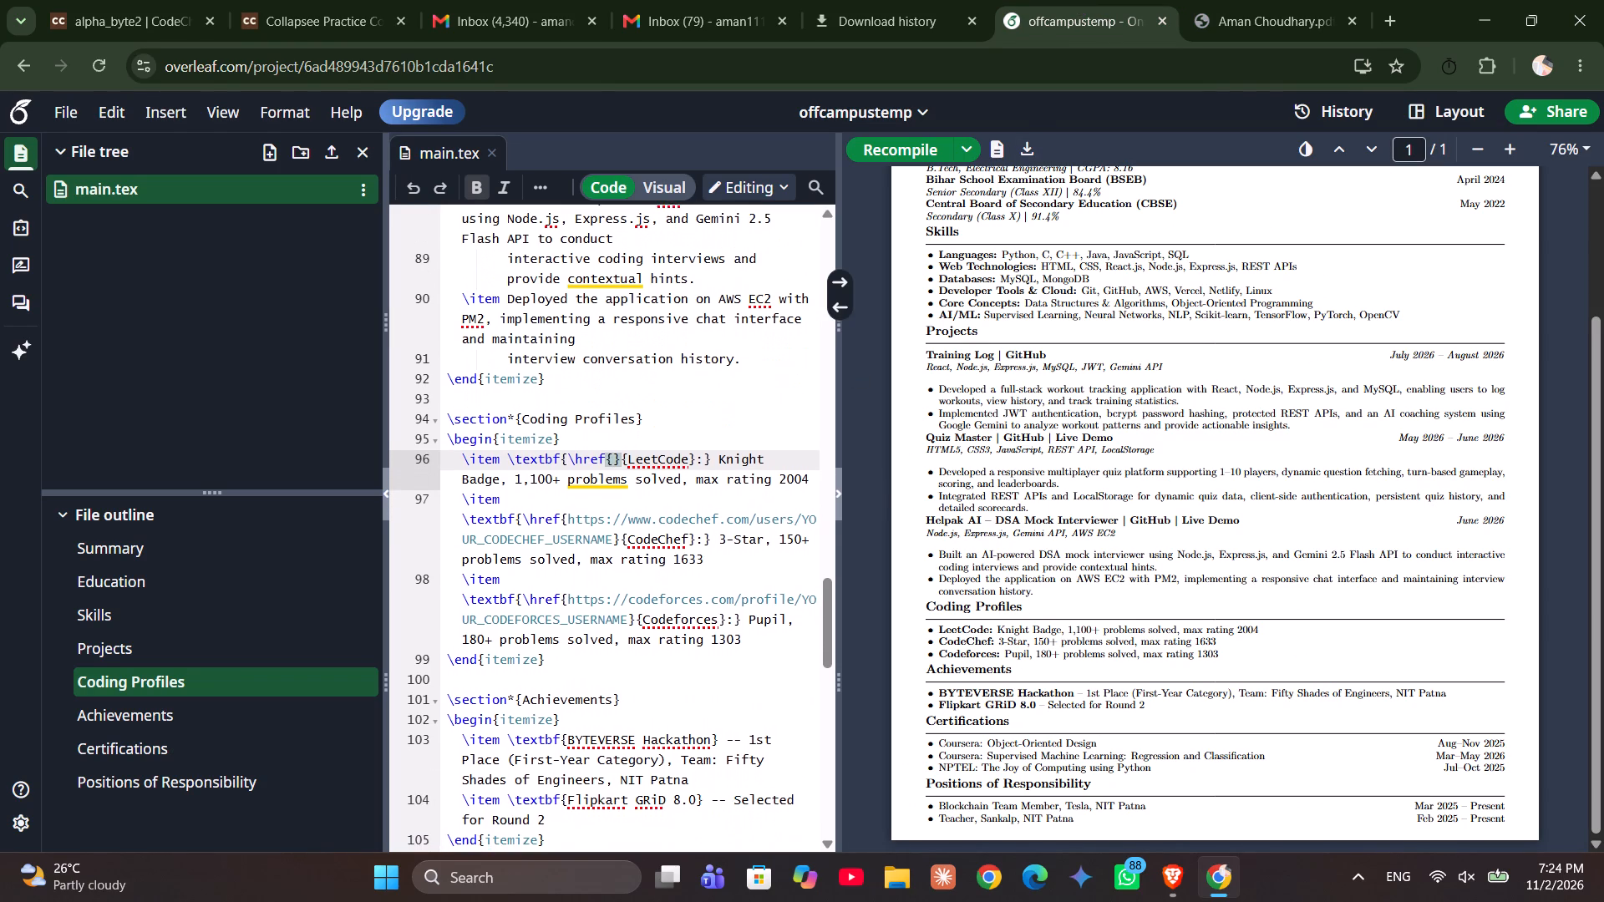
pyautogui.scroll(-1, 653, 682)
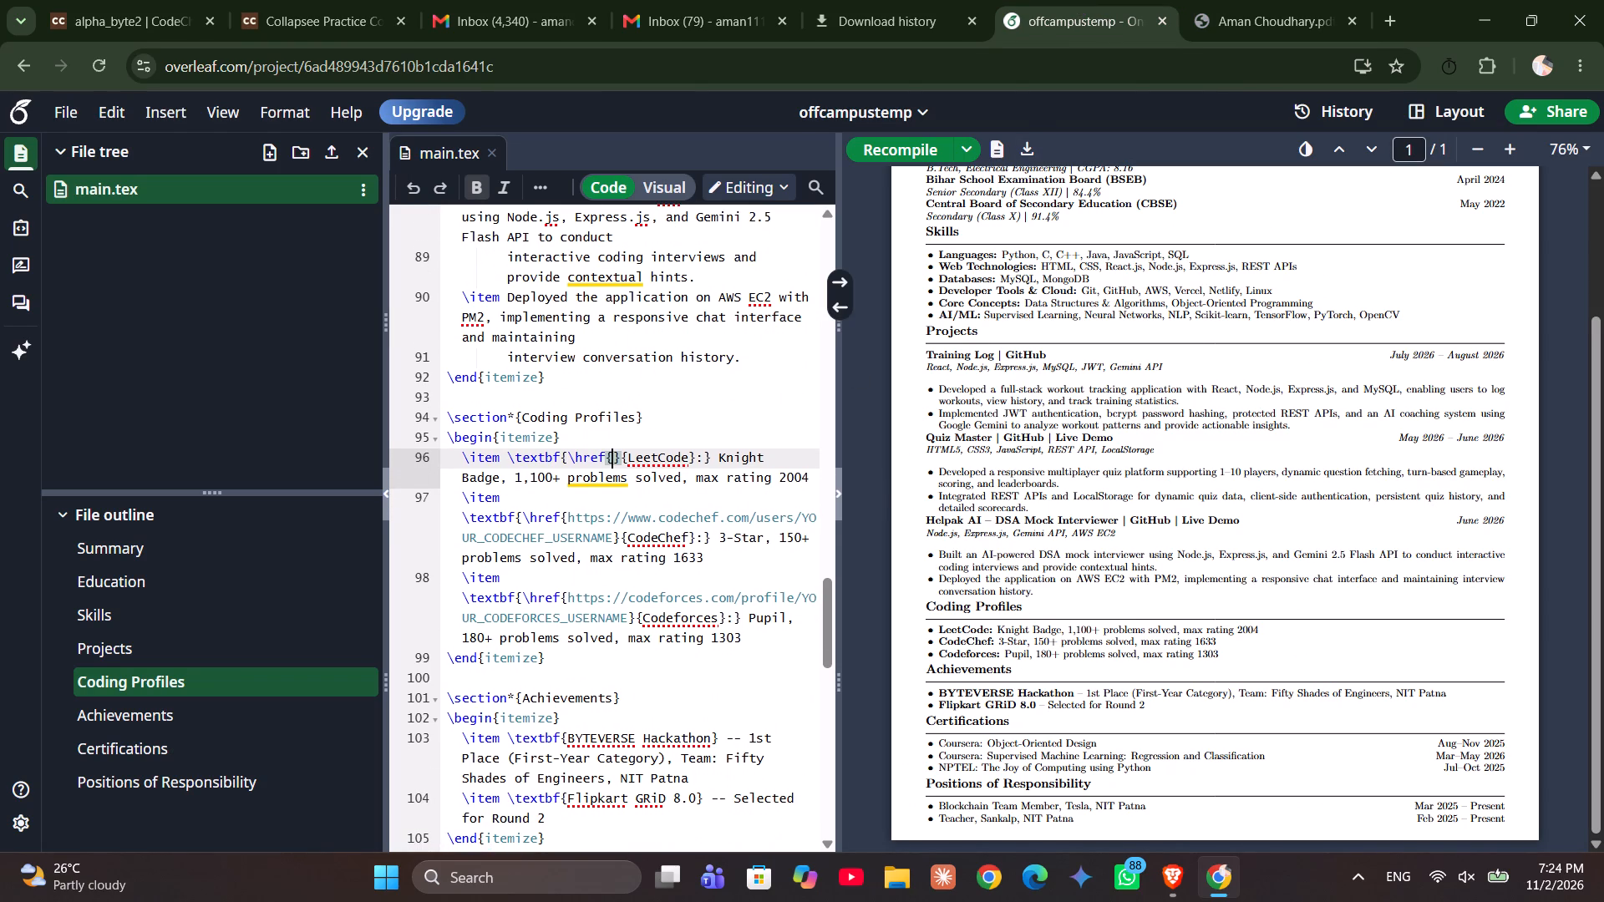
pyautogui.moveTo(611, 537); pyautogui.dragTo(565, 519)
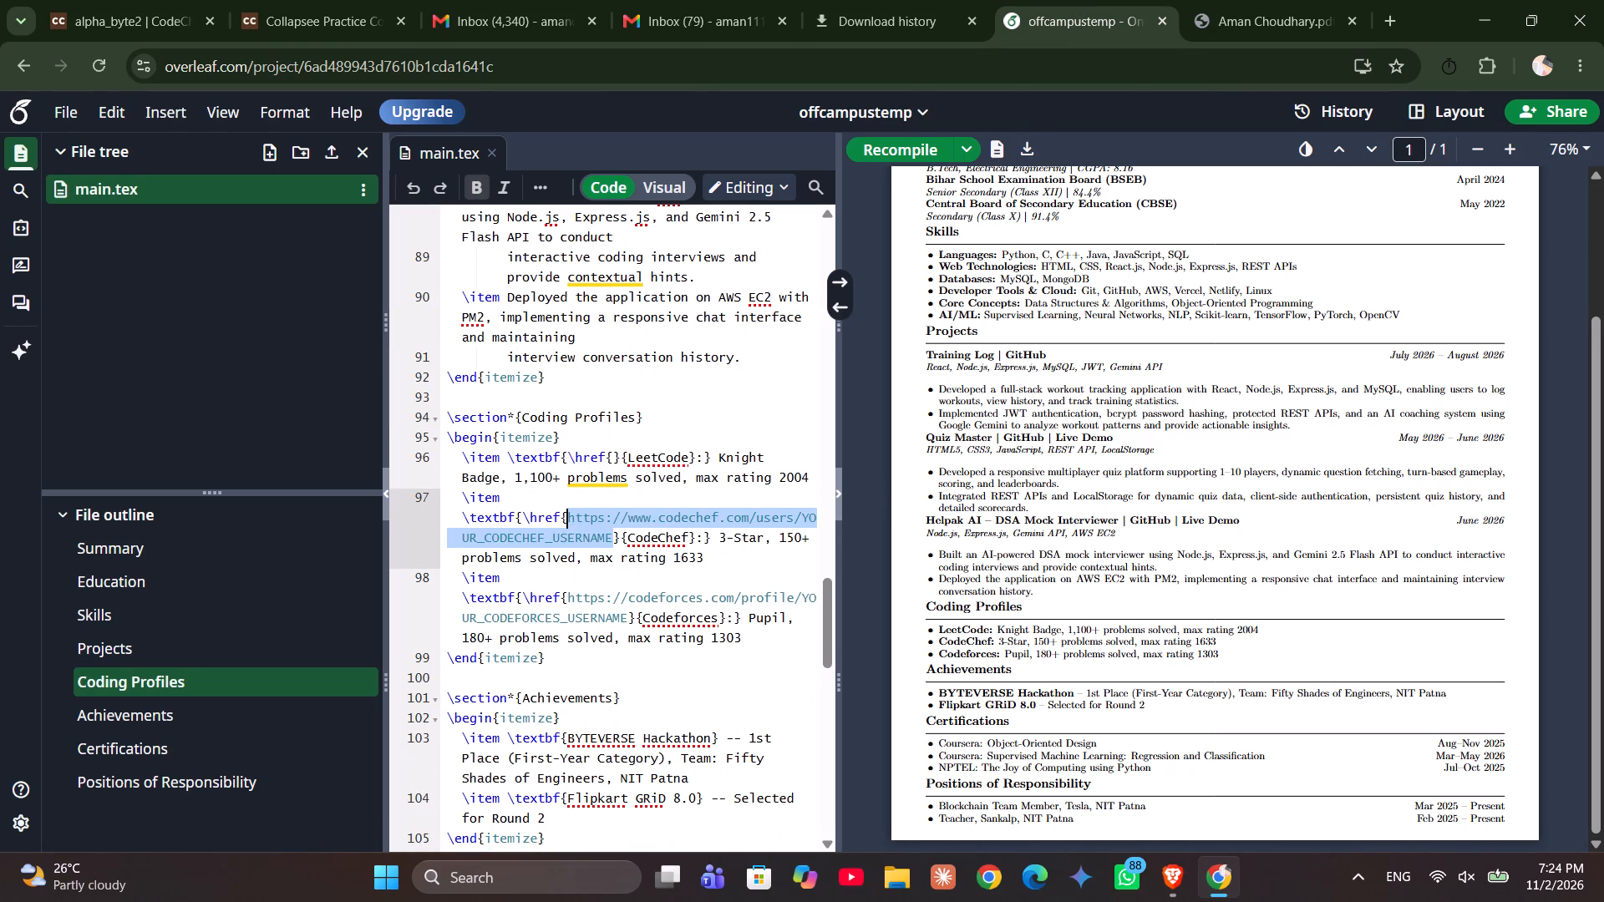
pyautogui.hotkey('ctrl', 'v')
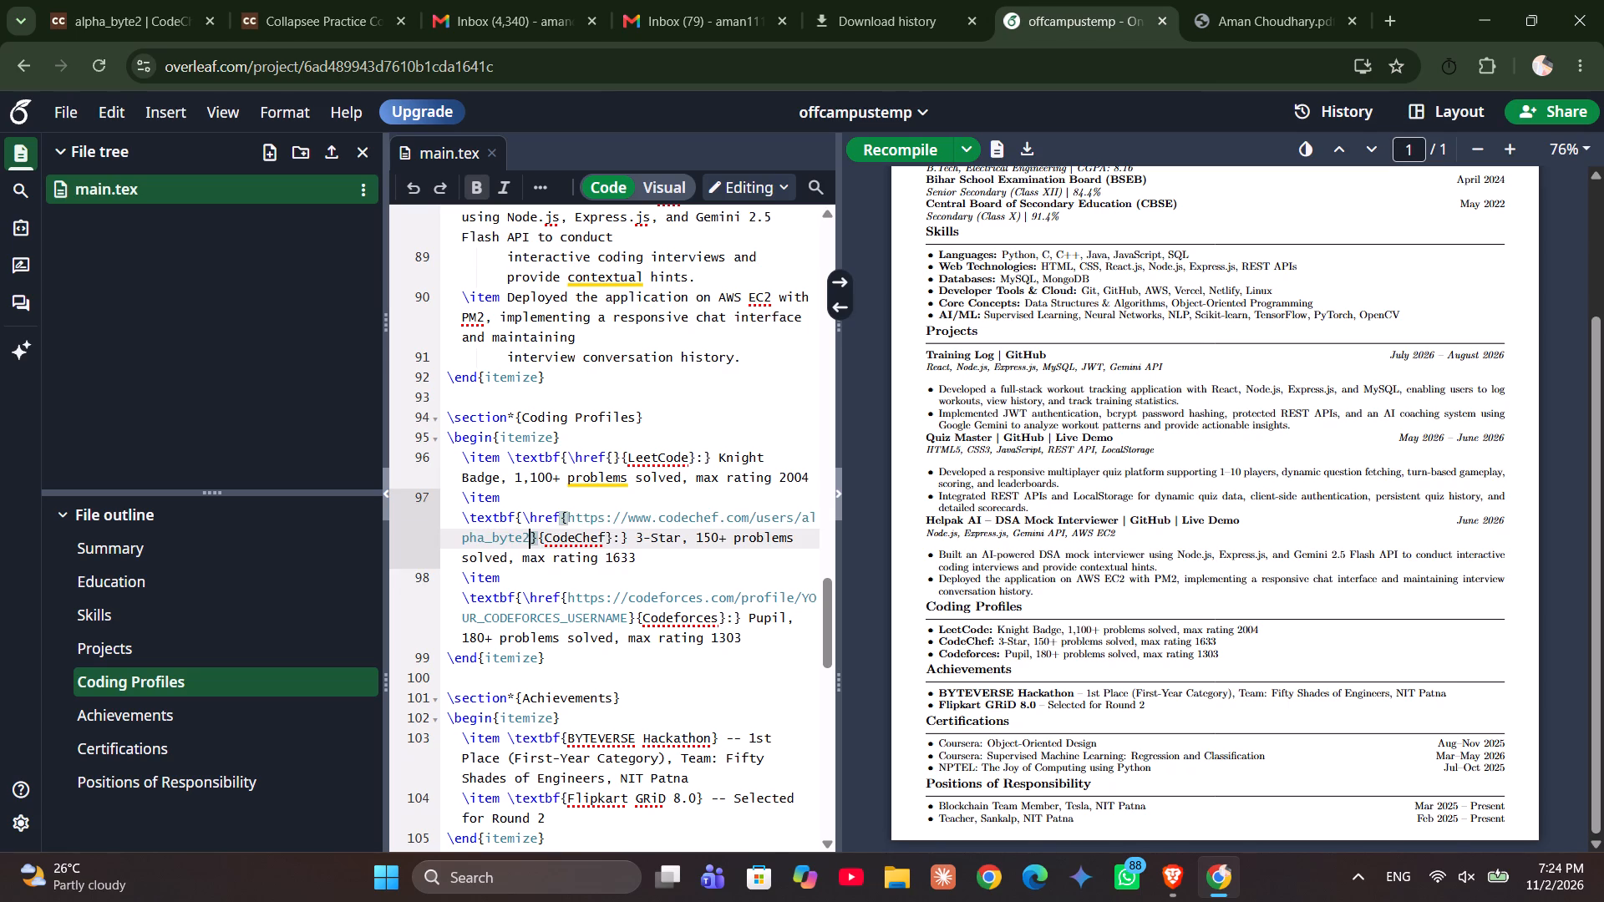
pyautogui.click(608, 451)
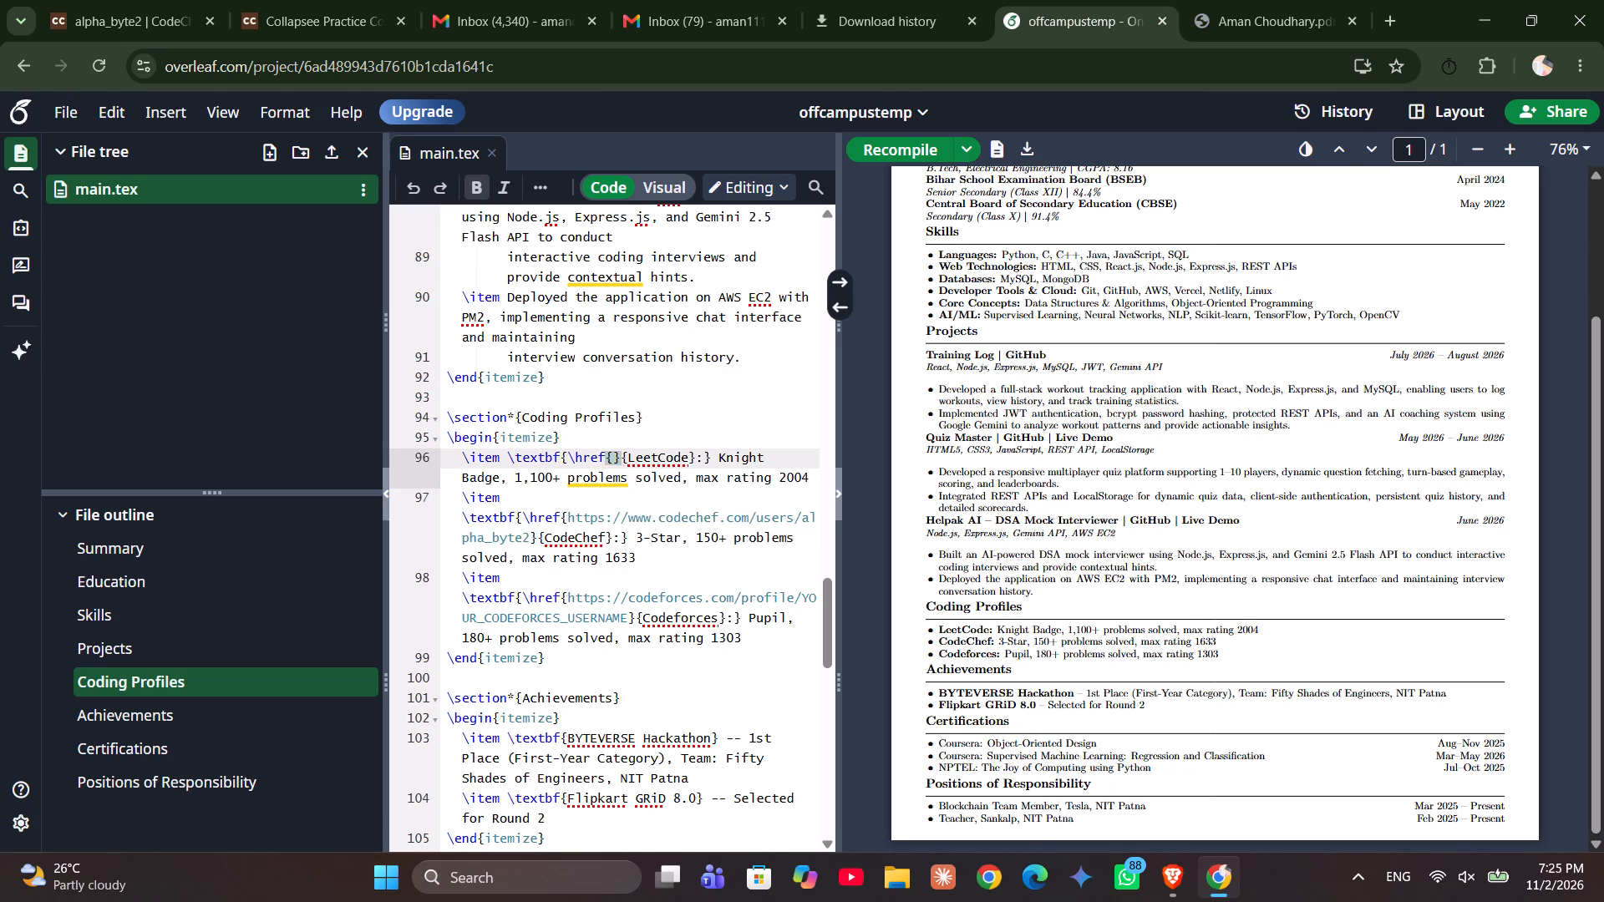
pyautogui.click(611, 455)
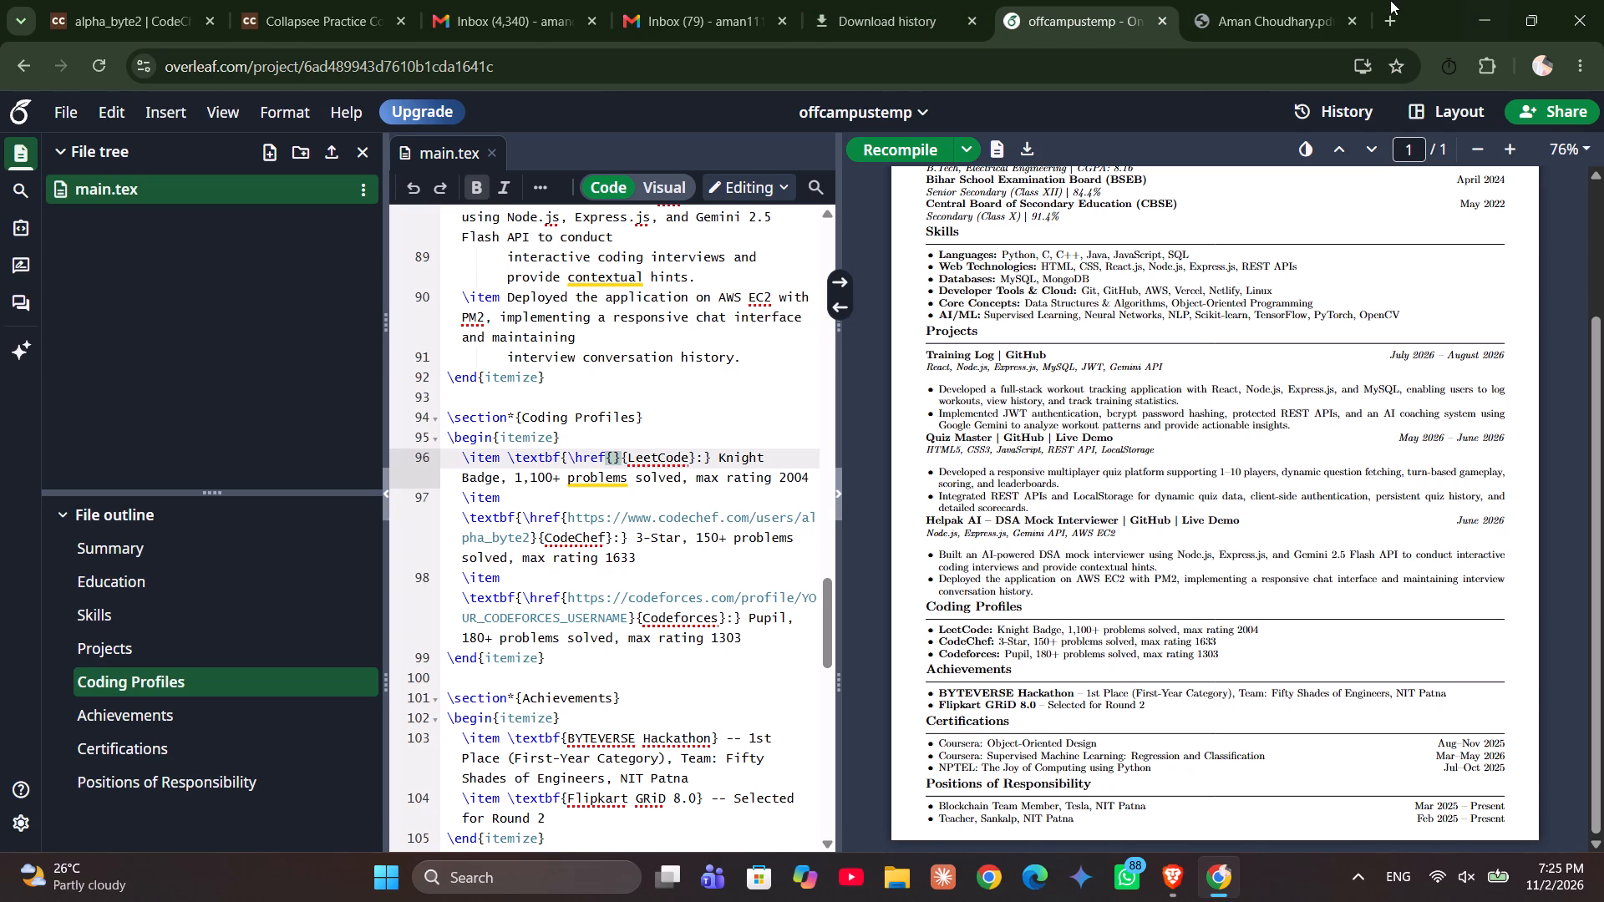
pyautogui.click(1392, 12)
pyautogui.click(1158, 72)
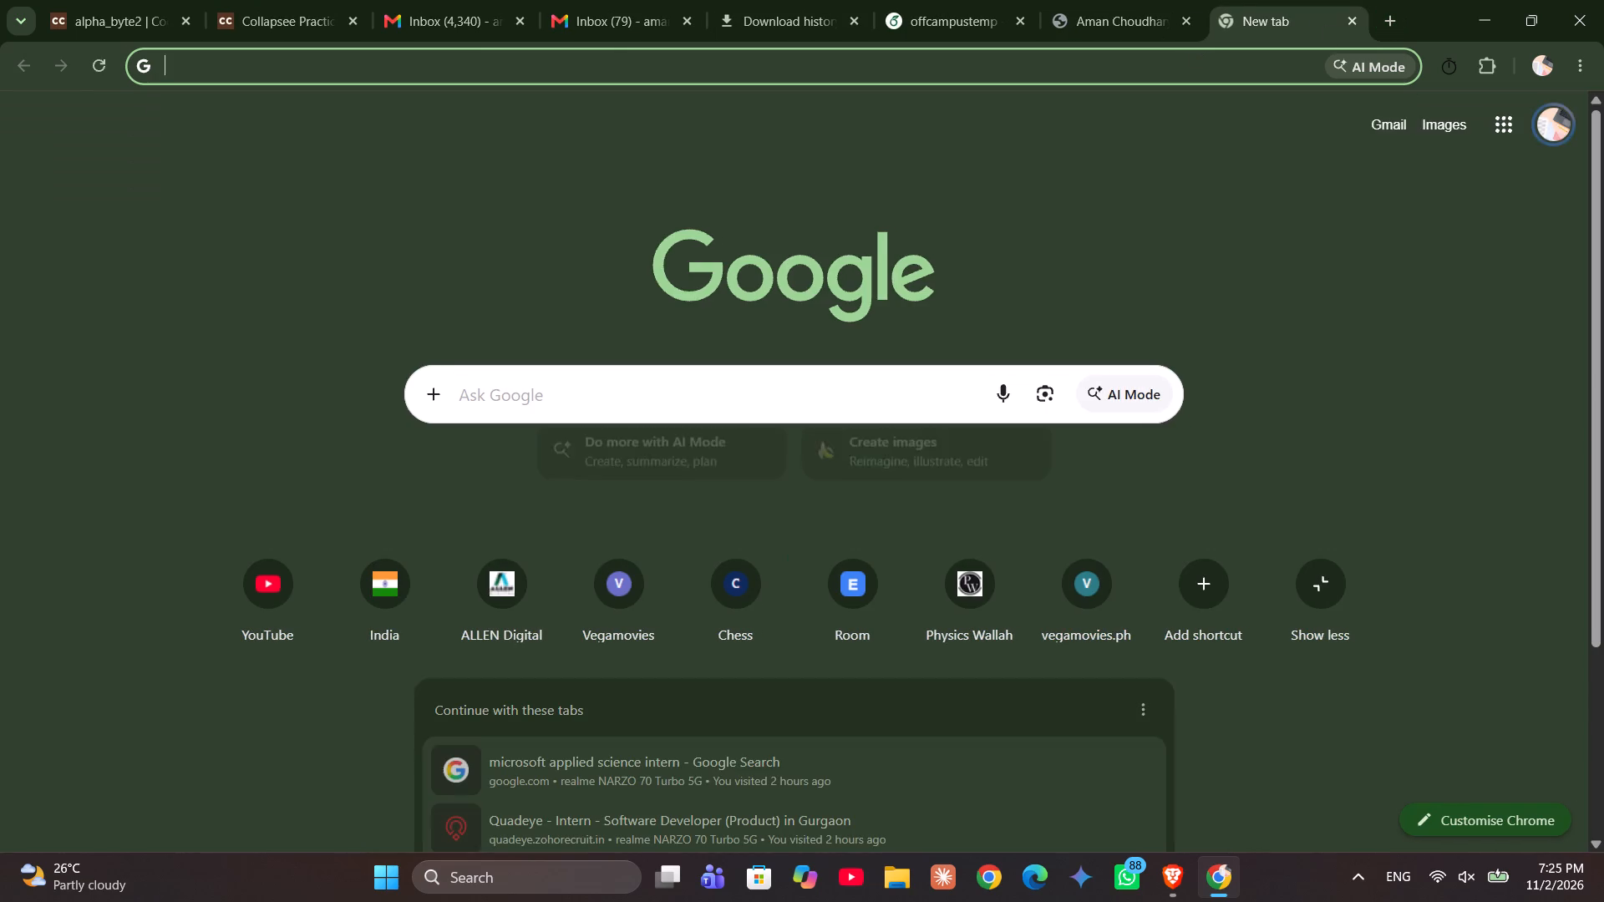
pyautogui.write('leetc')
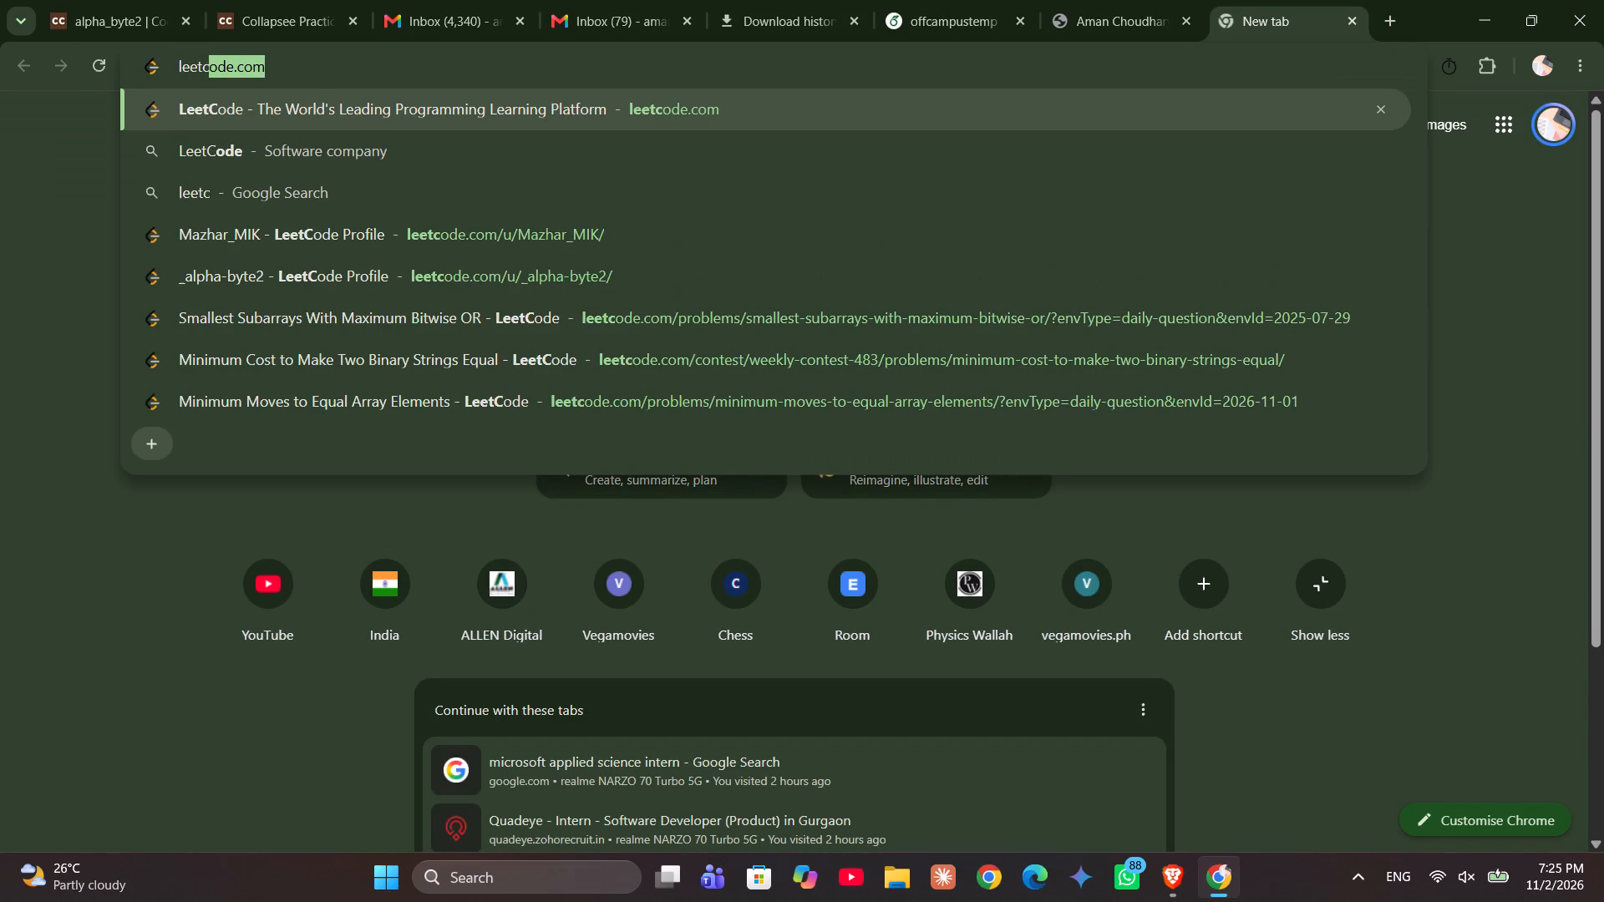
pyautogui.write('ode')
pyautogui.press('Return')
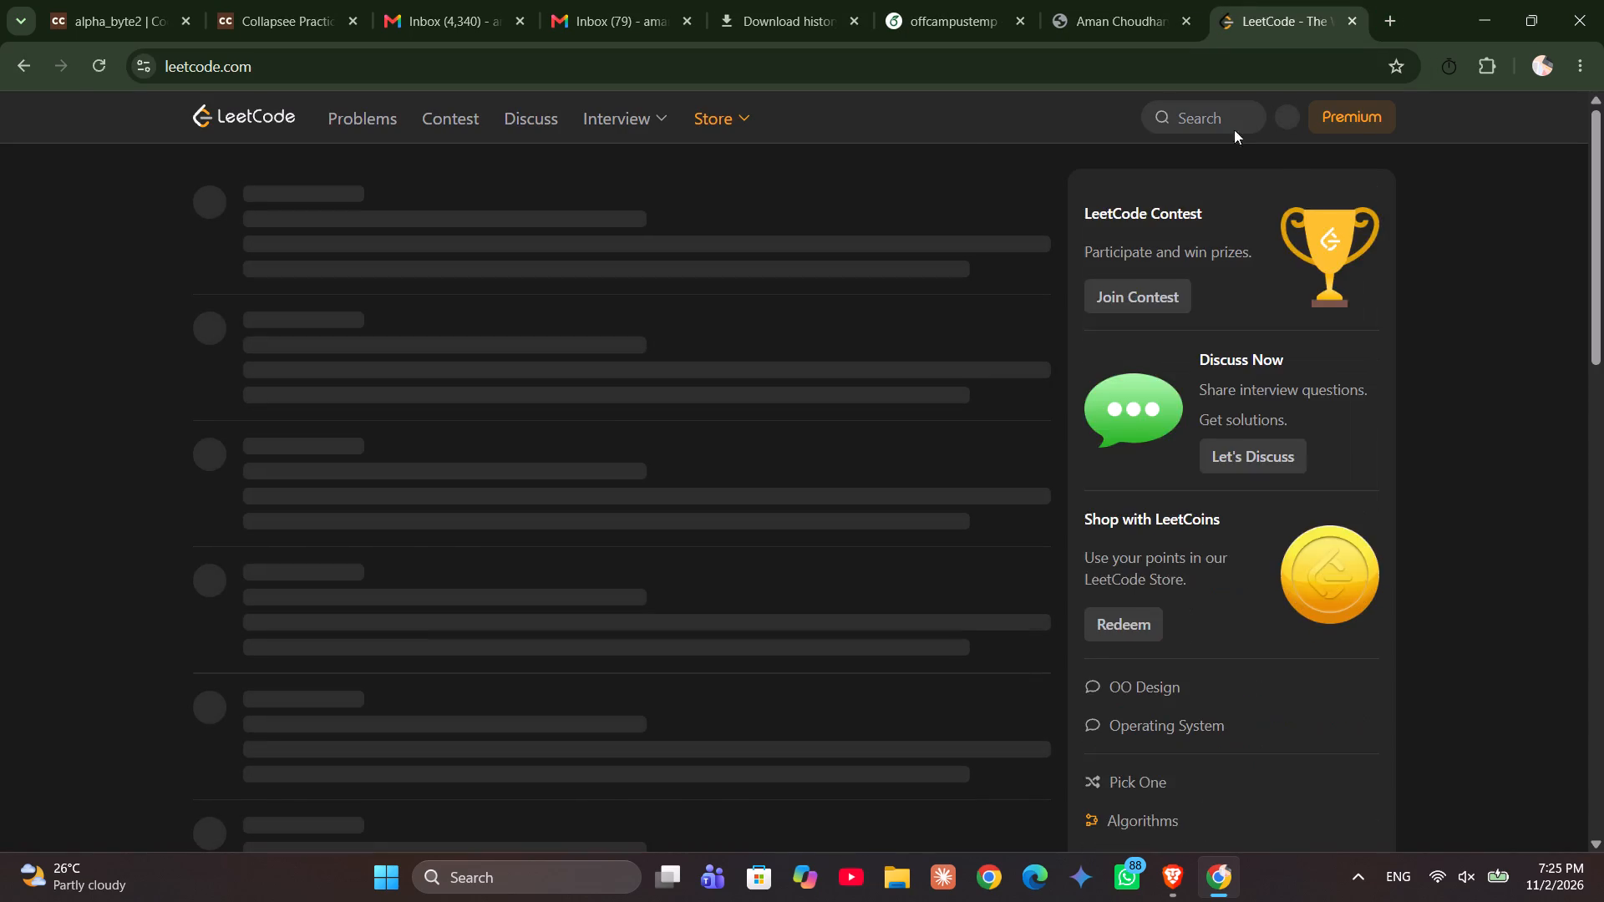
pyautogui.click(1287, 129)
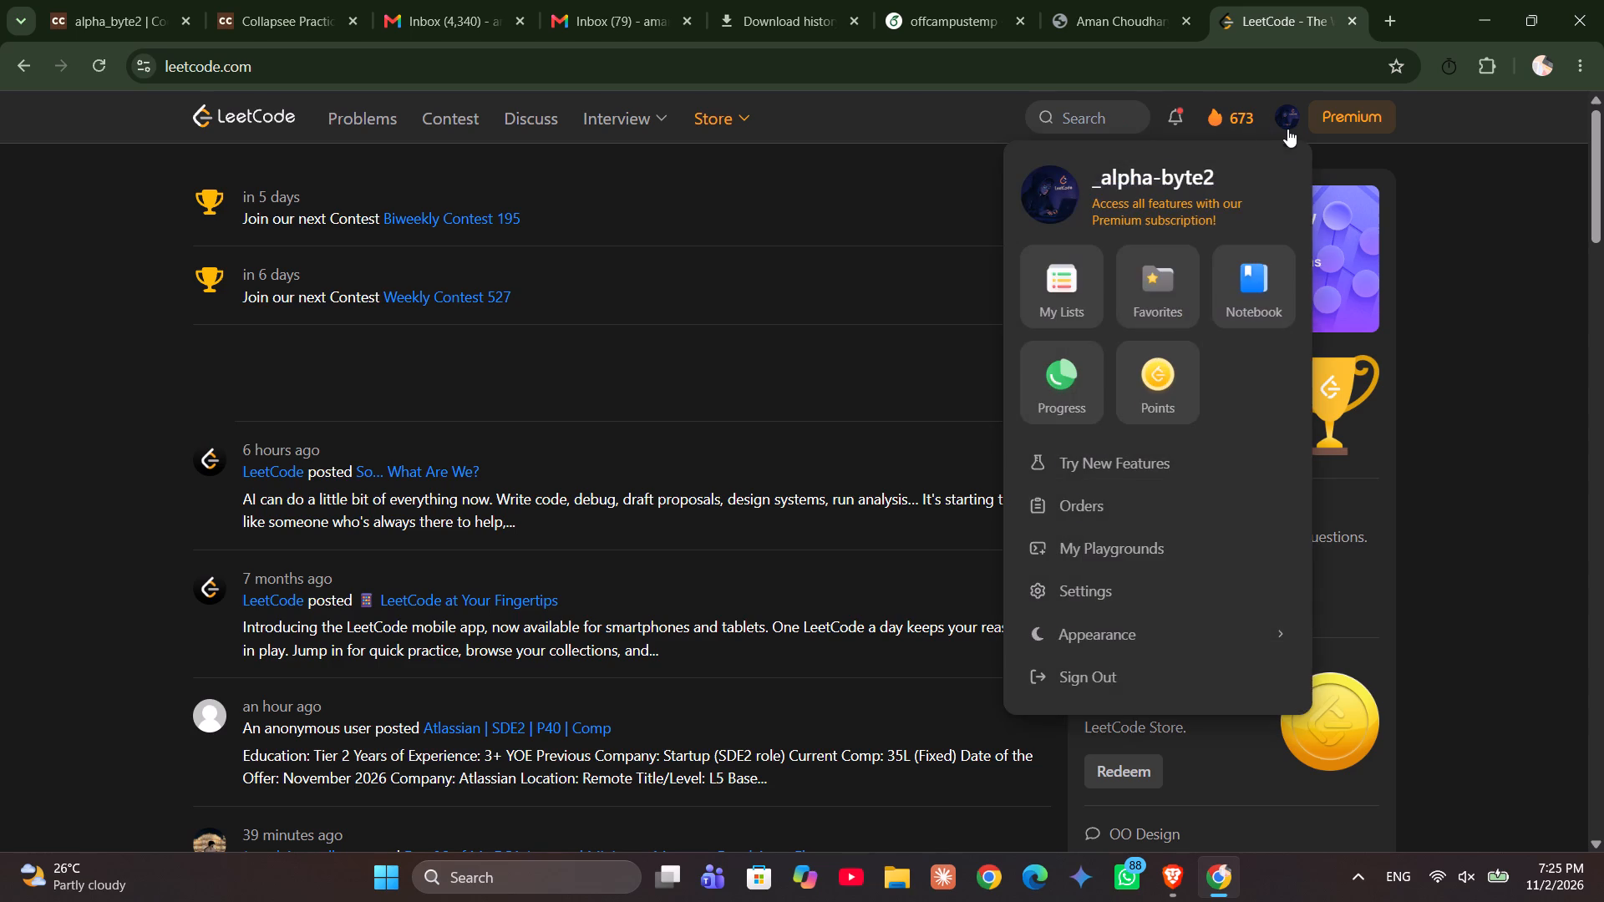
pyautogui.click(1051, 191)
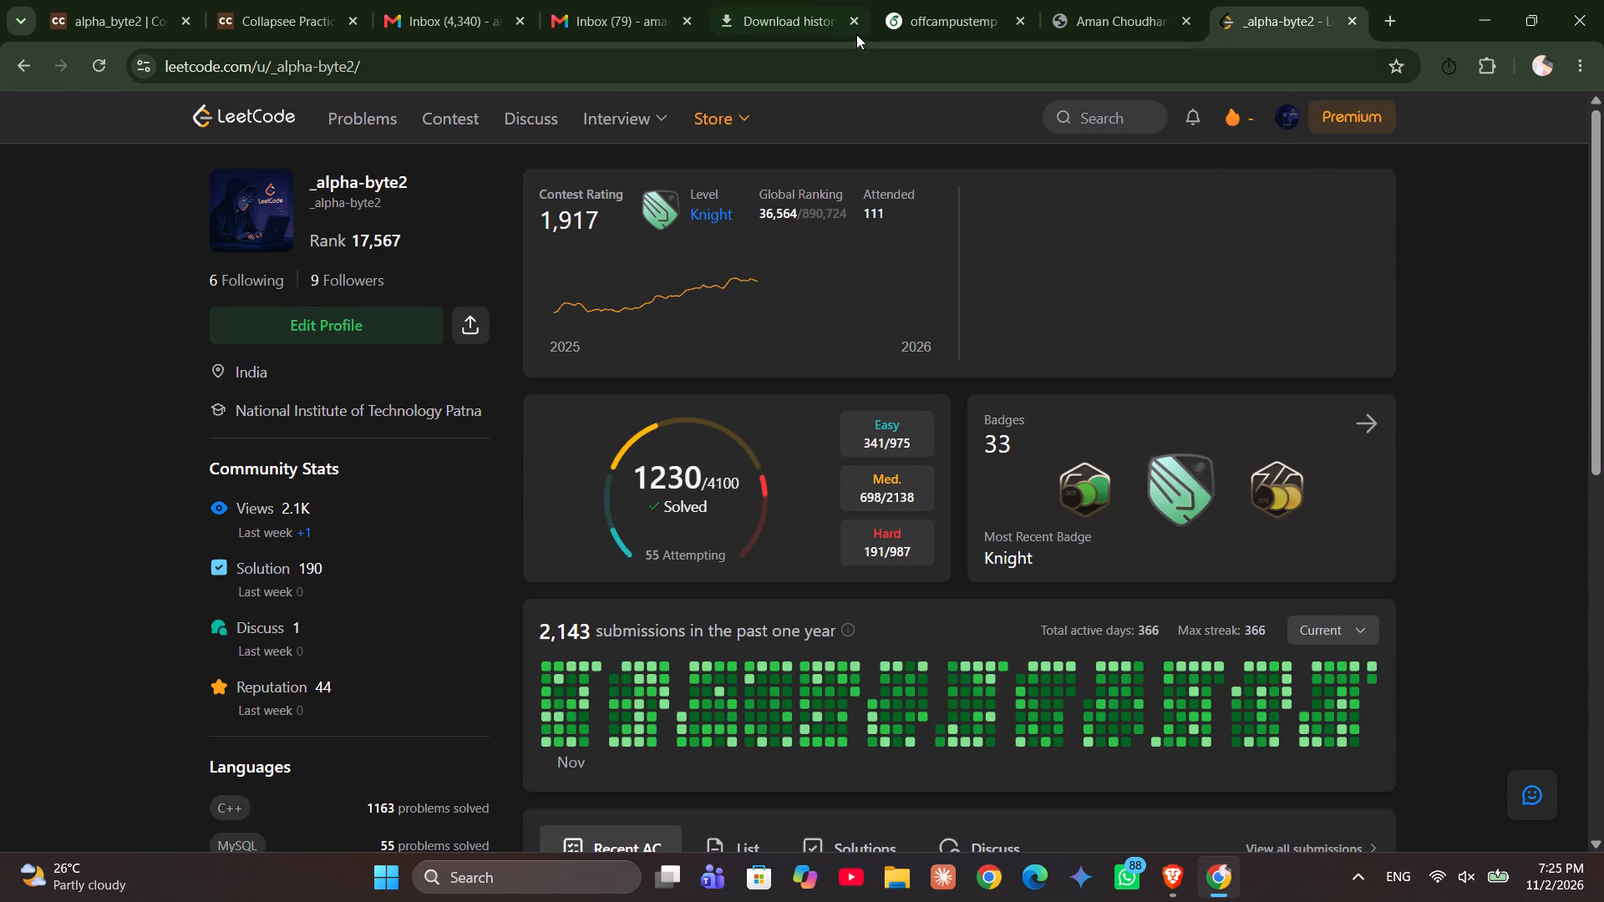
pyautogui.click(811, 66)
pyautogui.click(811, 66)
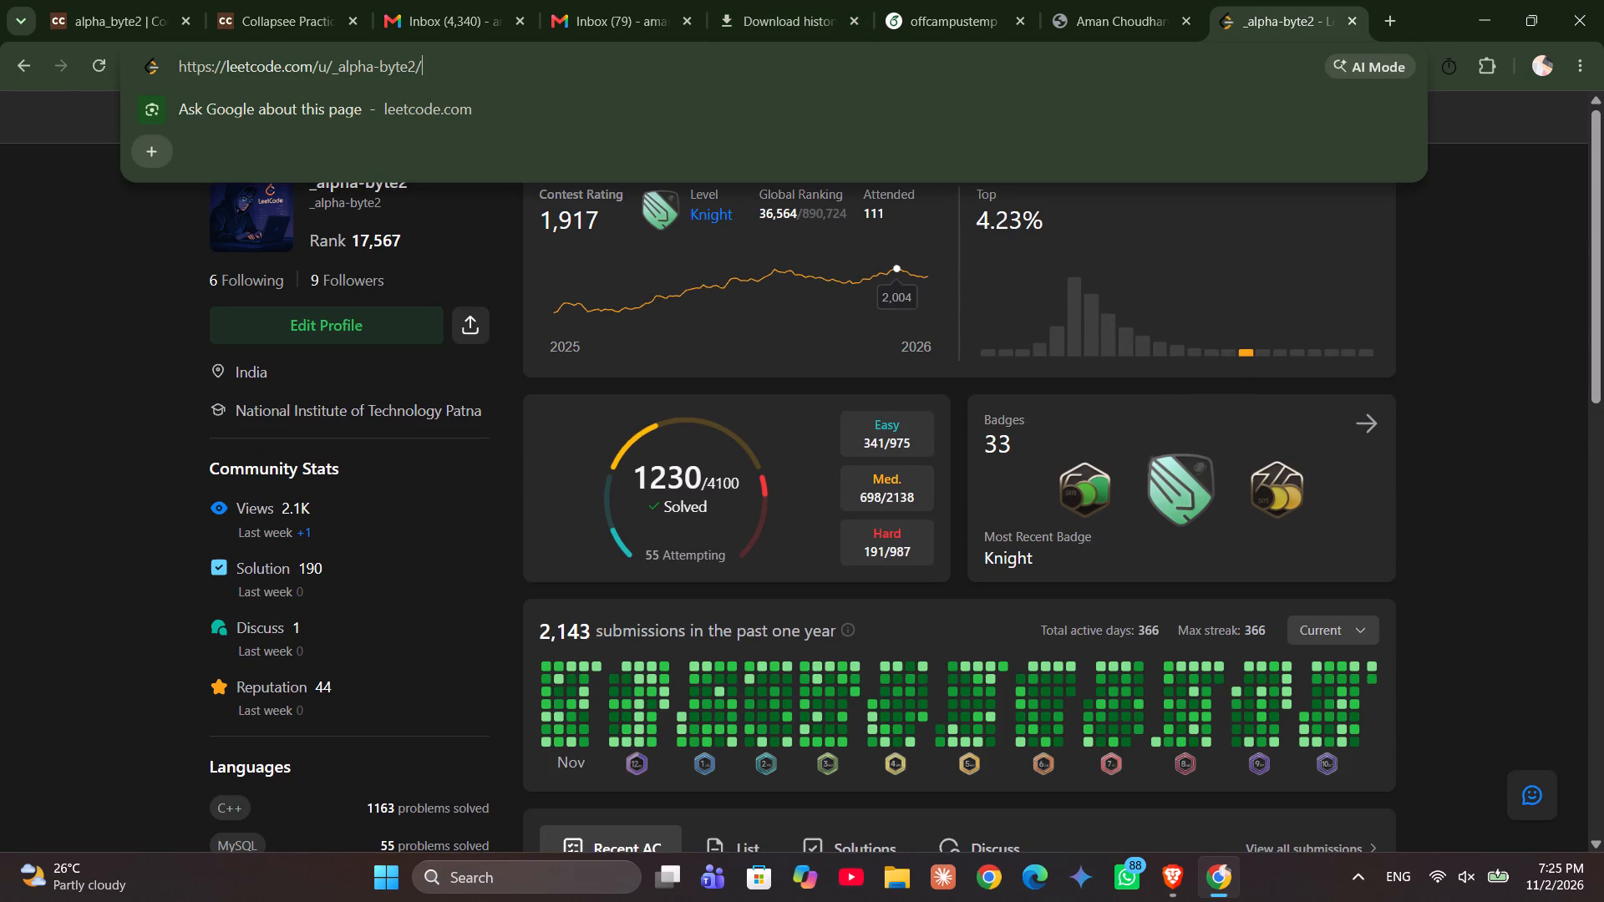
pyautogui.tripleClick(811, 66)
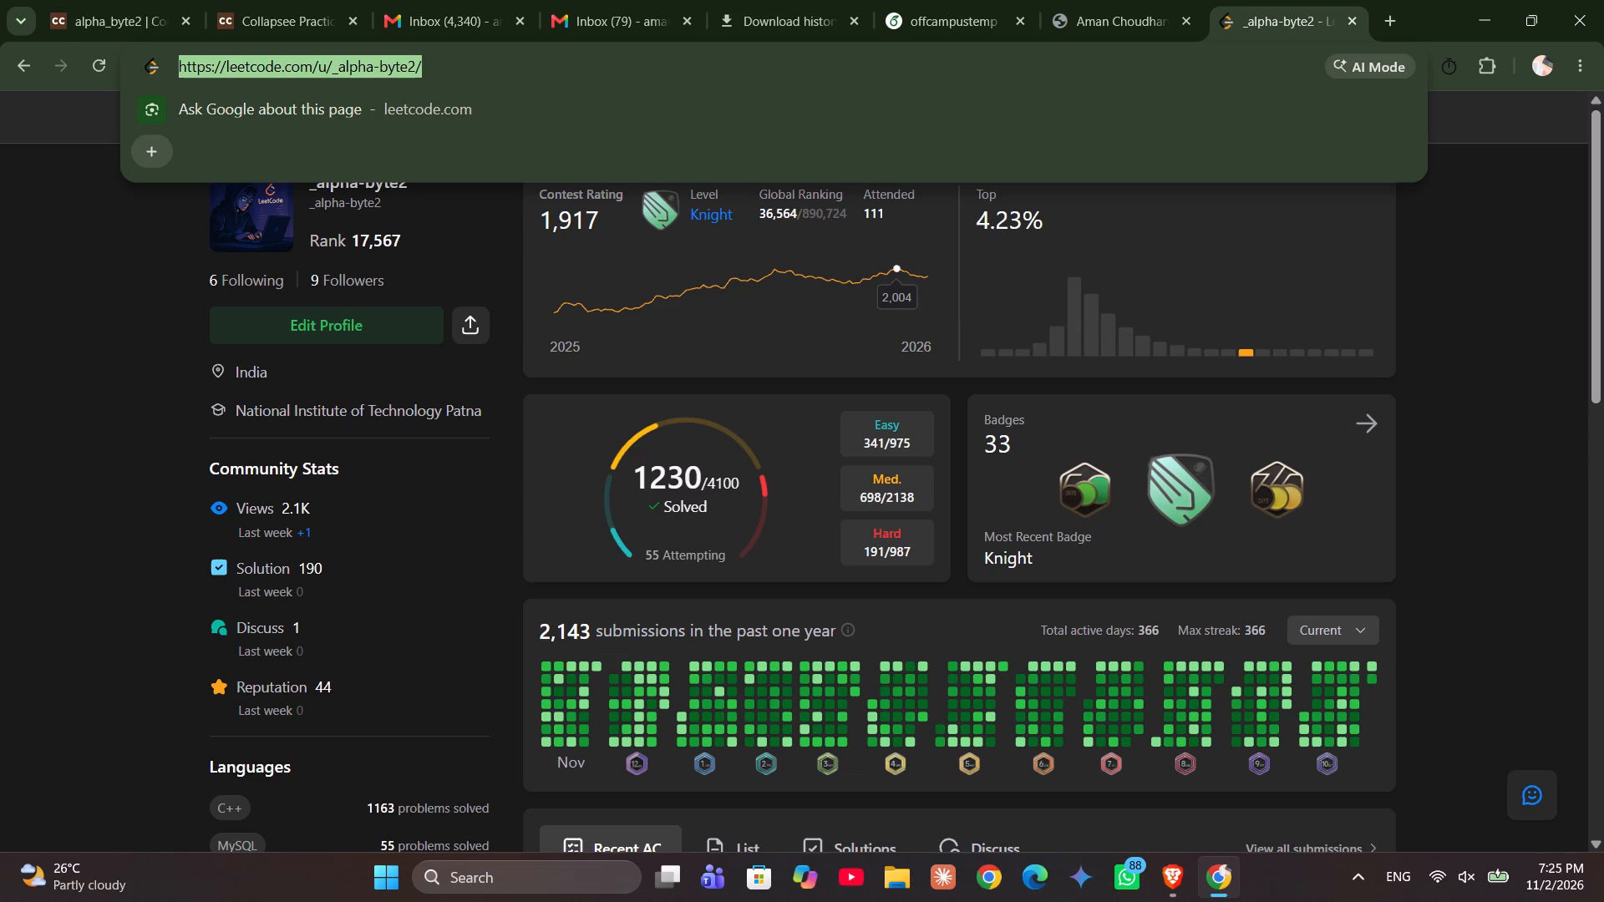
pyautogui.hotkey('ctrl', 'c')
pyautogui.click(956, 0)
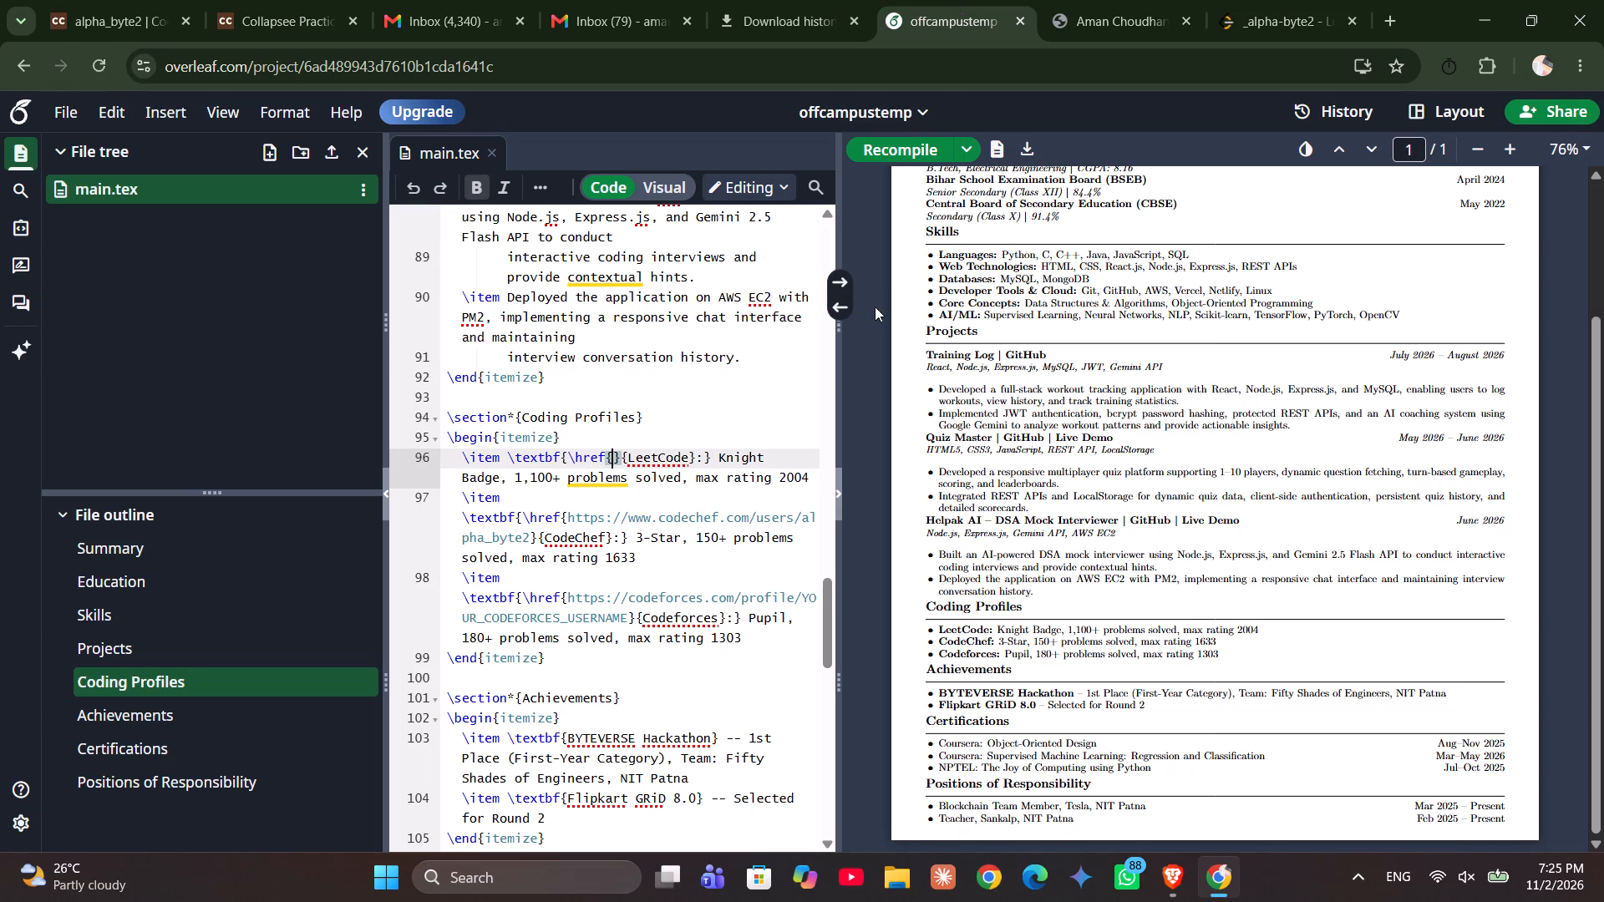
pyautogui.hotkey('ctrl', 'v')
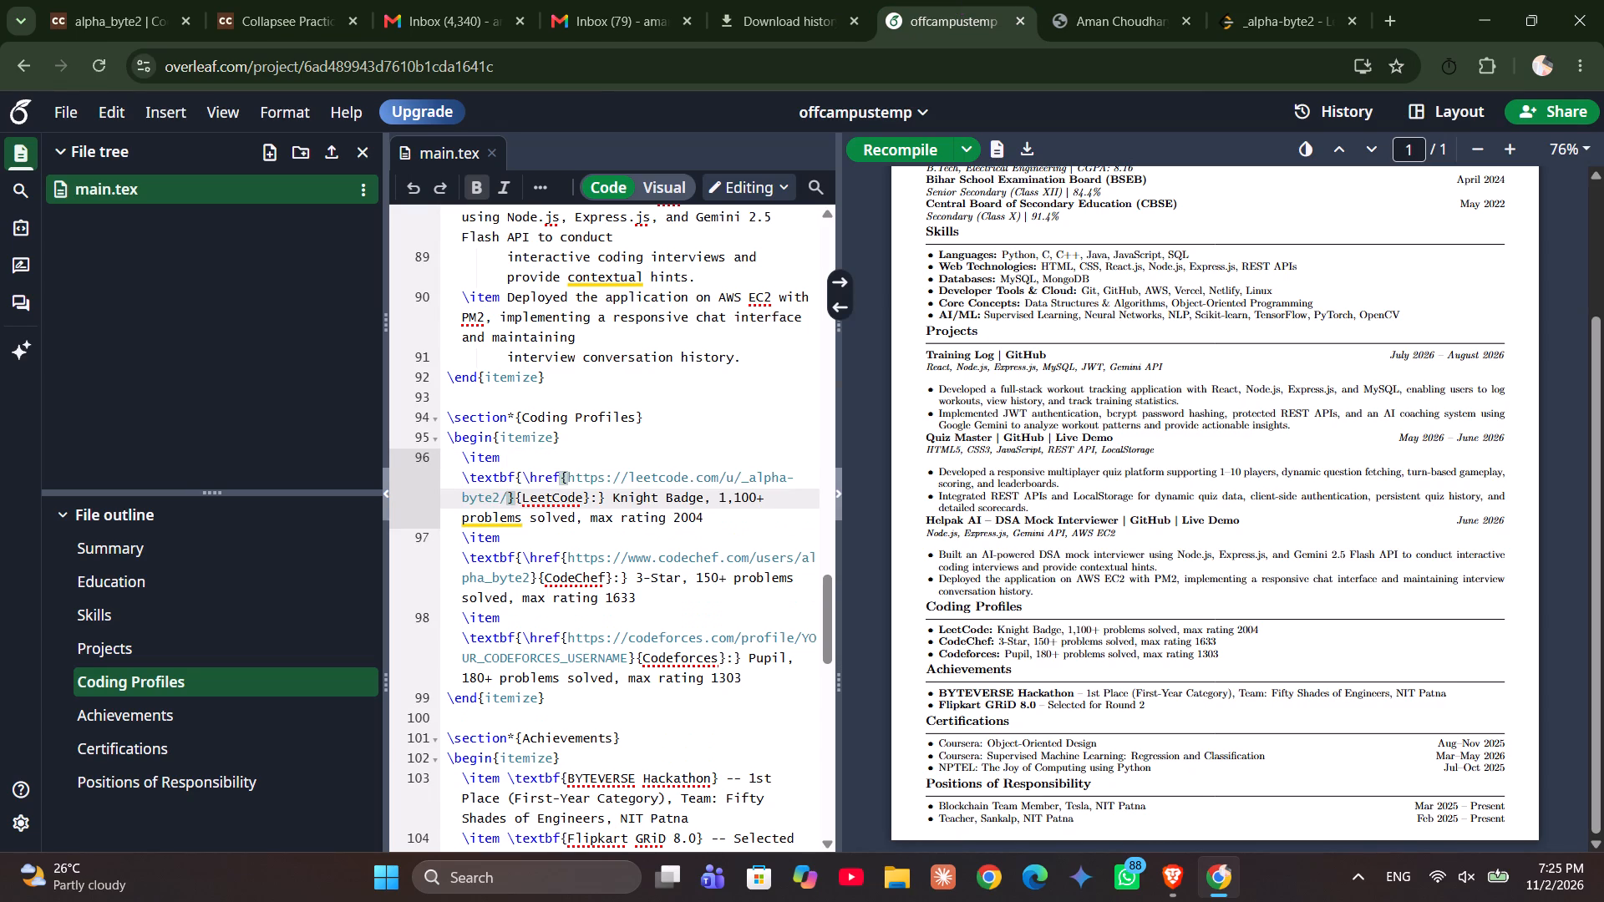
# Delete the placeholder URL from the Codeforces \href under Coding Profiles in main.tex.
pyautogui.scroll(-2, 652, 523)
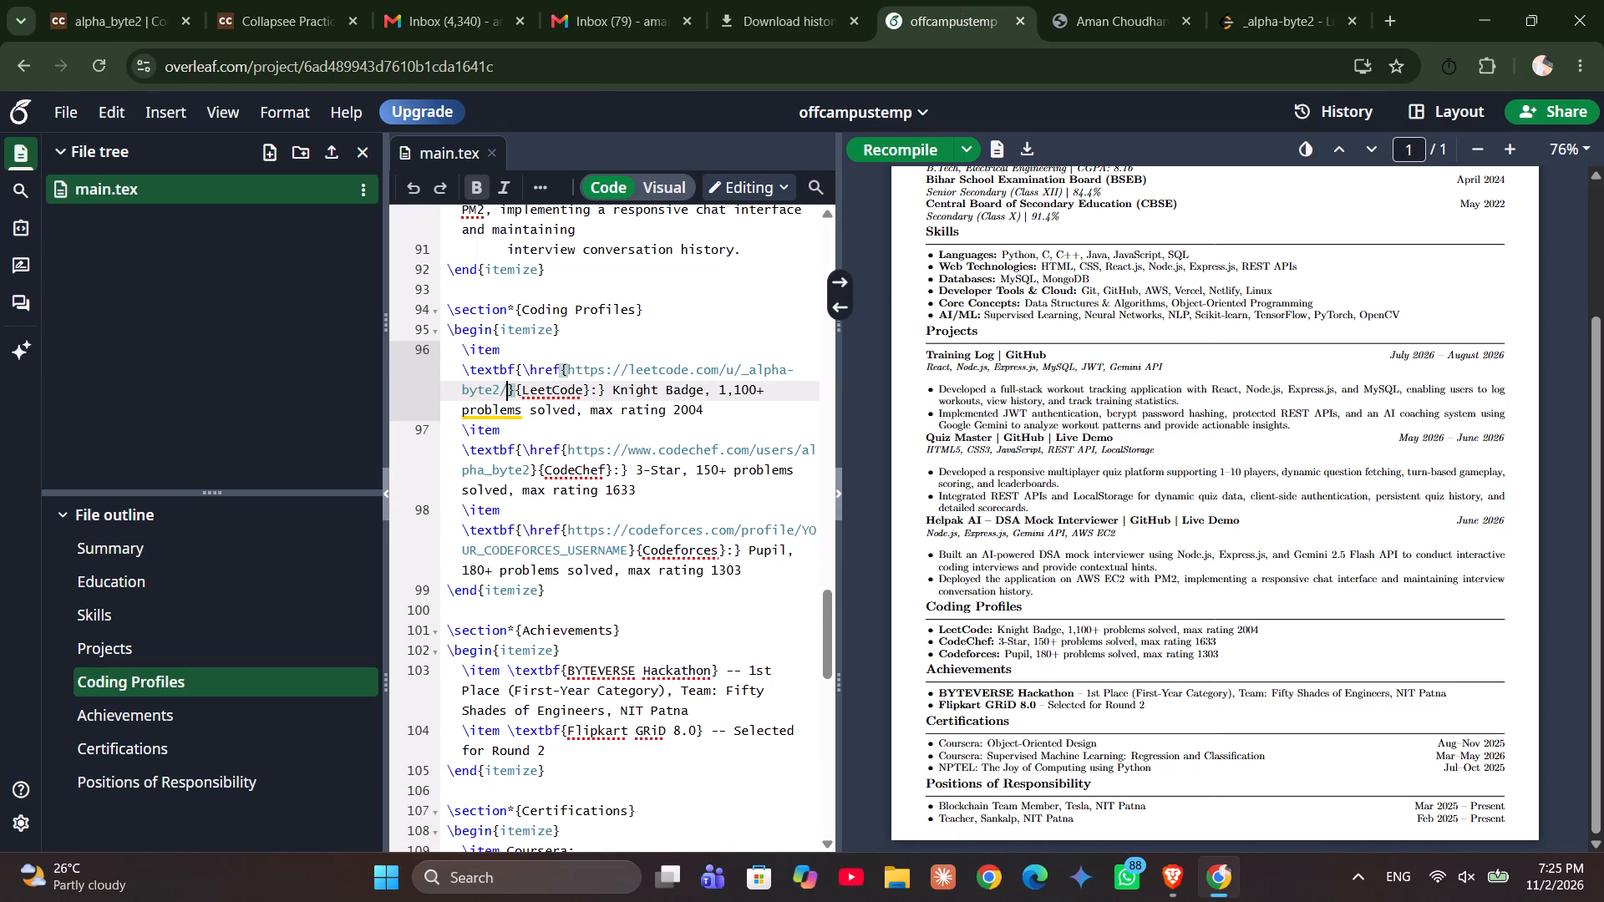
pyautogui.moveTo(567, 530); pyautogui.dragTo(626, 548)
pyautogui.press('BackSpace')
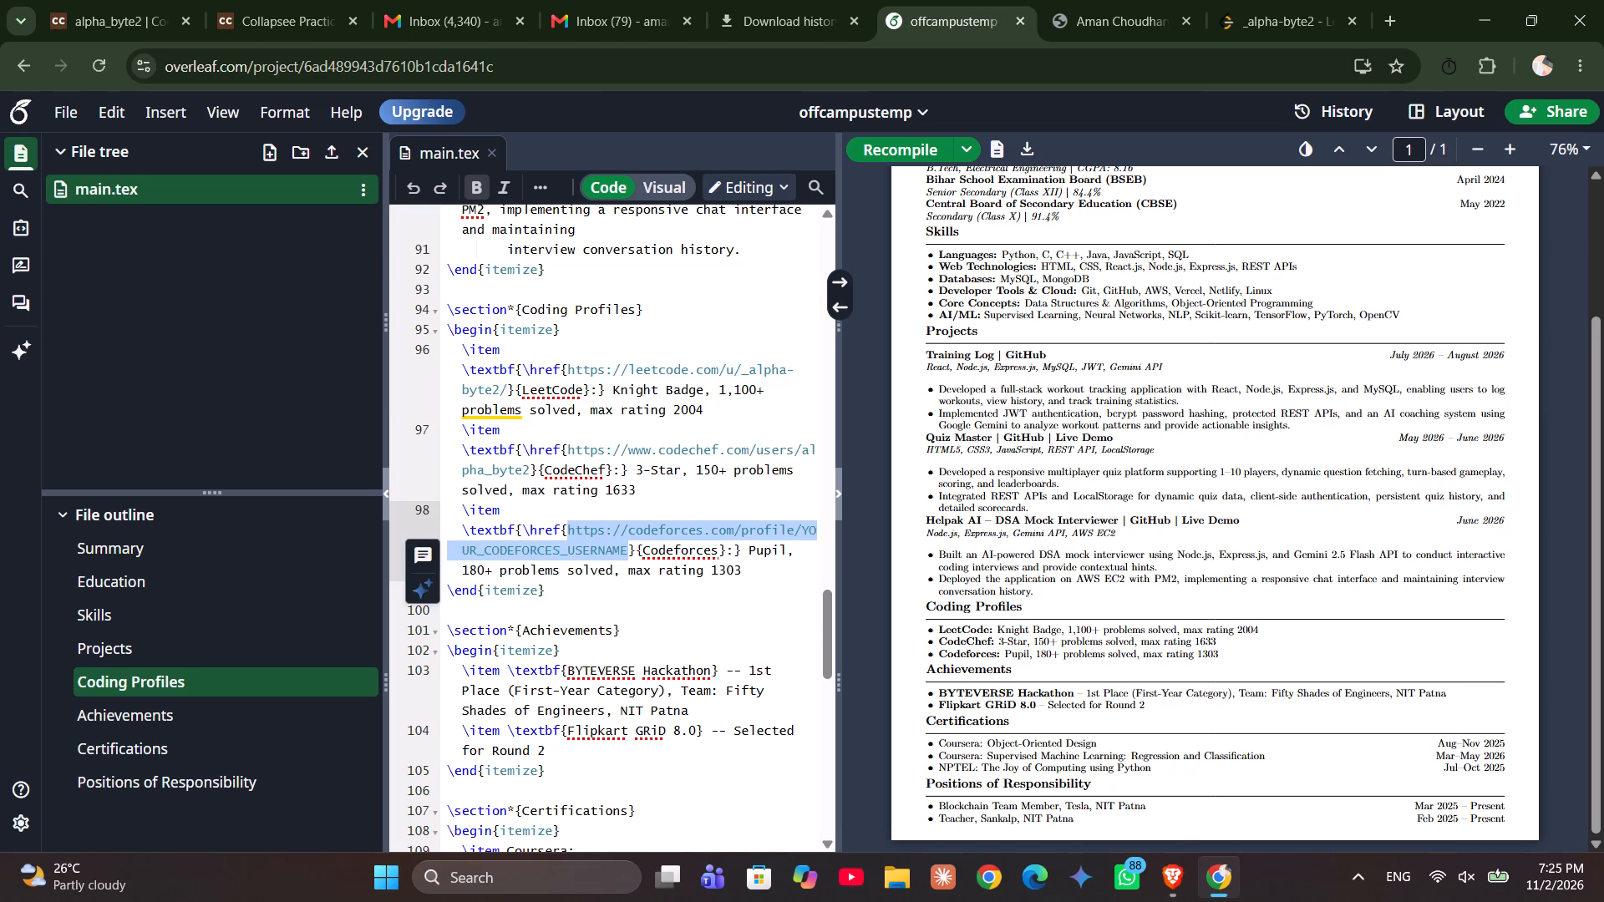
# Close the LeetCode page, open Codeforces in a new tab and go to the signed-in account's own profile.
pyautogui.click(1351, 21)
pyautogui.click(1381, 23)
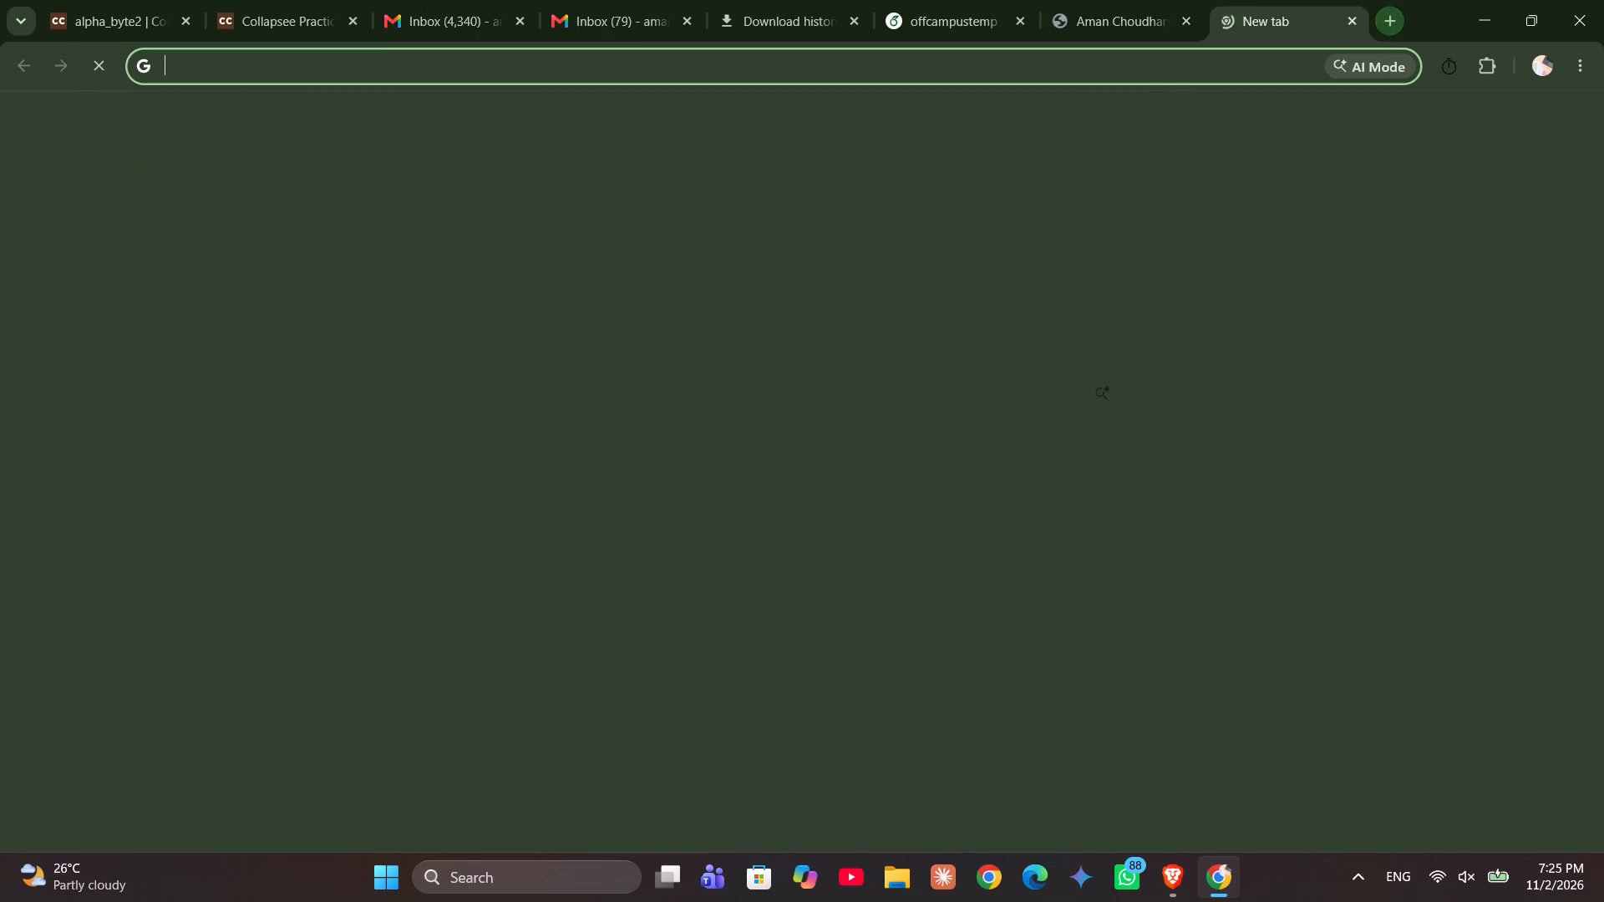
pyautogui.click(1149, 70)
pyautogui.write('codeforce')
pyautogui.press('Return')
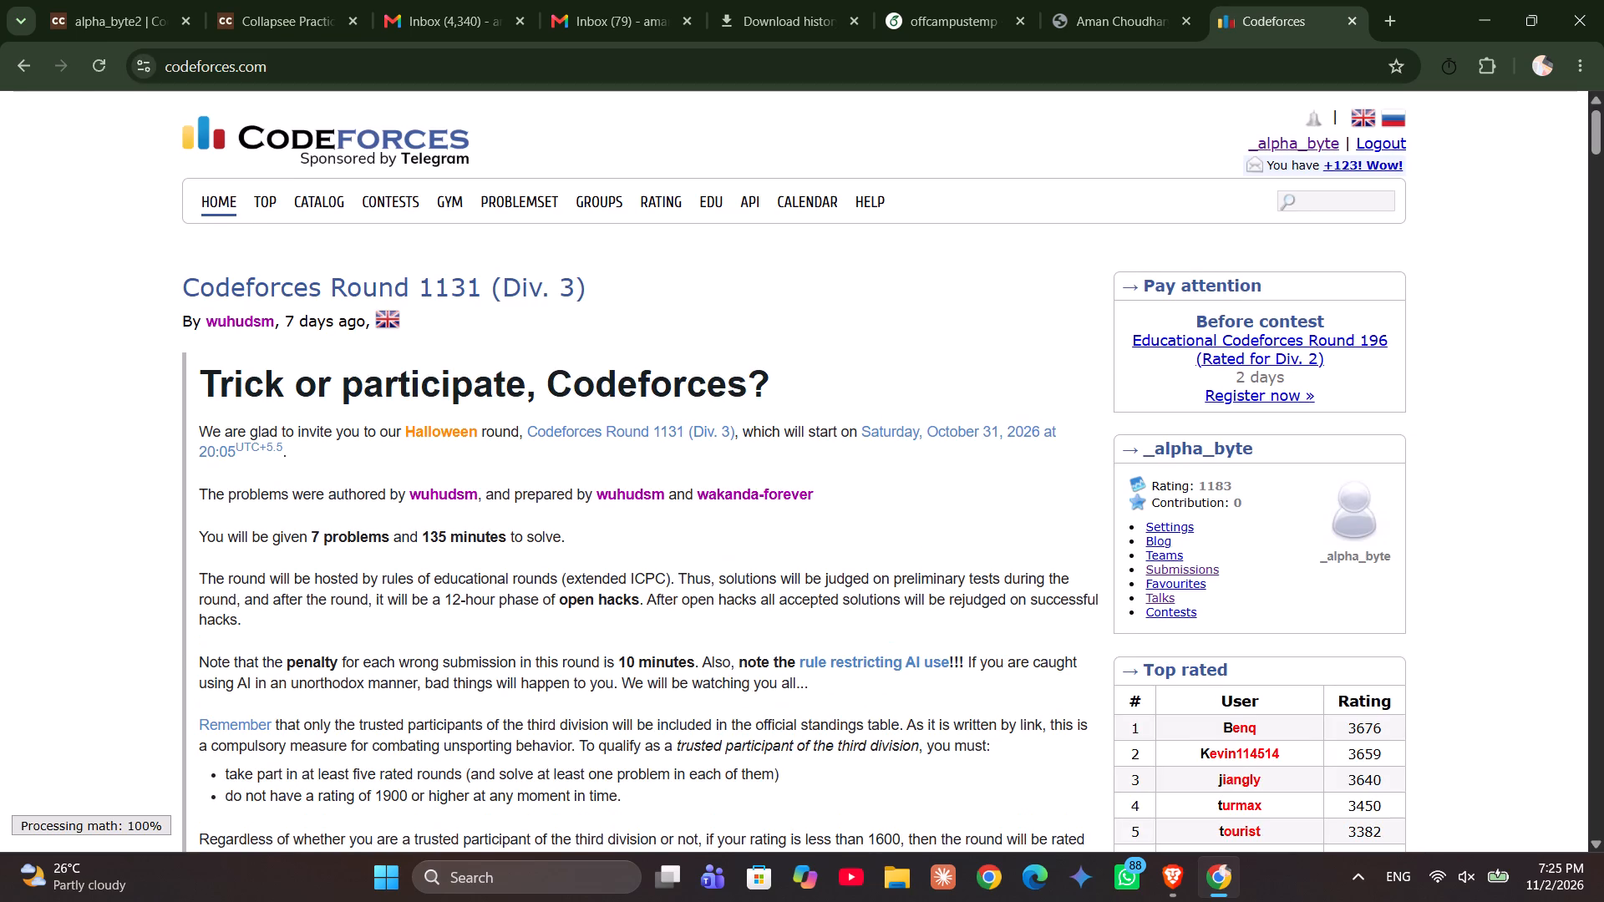
pyautogui.click(1313, 149)
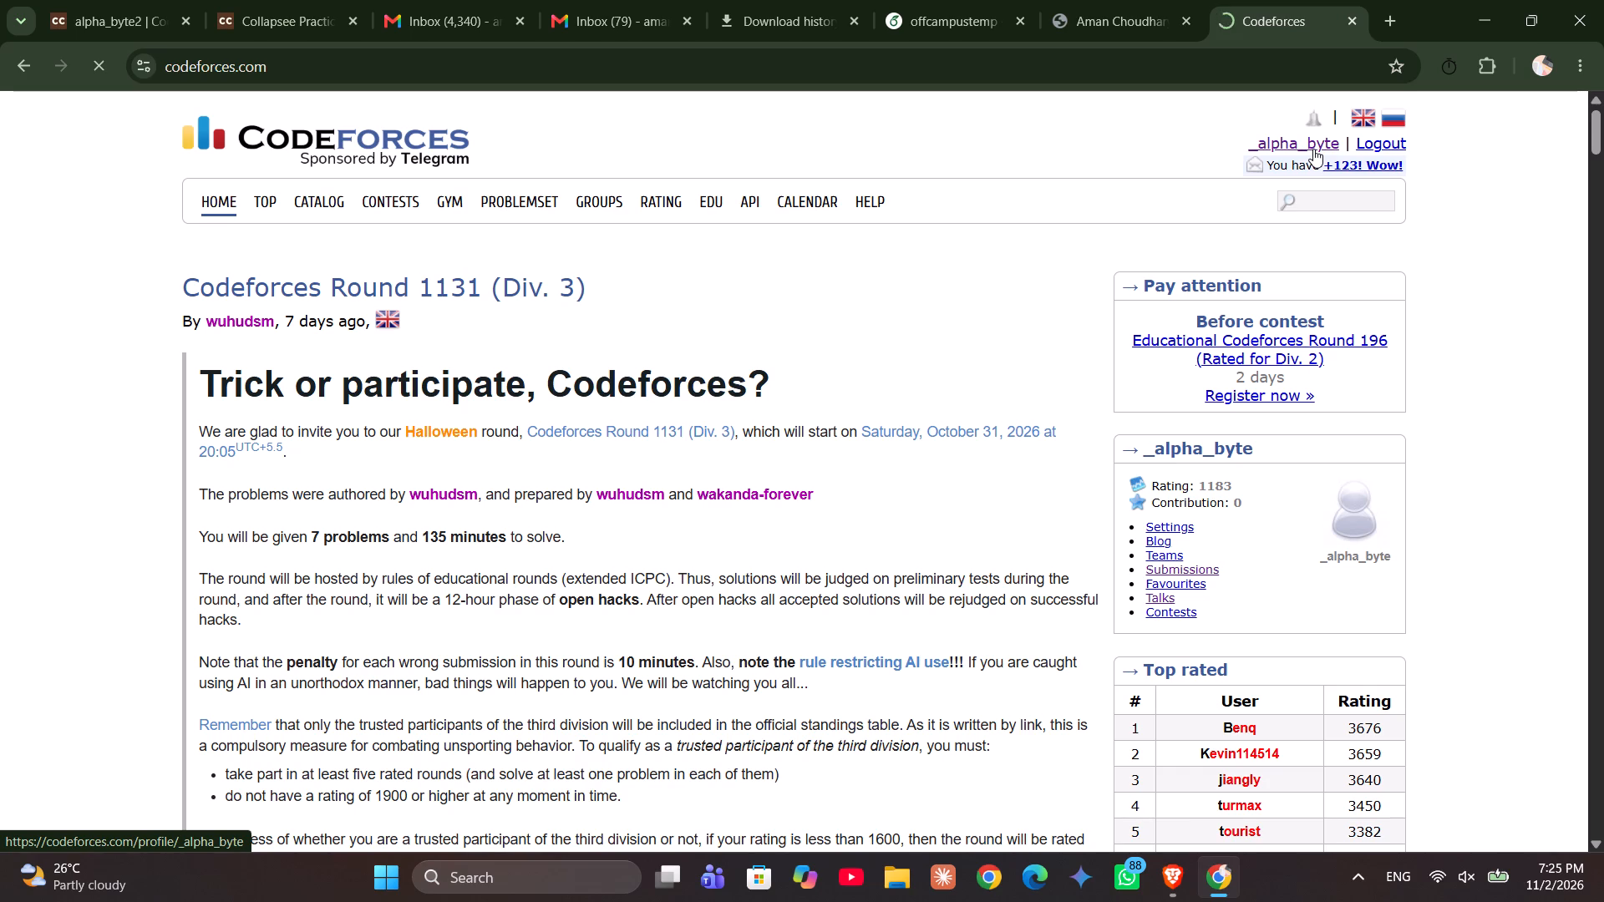
pyautogui.click(1312, 144)
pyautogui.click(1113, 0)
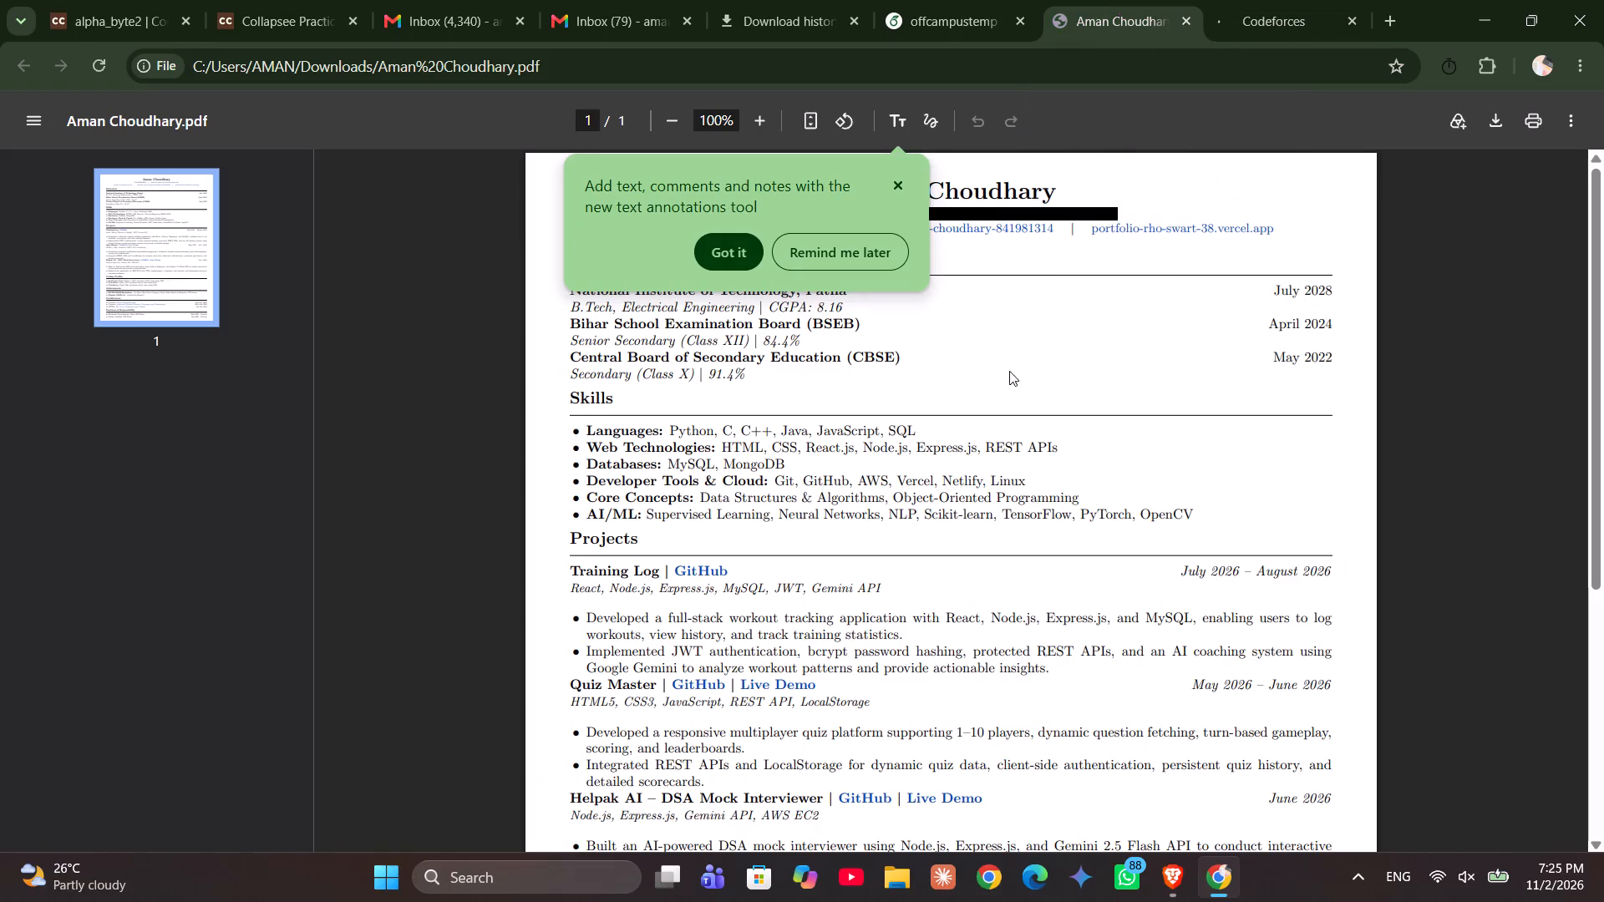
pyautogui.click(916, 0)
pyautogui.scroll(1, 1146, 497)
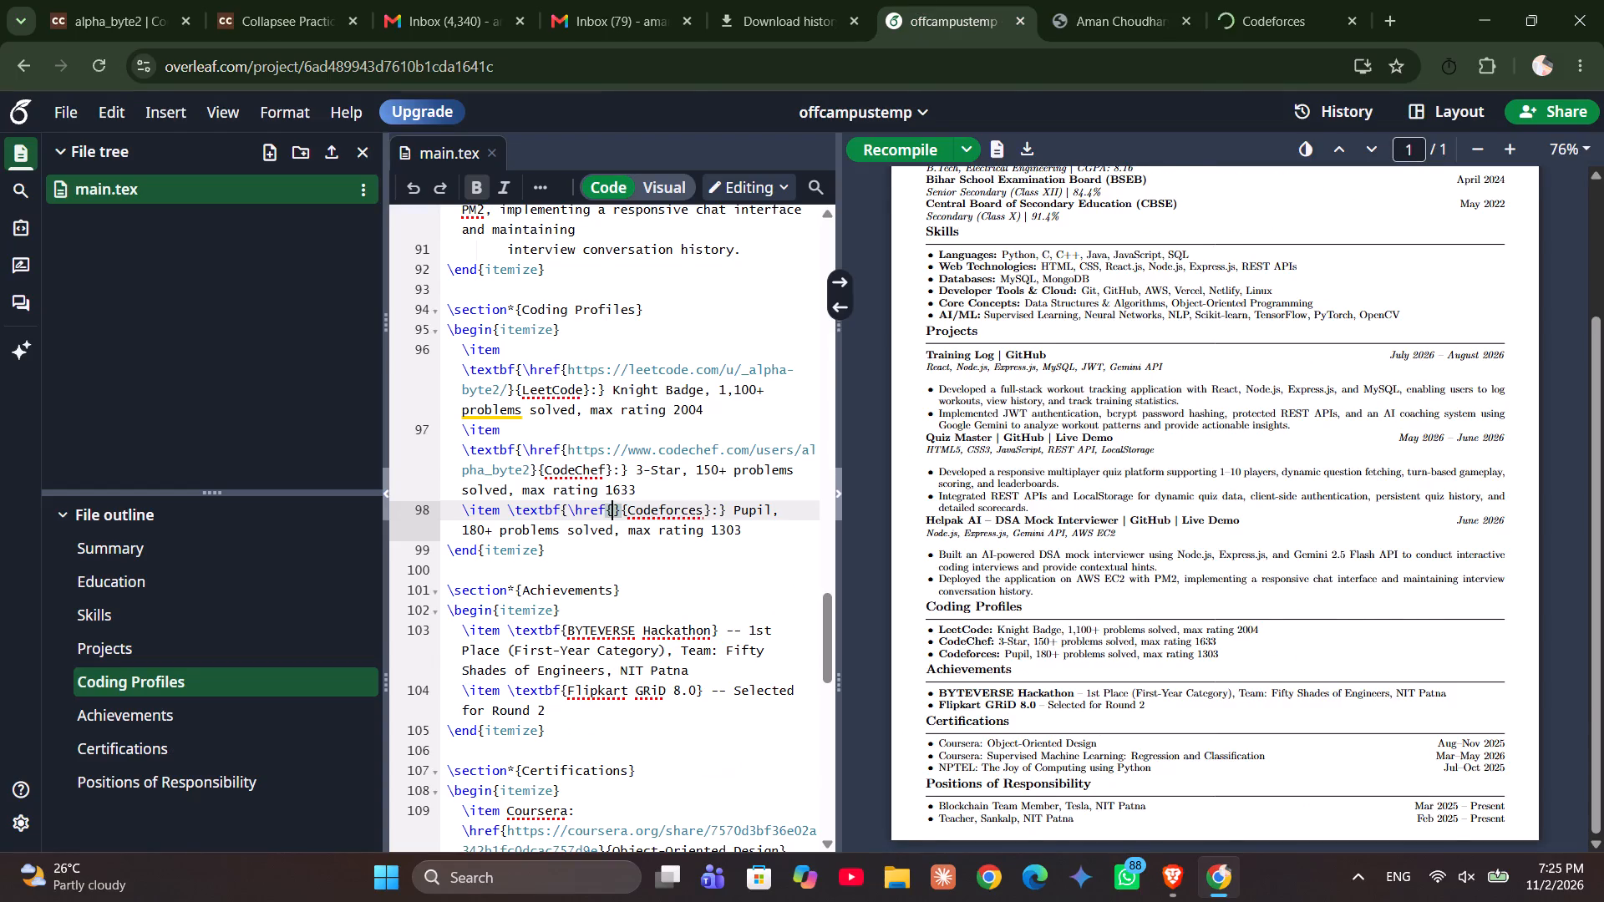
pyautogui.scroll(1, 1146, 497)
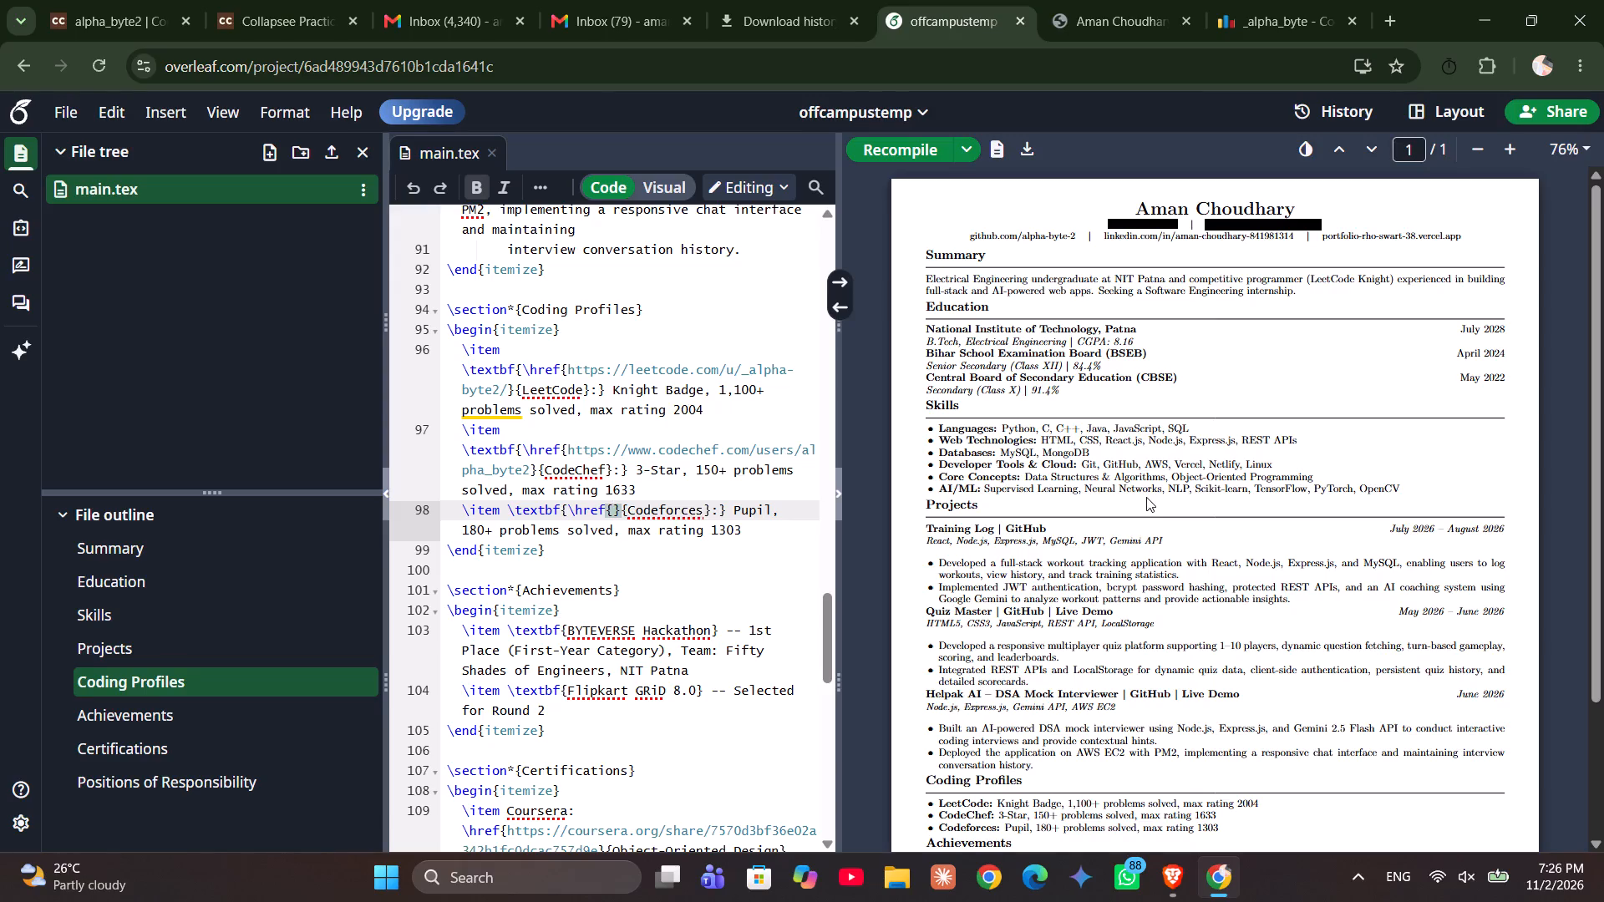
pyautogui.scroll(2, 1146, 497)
pyautogui.click(1275, 3)
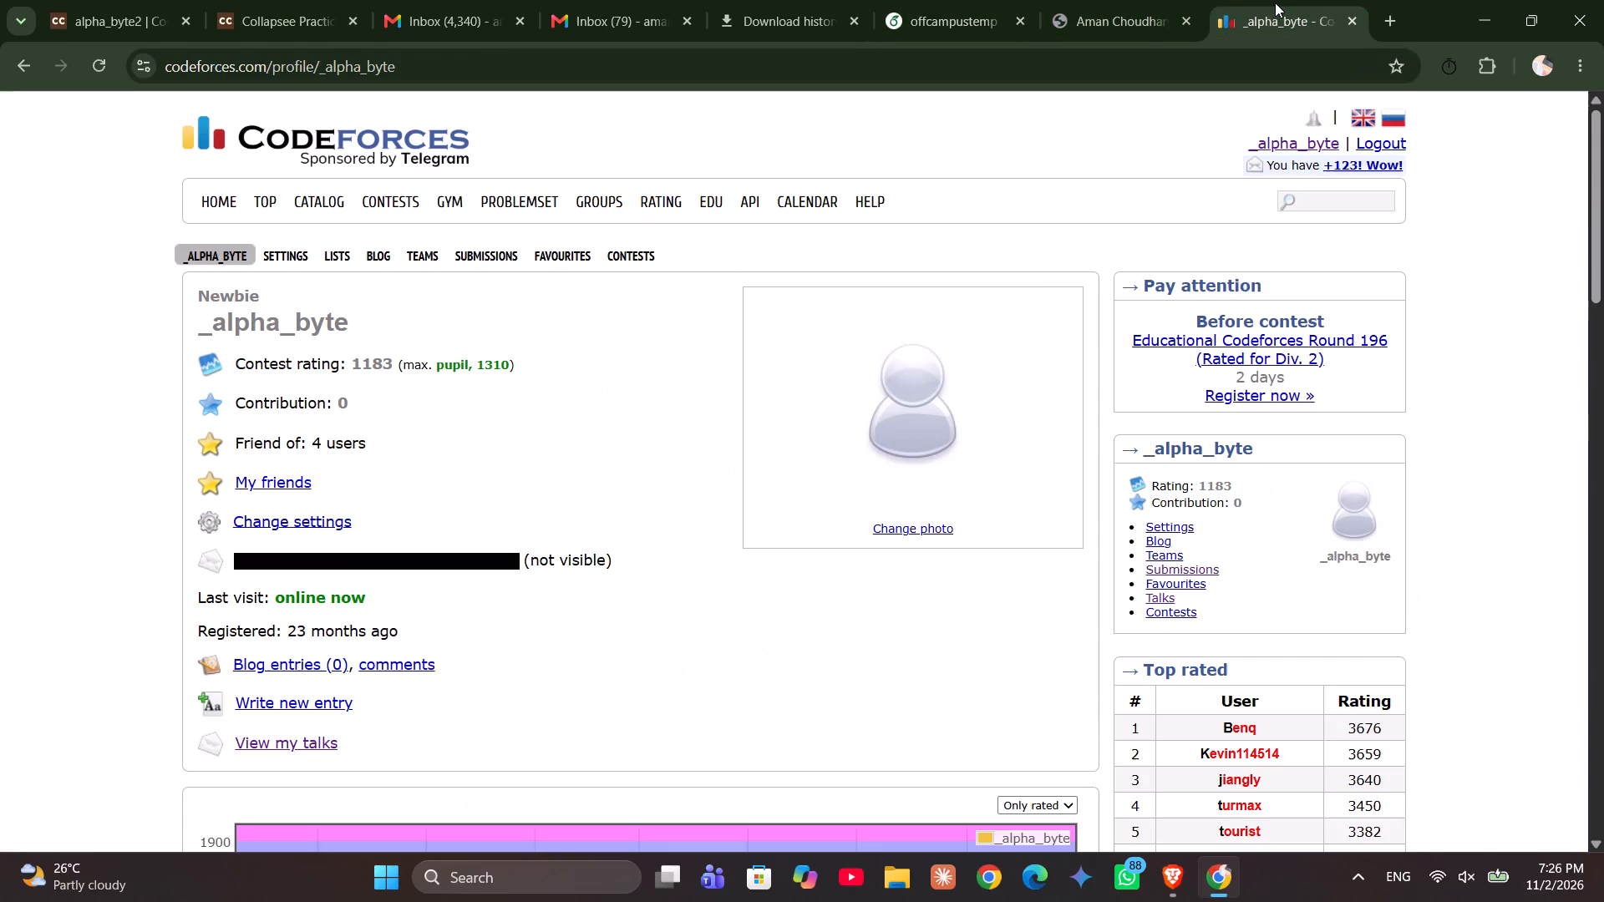
pyautogui.click(816, 63)
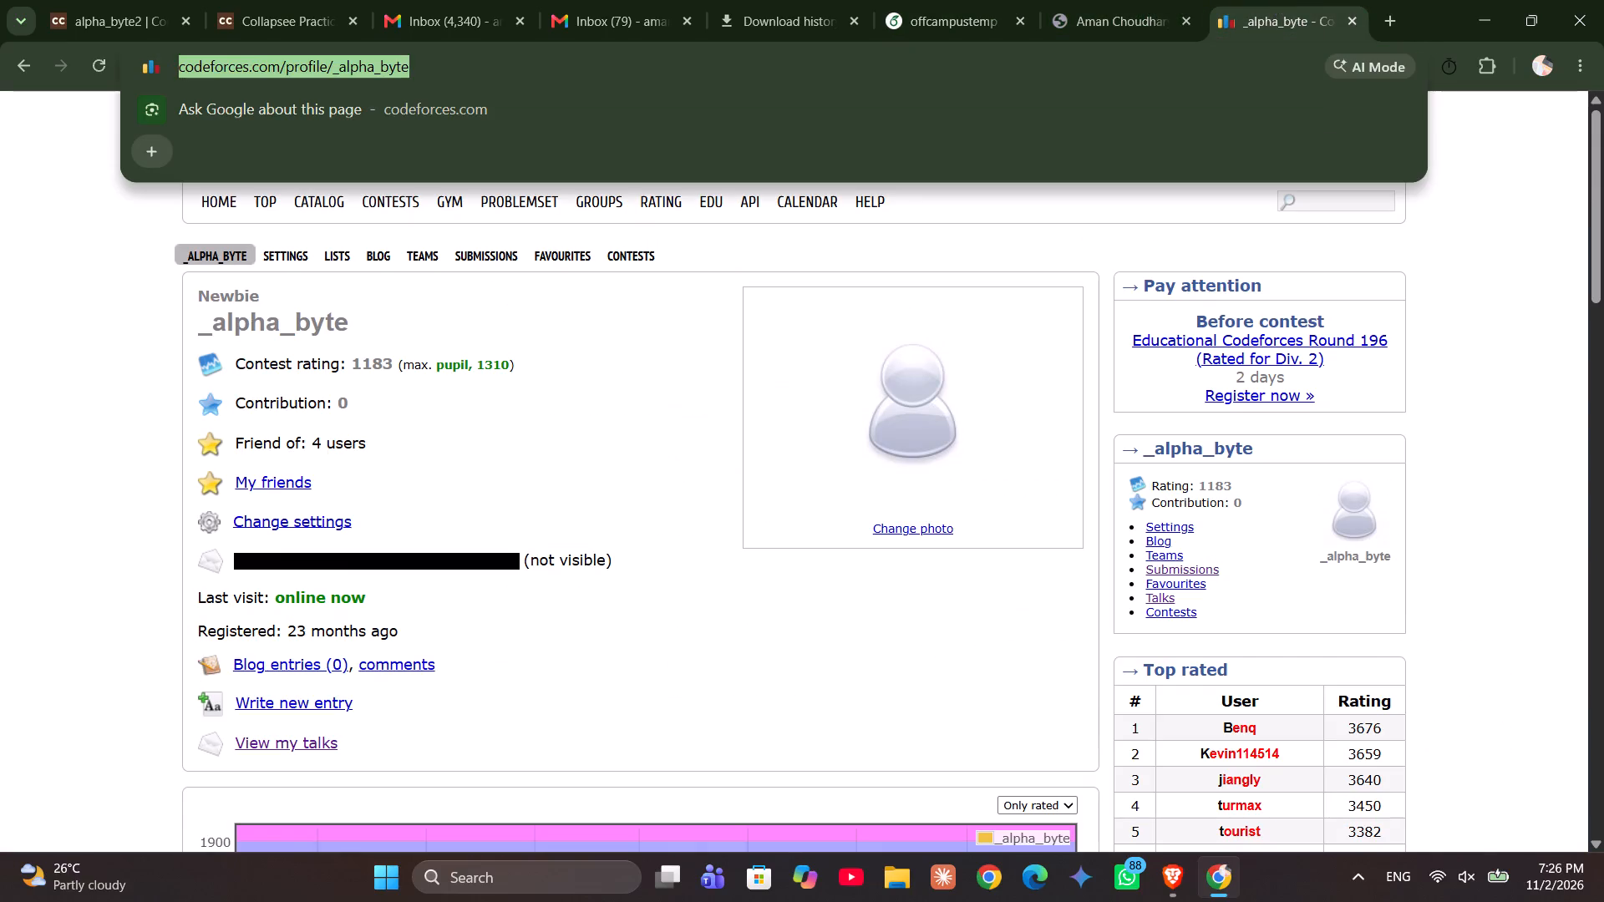
pyautogui.click(816, 63)
pyautogui.doubleClick(816, 63)
pyautogui.hotkey('ctrl', 'c')
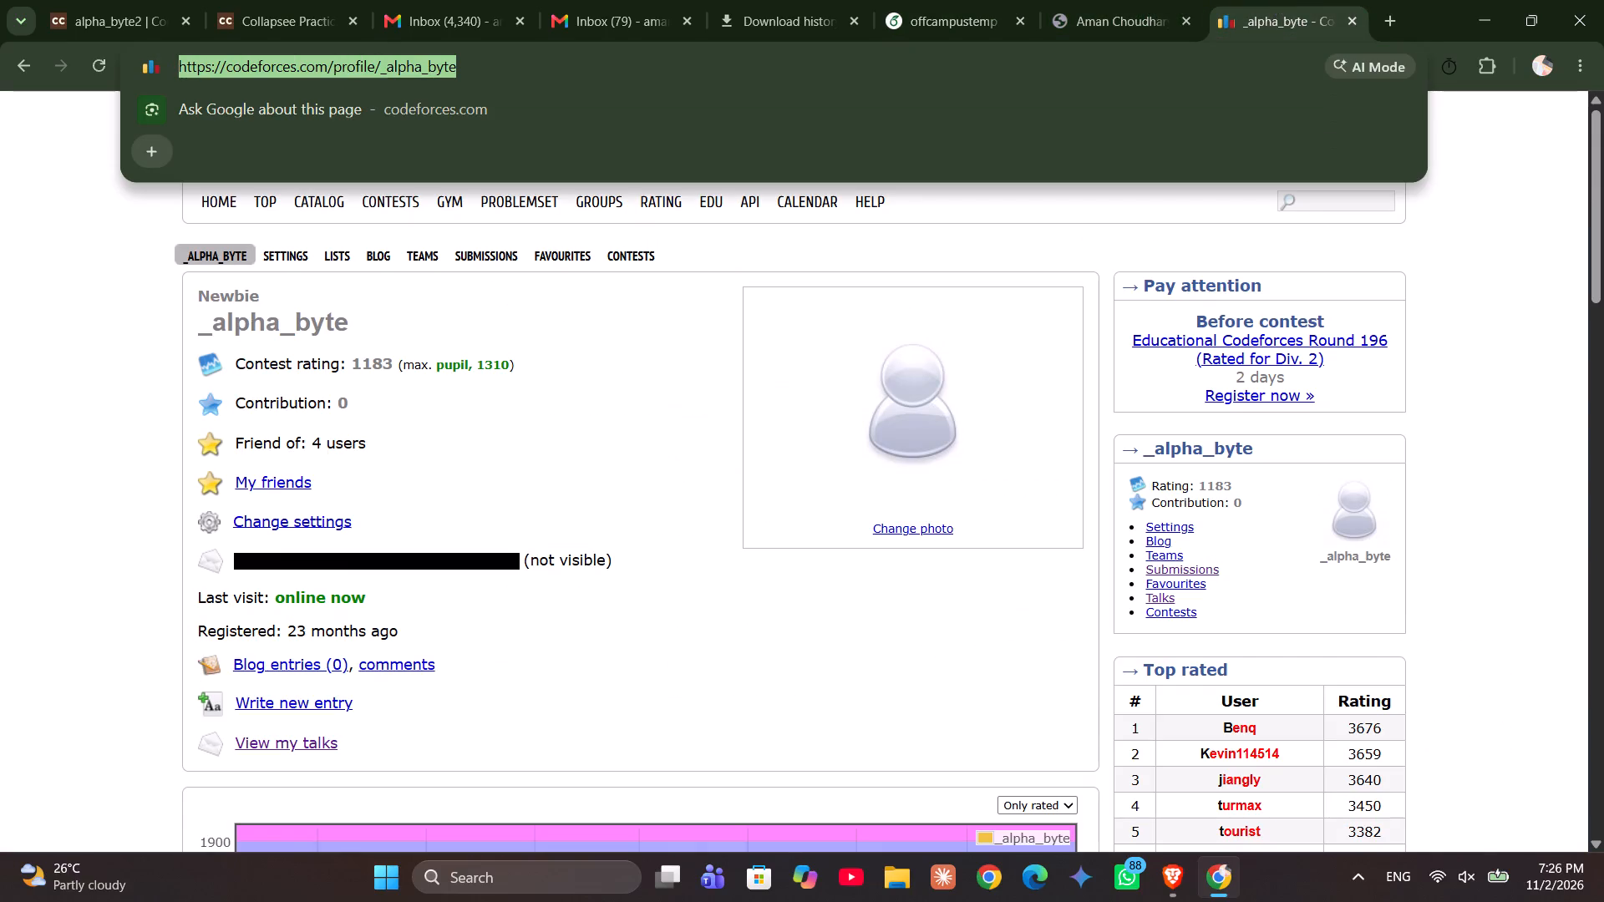
pyautogui.click(952, 0)
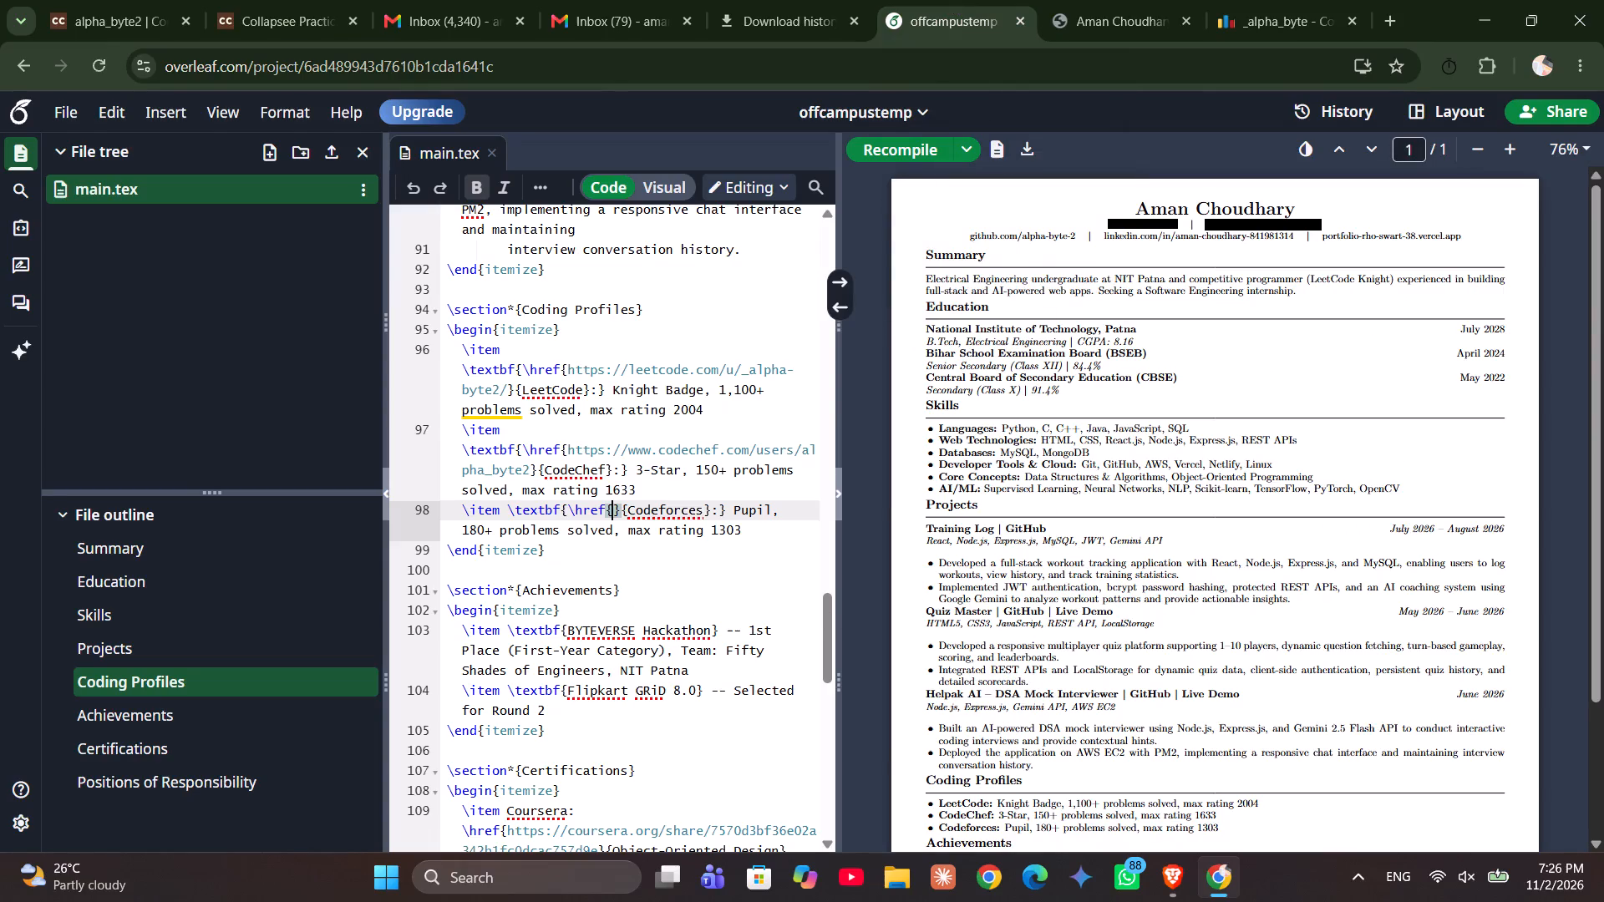
pyautogui.hotkey('ctrl', 'v')
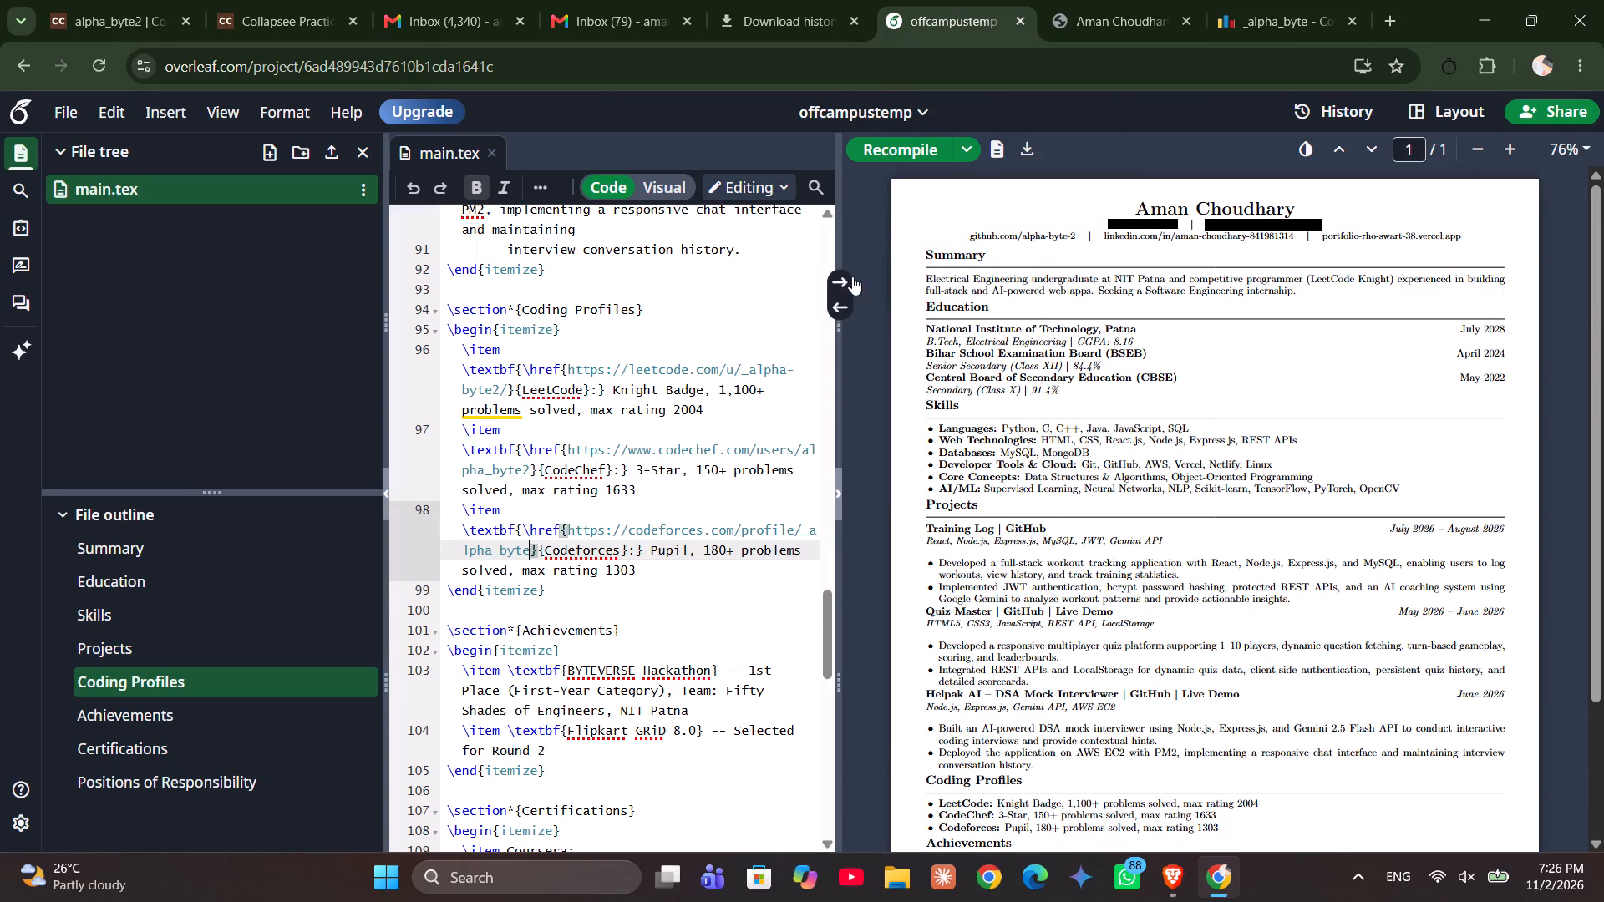
pyautogui.click(896, 145)
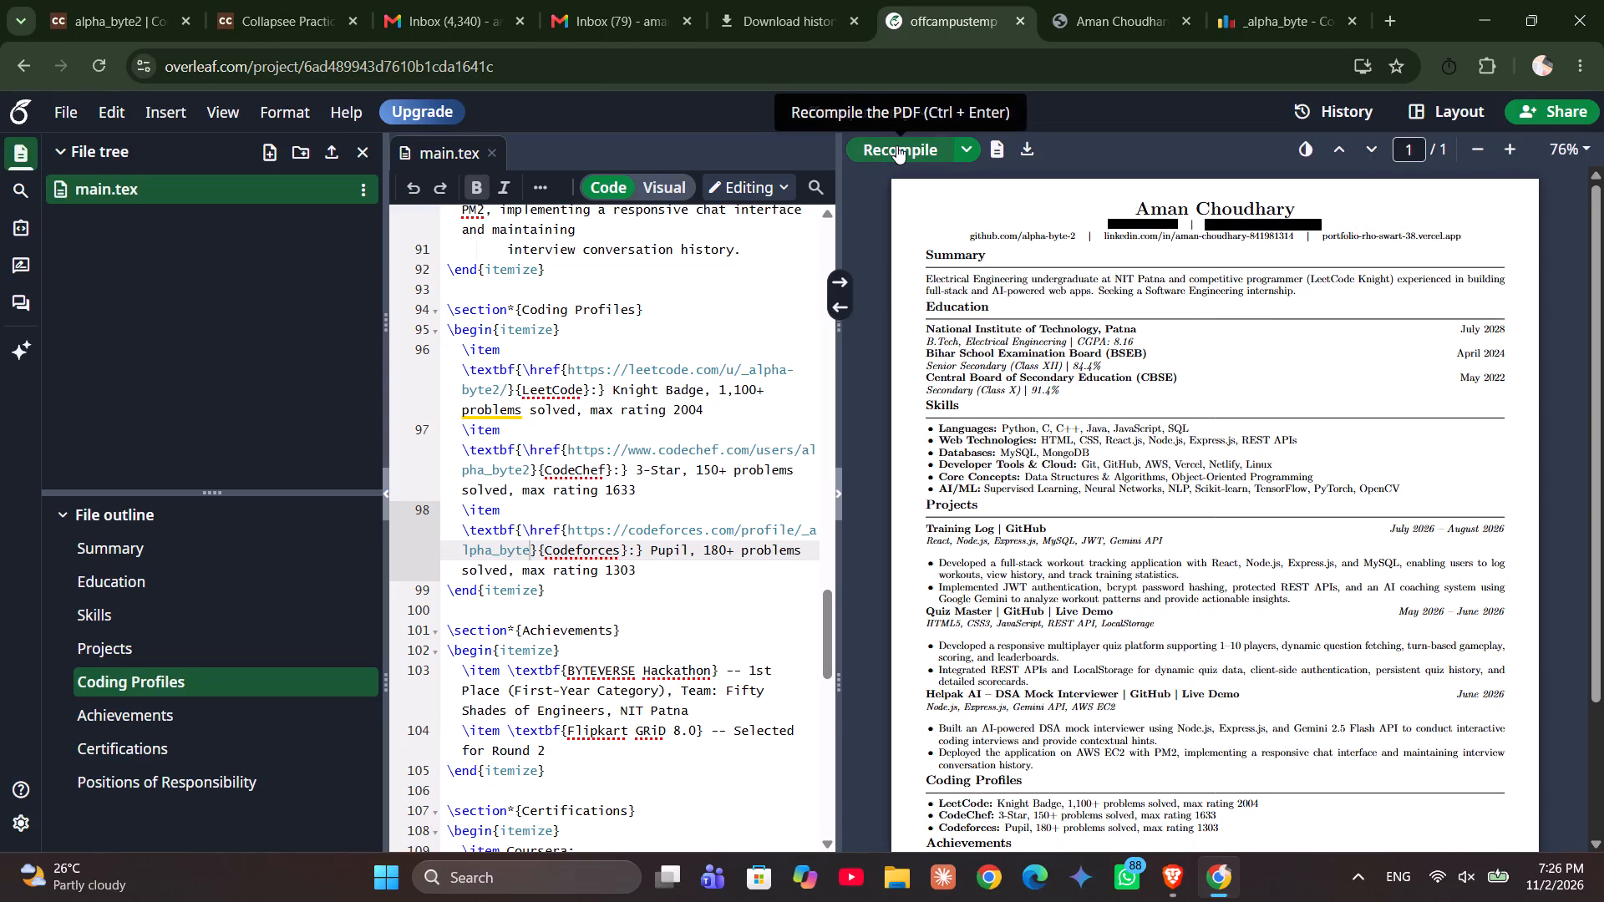
# Test the LeetCode, CodeChef and Codeforces links in the compiled resume, closing each opened page and the leftover Codeforces tab.
pyautogui.scroll(-3, 1077, 500)
pyautogui.scroll(2, 1077, 500)
pyautogui.scroll(-2, 1077, 500)
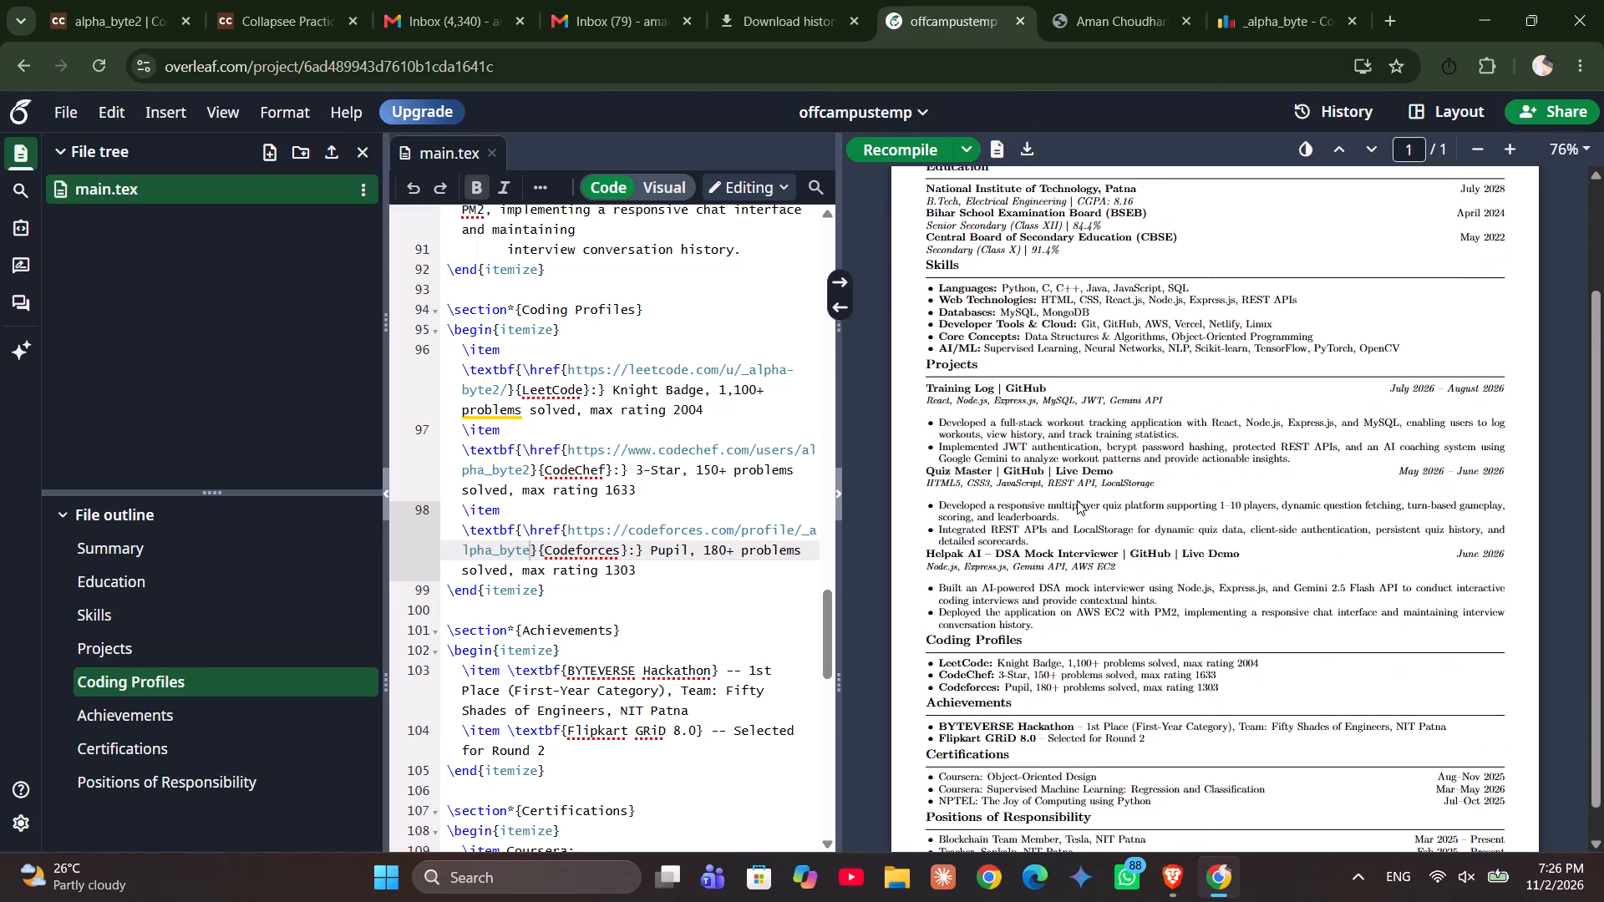
pyautogui.click(965, 631)
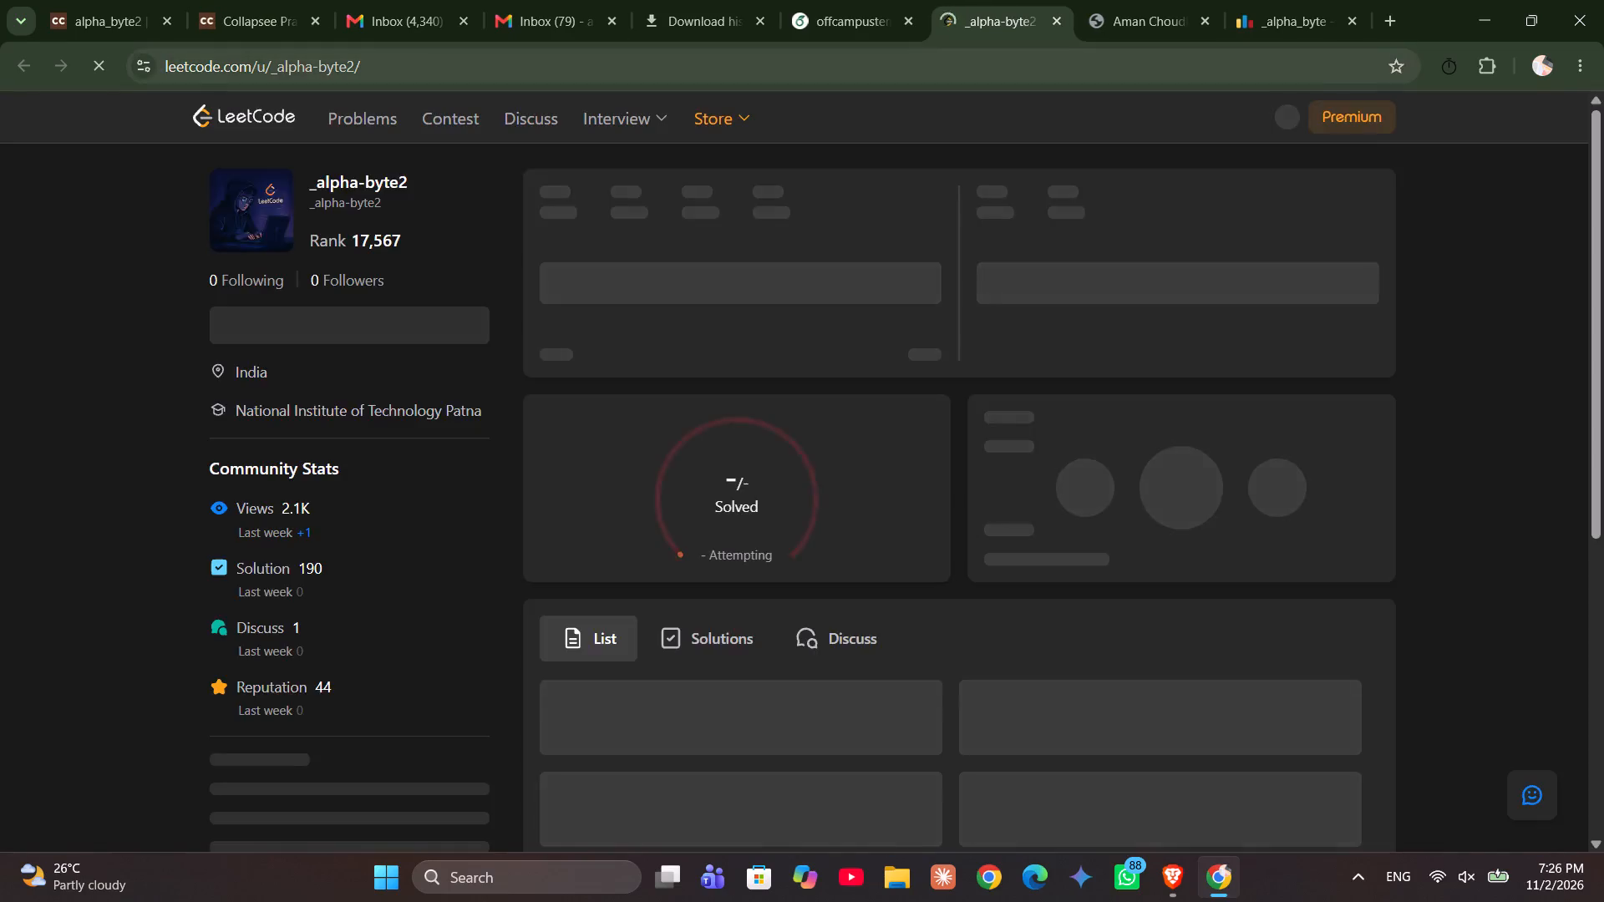
pyautogui.click(1057, 28)
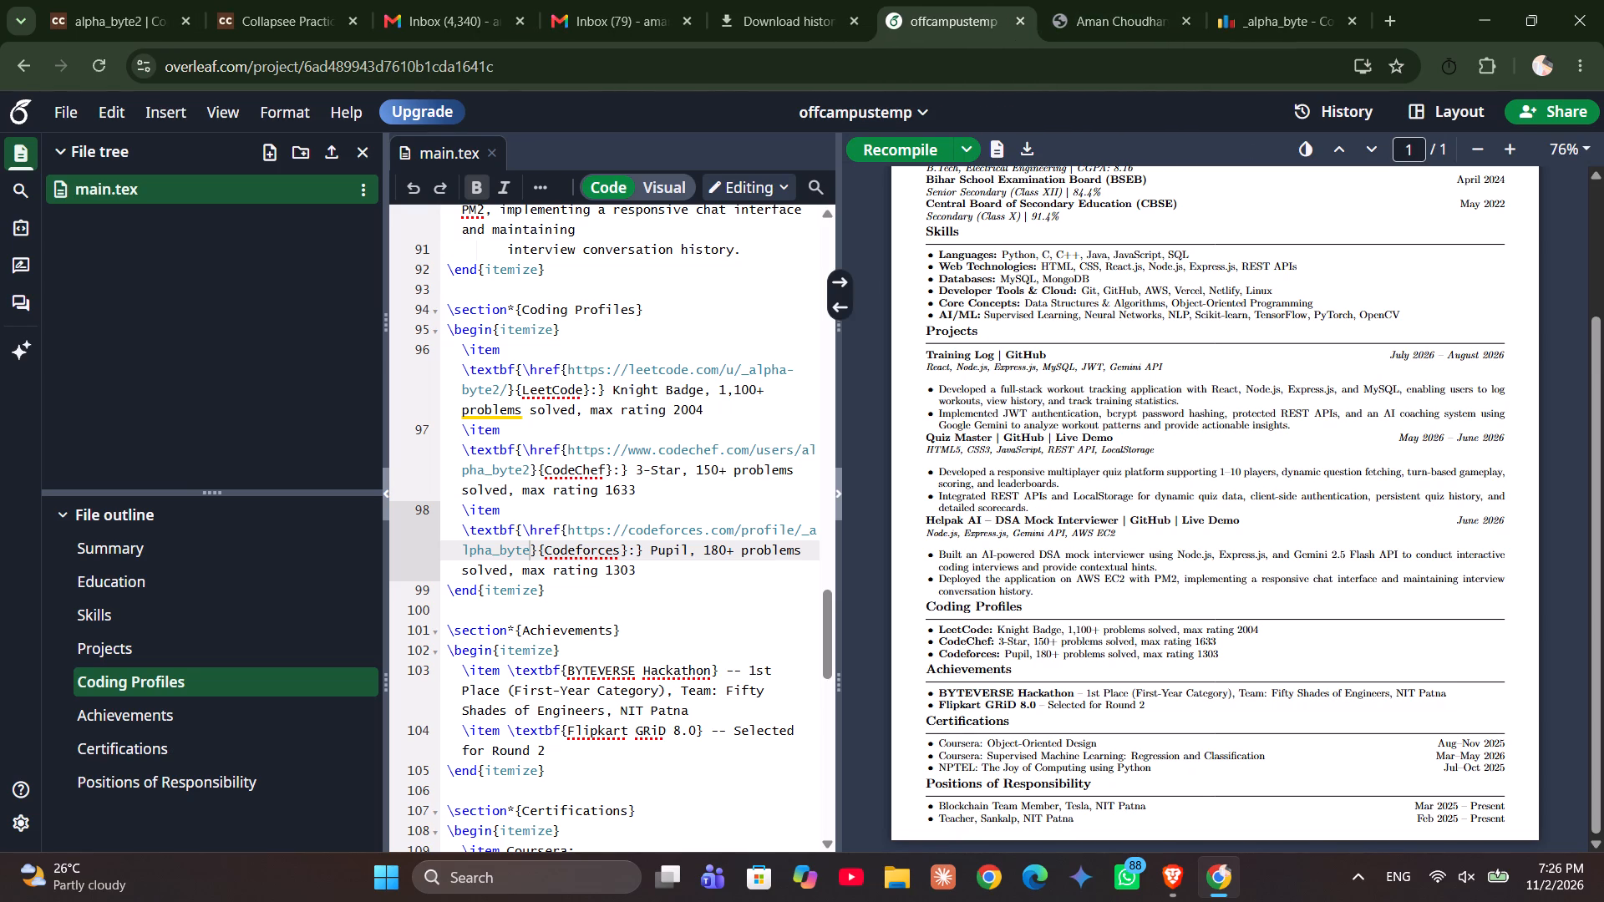
pyautogui.click(980, 641)
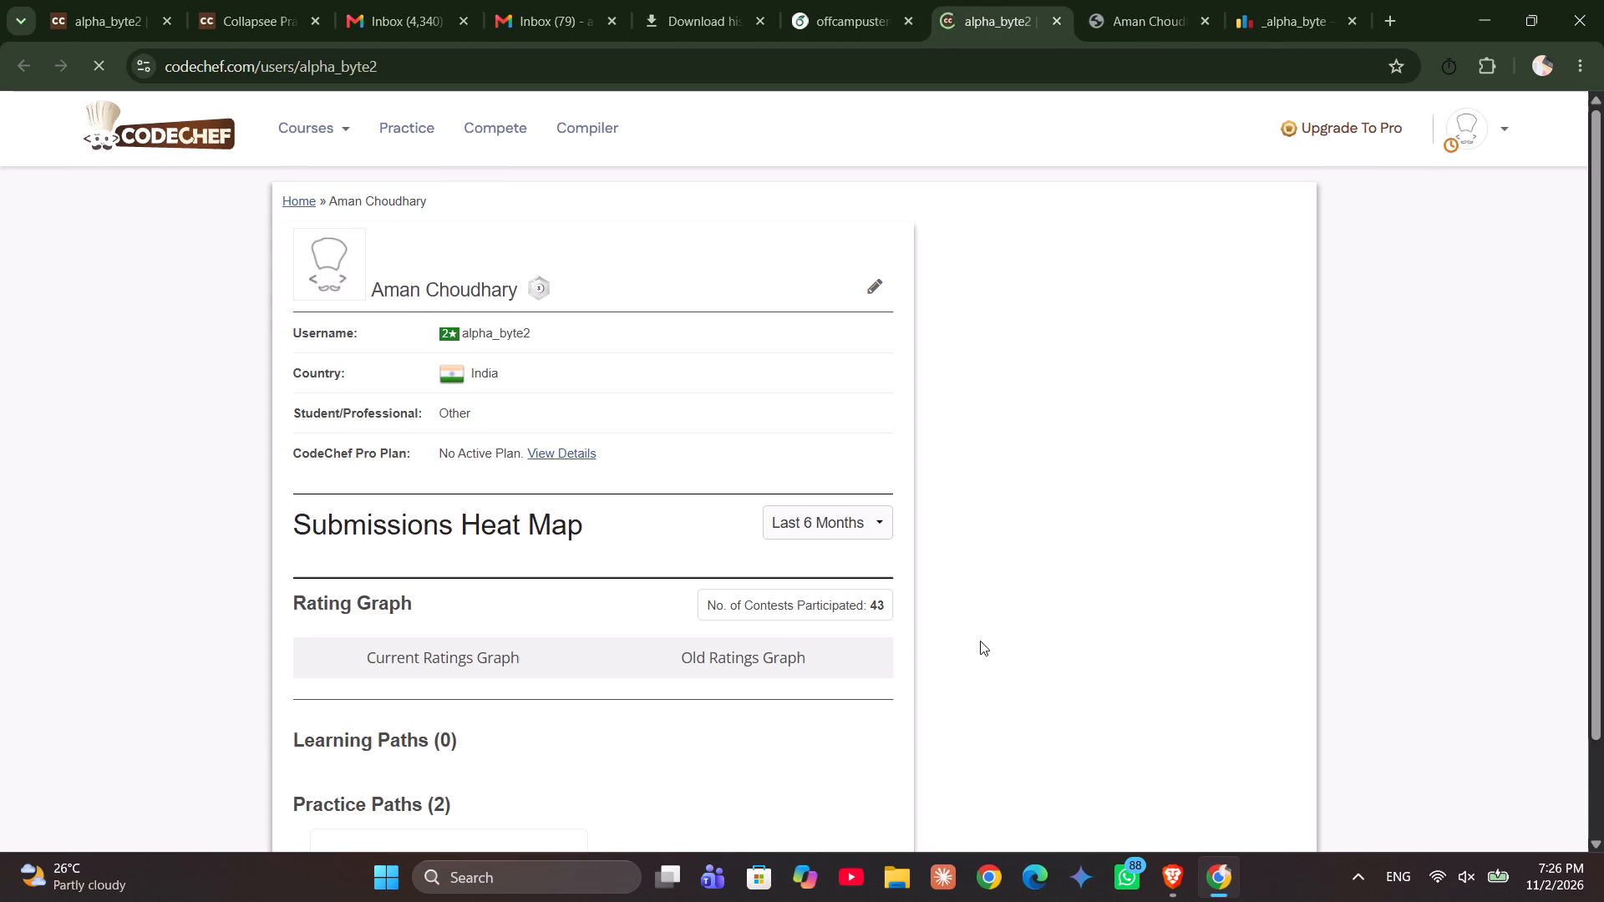
pyautogui.click(1056, 23)
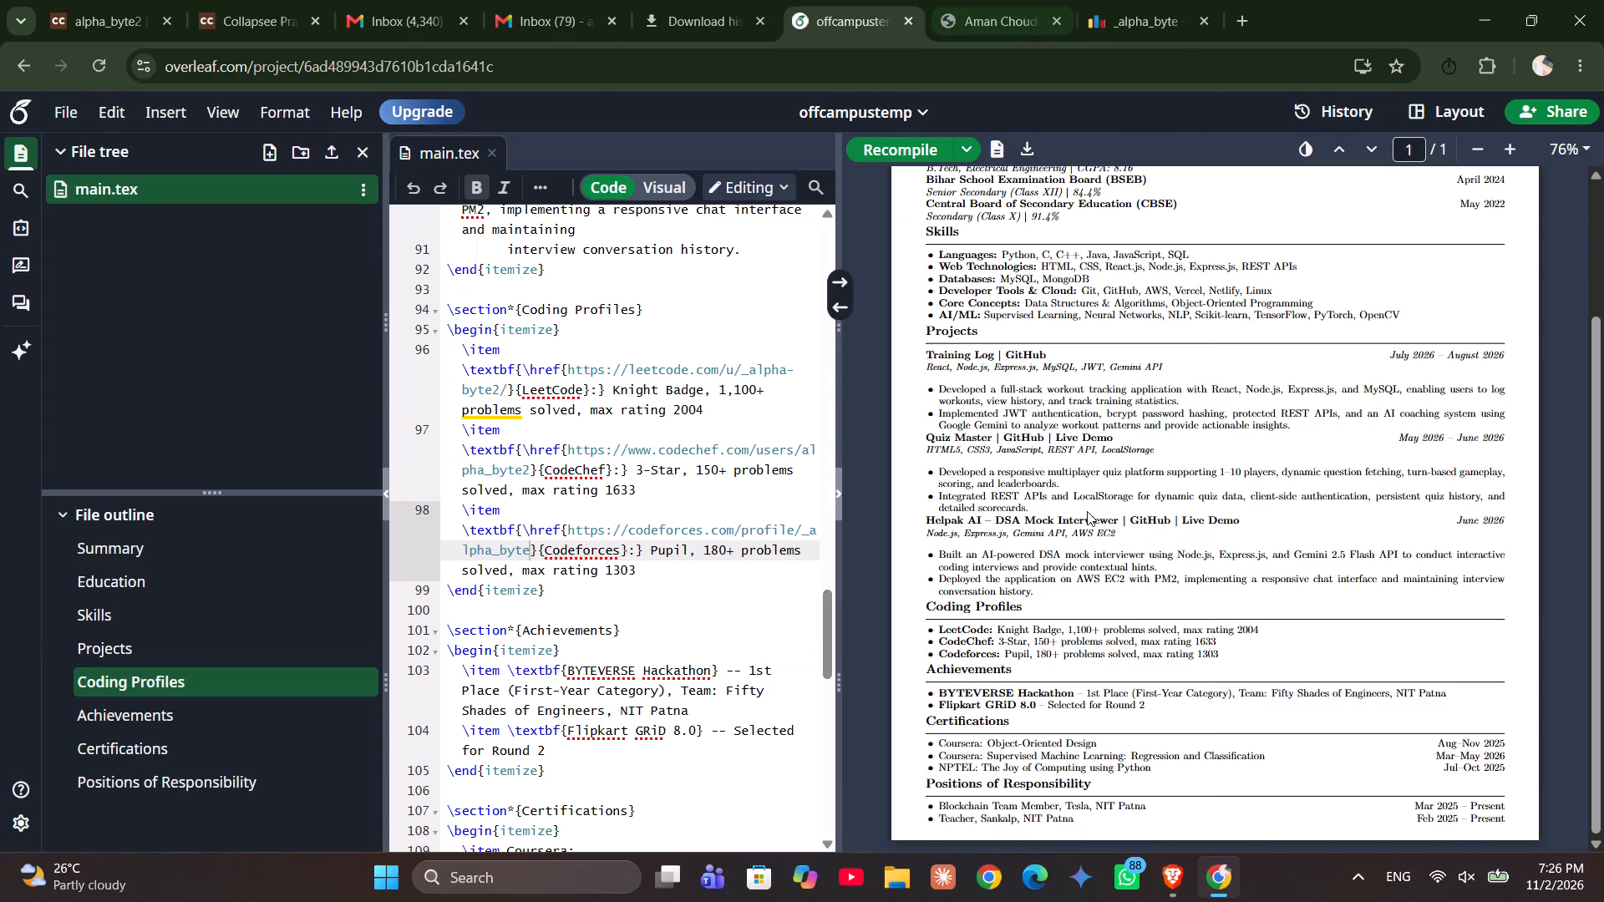
pyautogui.click(963, 660)
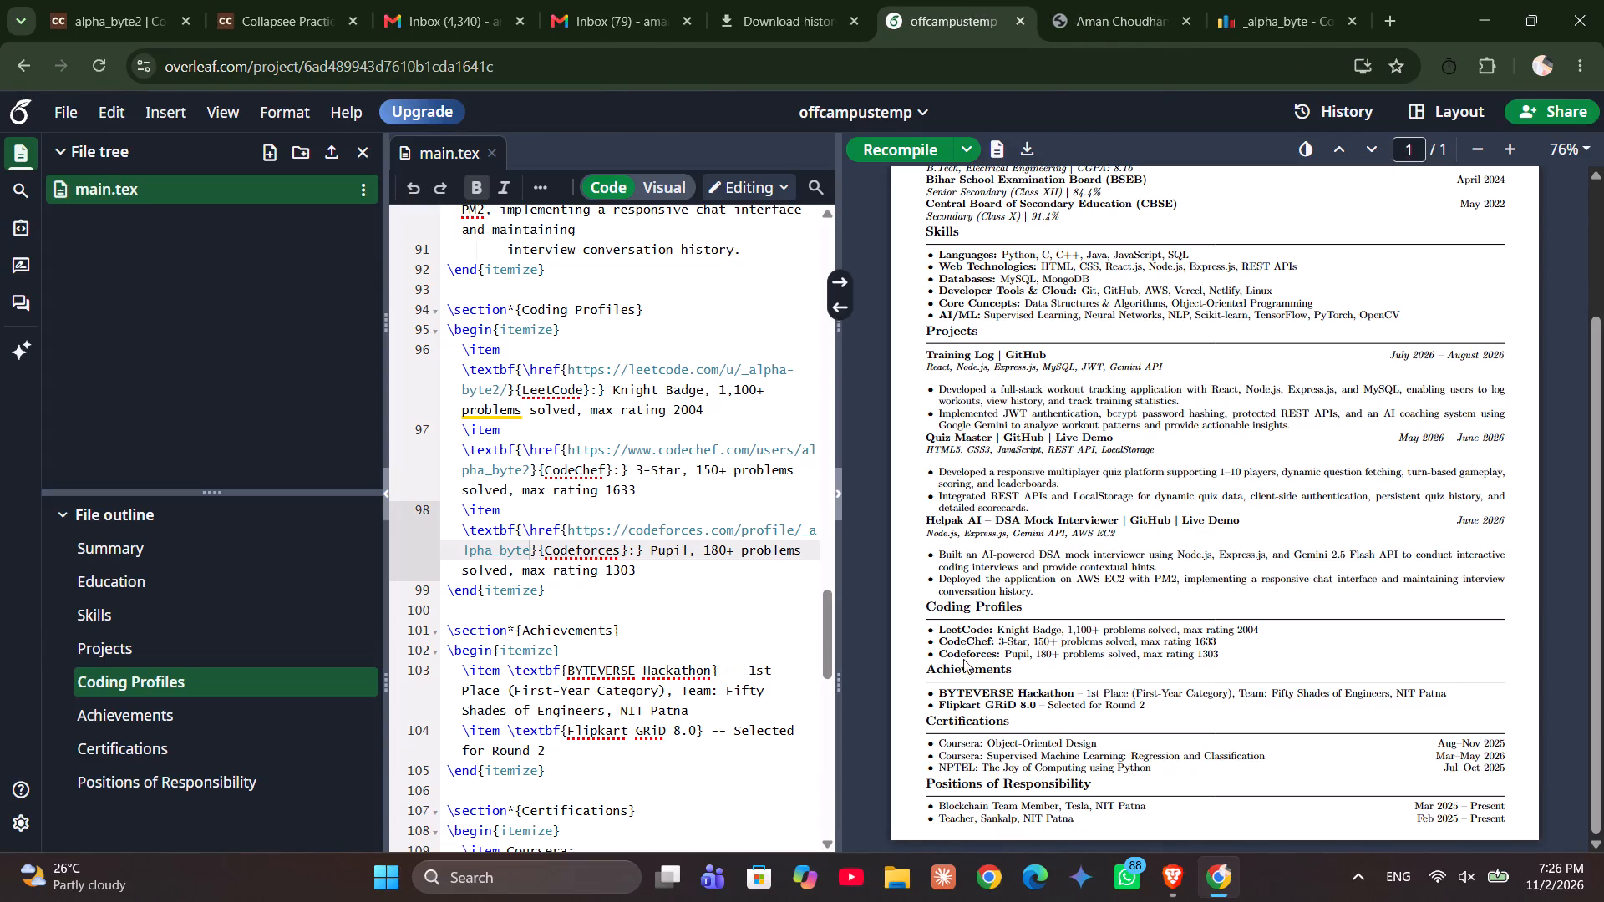
pyautogui.click(963, 655)
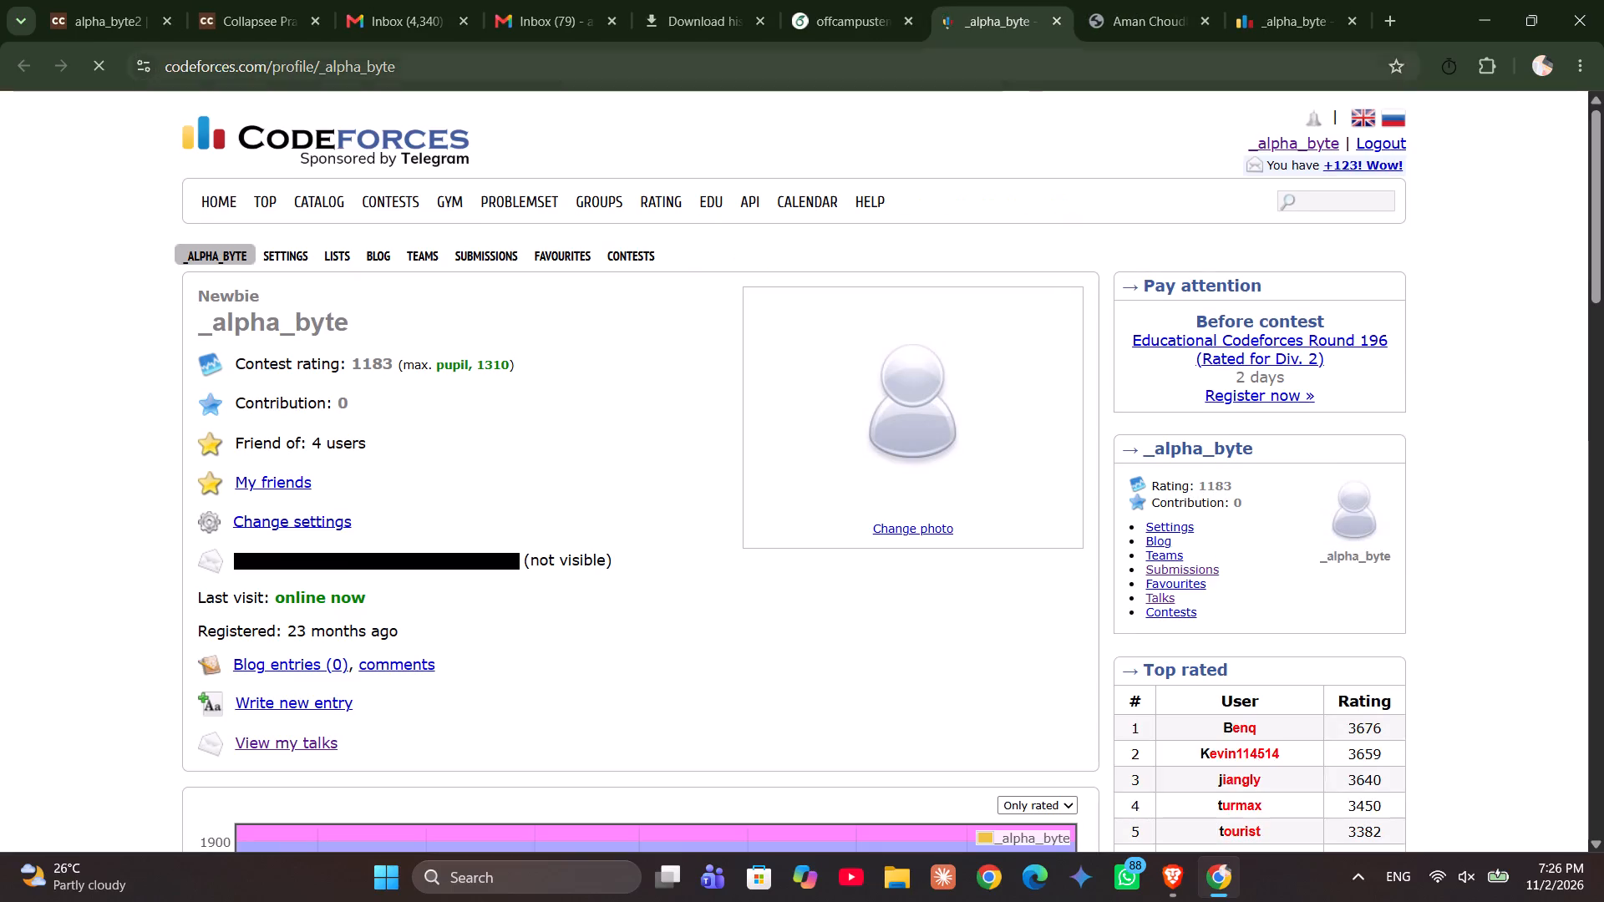
pyautogui.click(1057, 23)
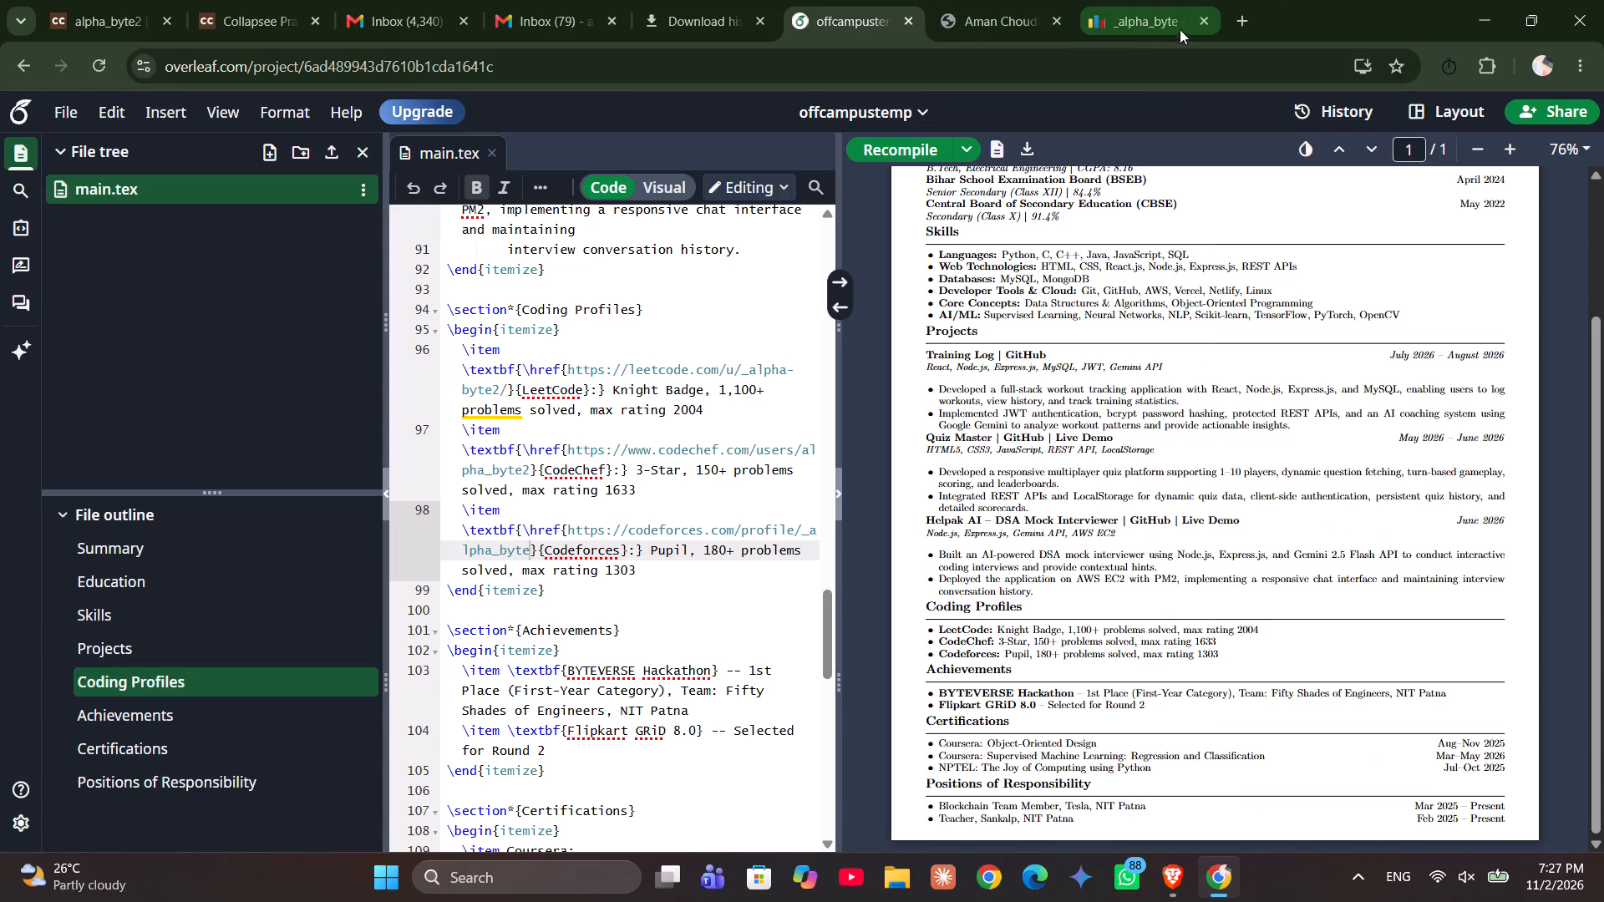
pyautogui.click(1206, 23)
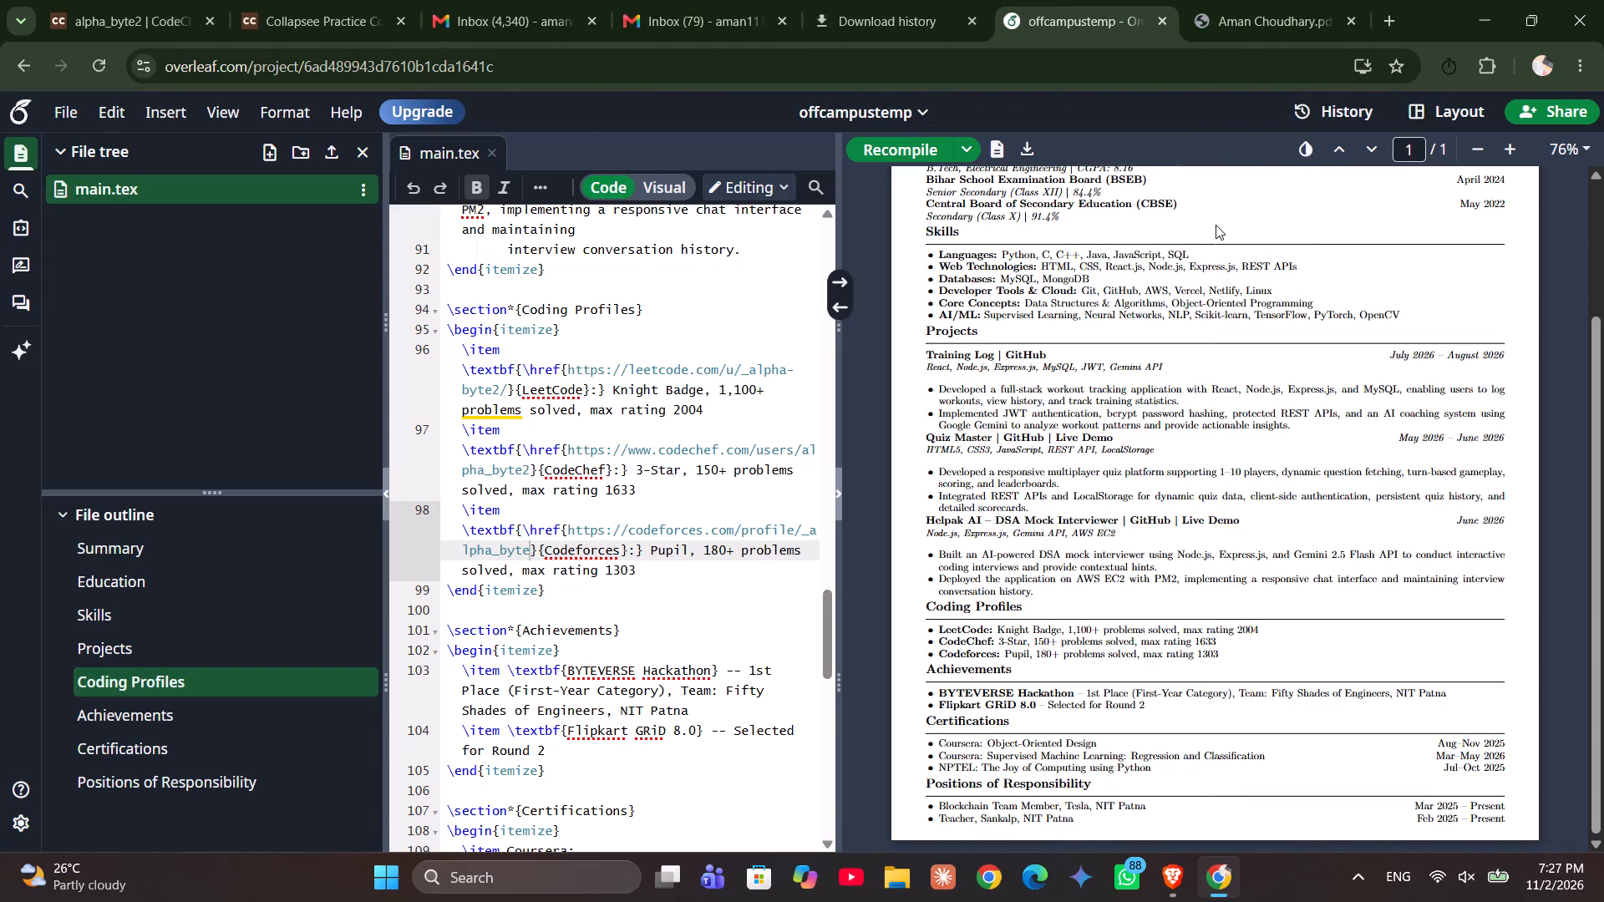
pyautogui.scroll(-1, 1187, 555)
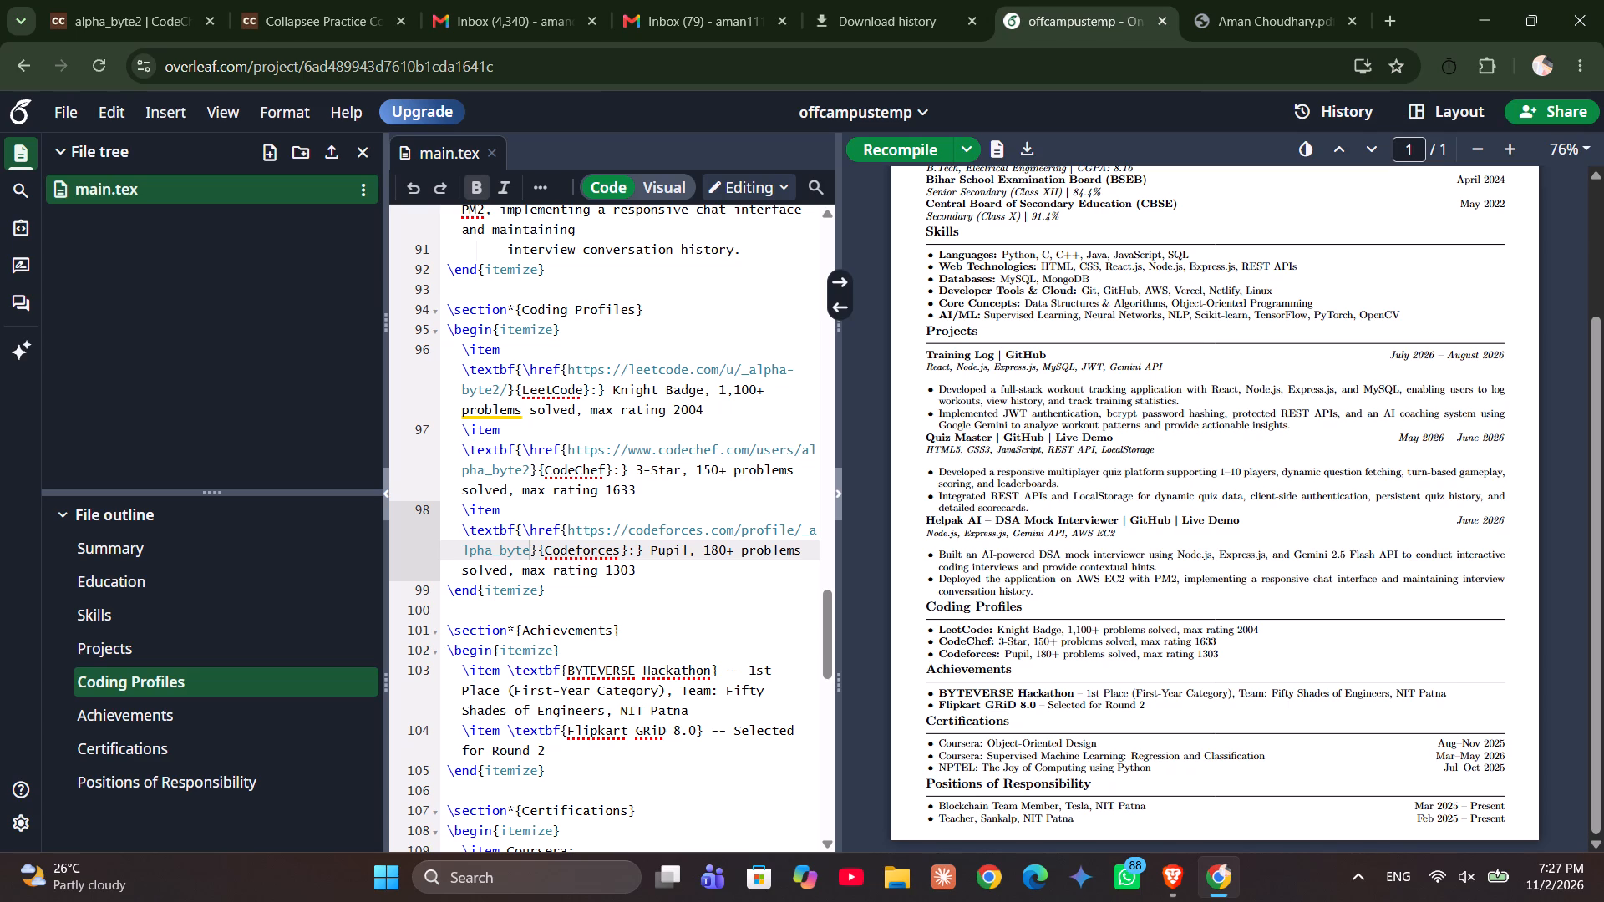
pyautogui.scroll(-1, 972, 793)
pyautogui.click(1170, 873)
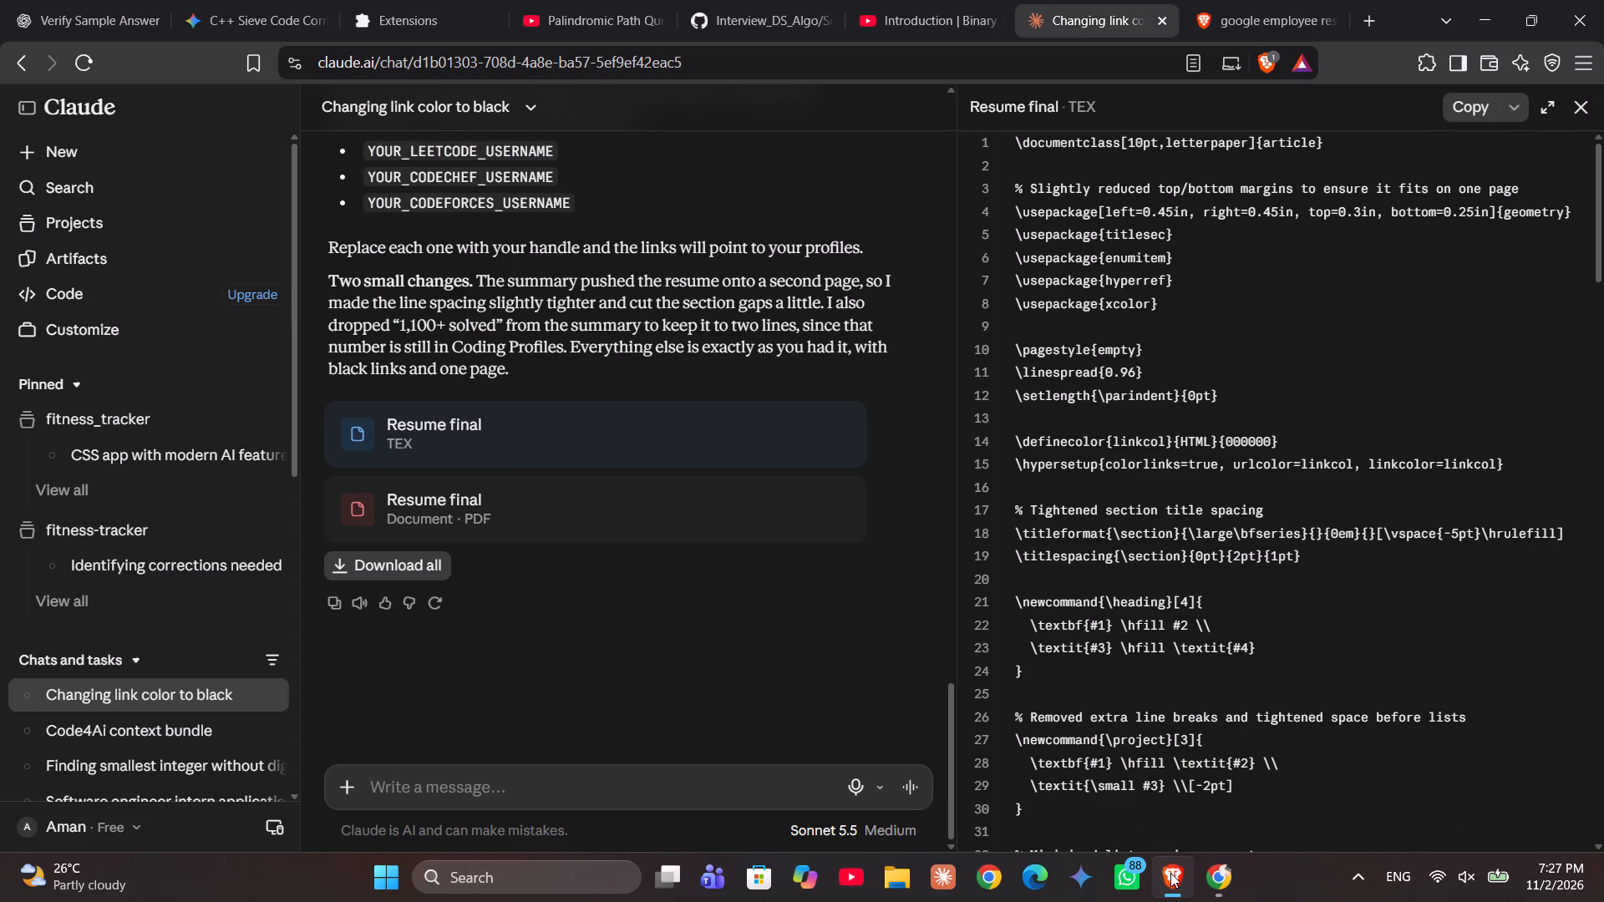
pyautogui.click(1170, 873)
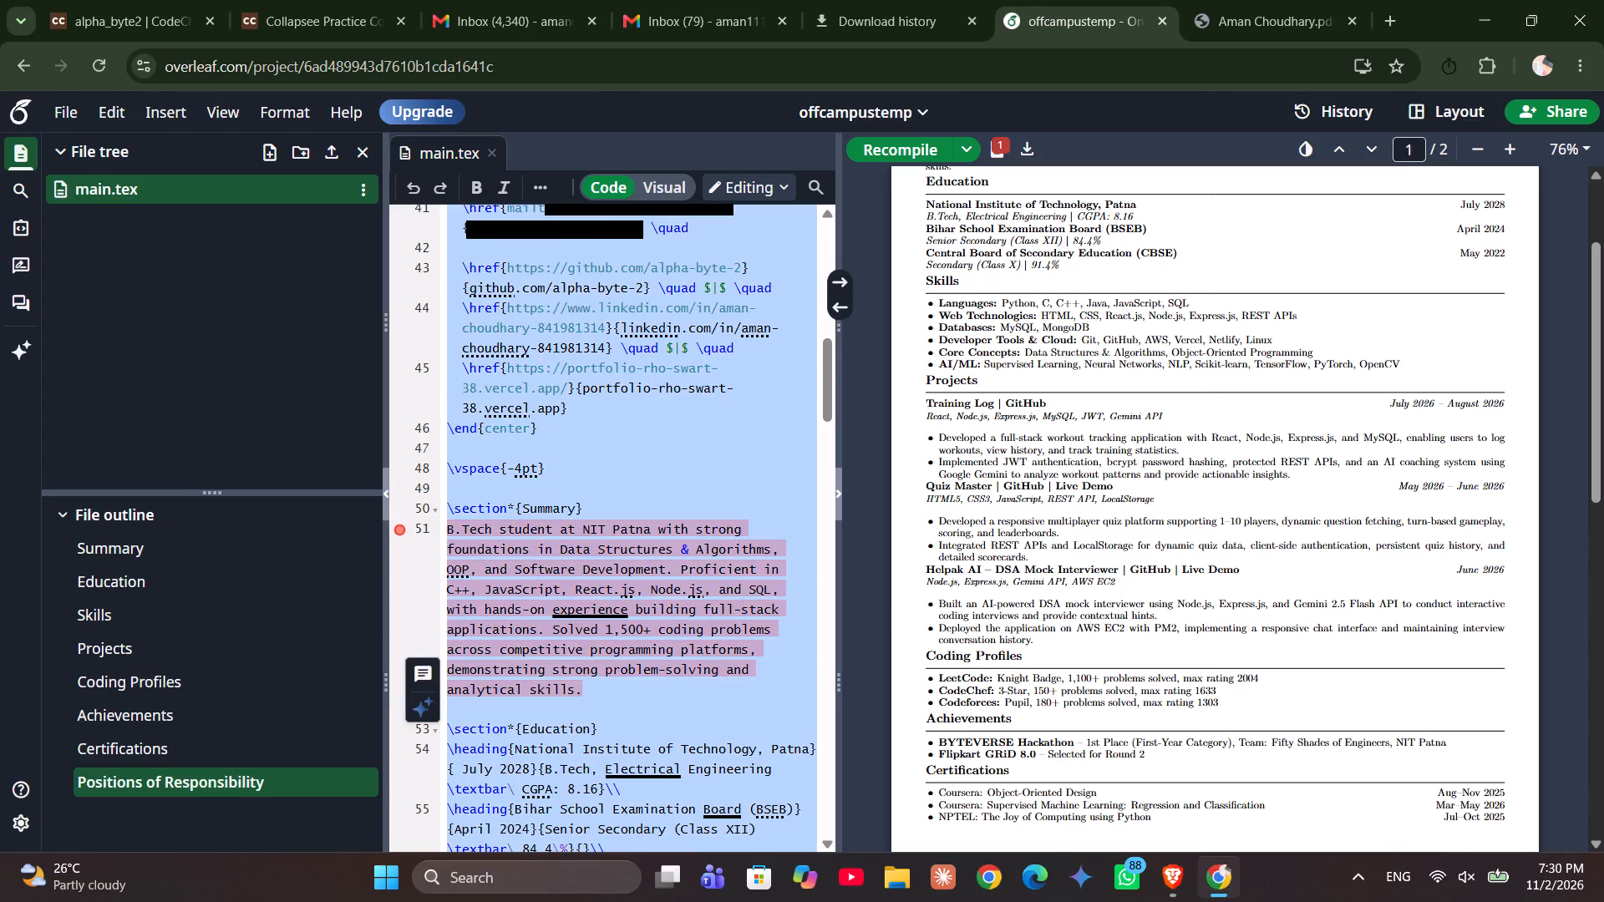
pyautogui.moveTo(596, 687); pyautogui.dragTo(454, 557)
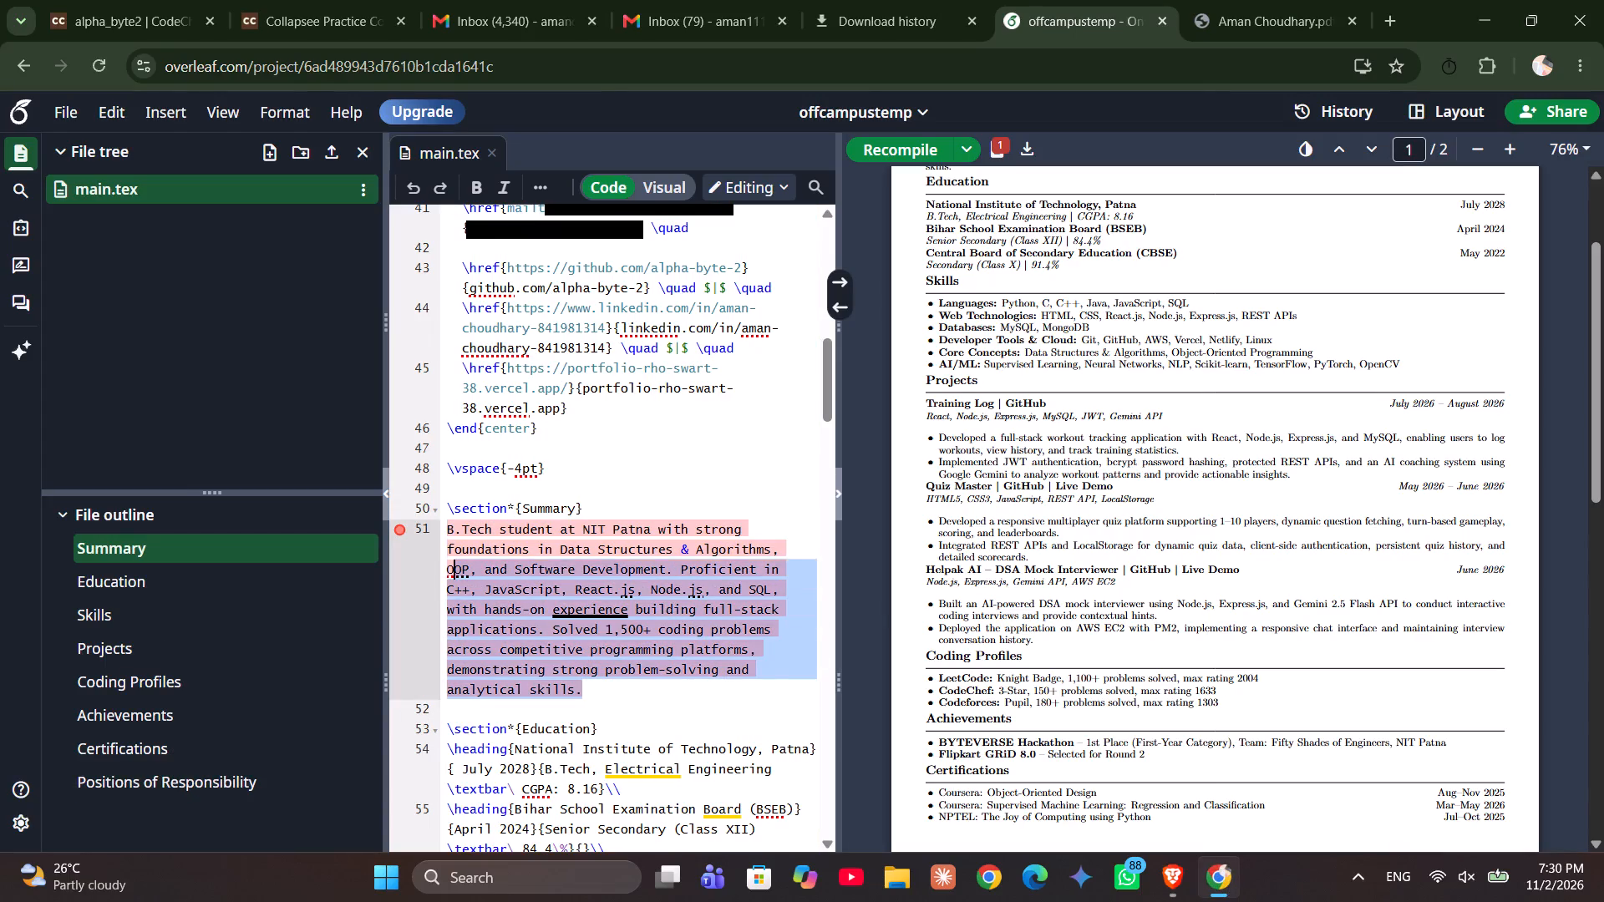
pyautogui.moveTo(454, 557); pyautogui.dragTo(429, 530)
pyautogui.hotkey('ctrl', 'v')
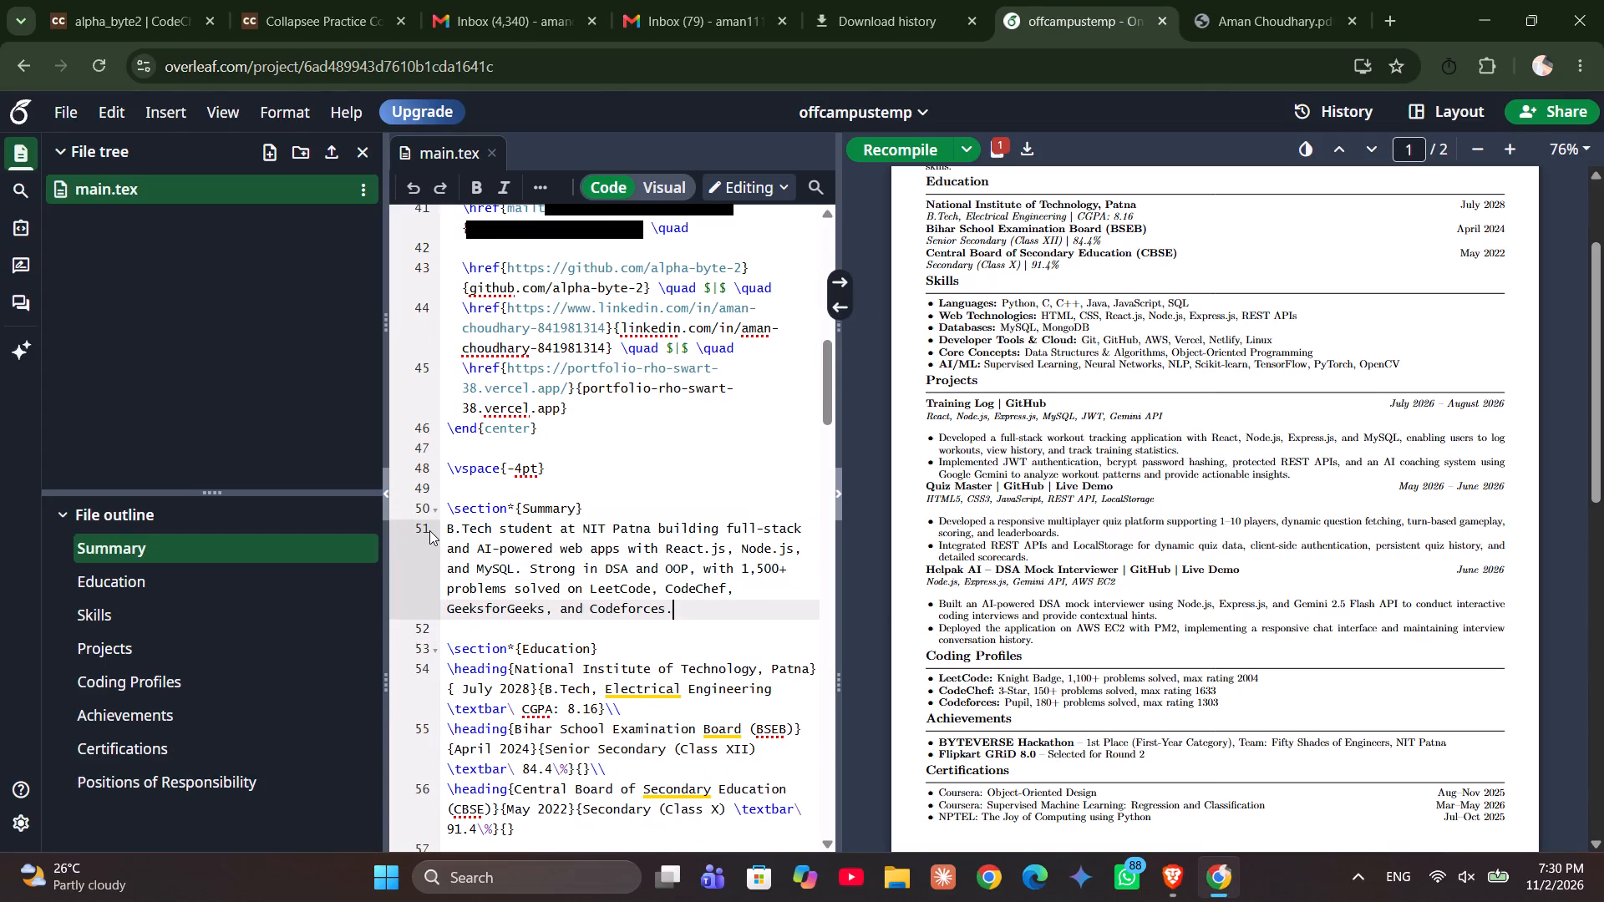
# Recompile the resume and review the updated PDF's summary and page layout.
pyautogui.click(908, 134)
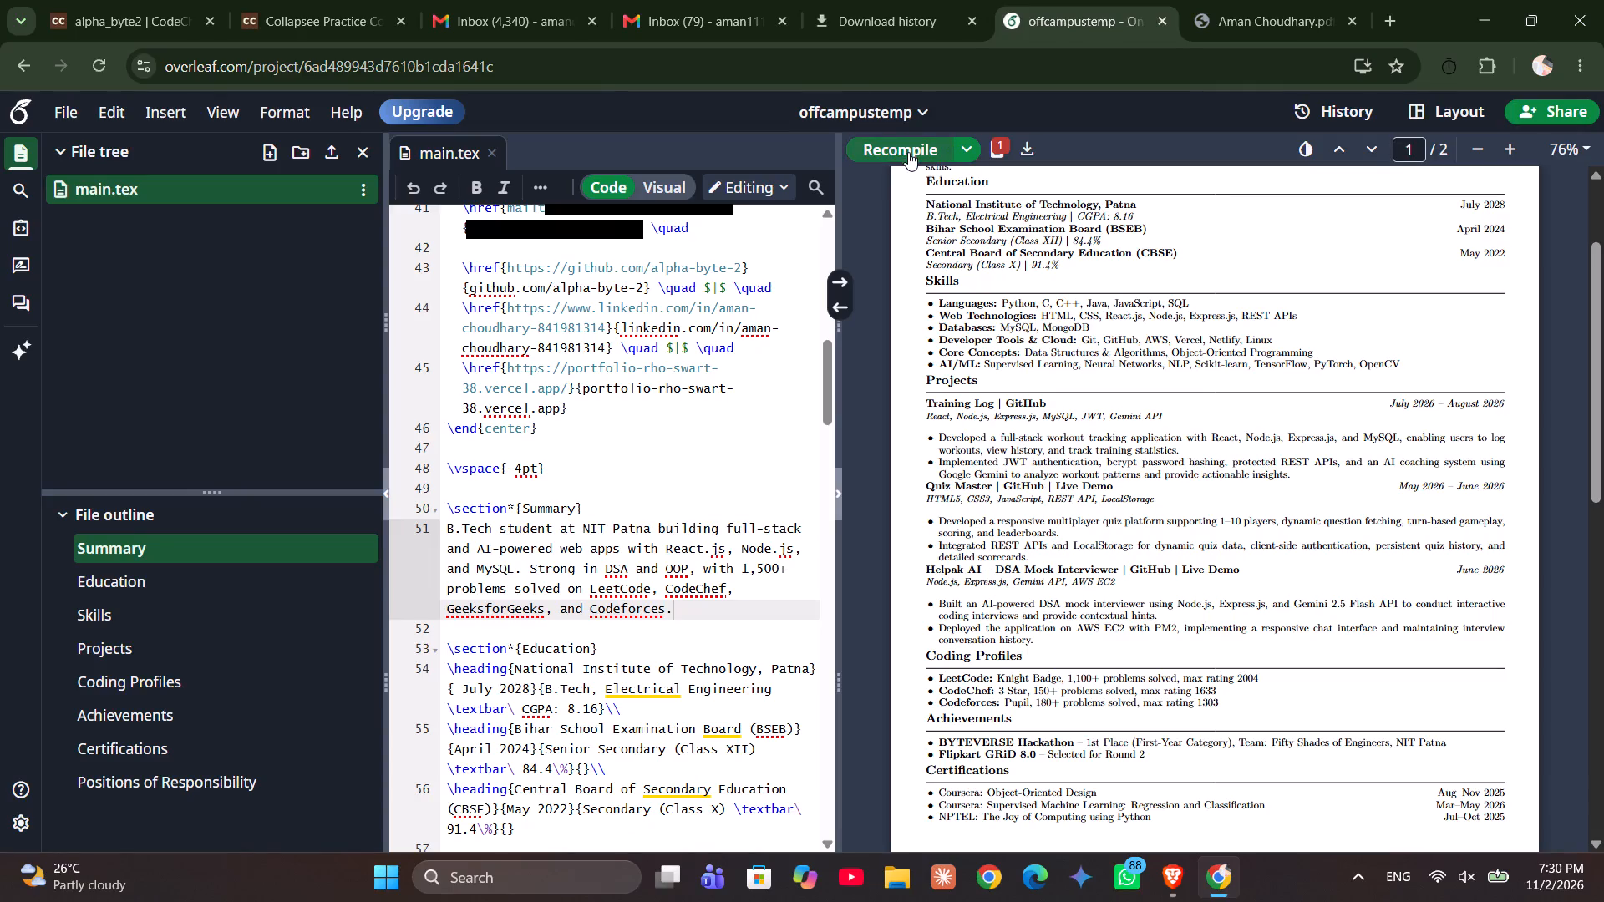
pyautogui.click(908, 152)
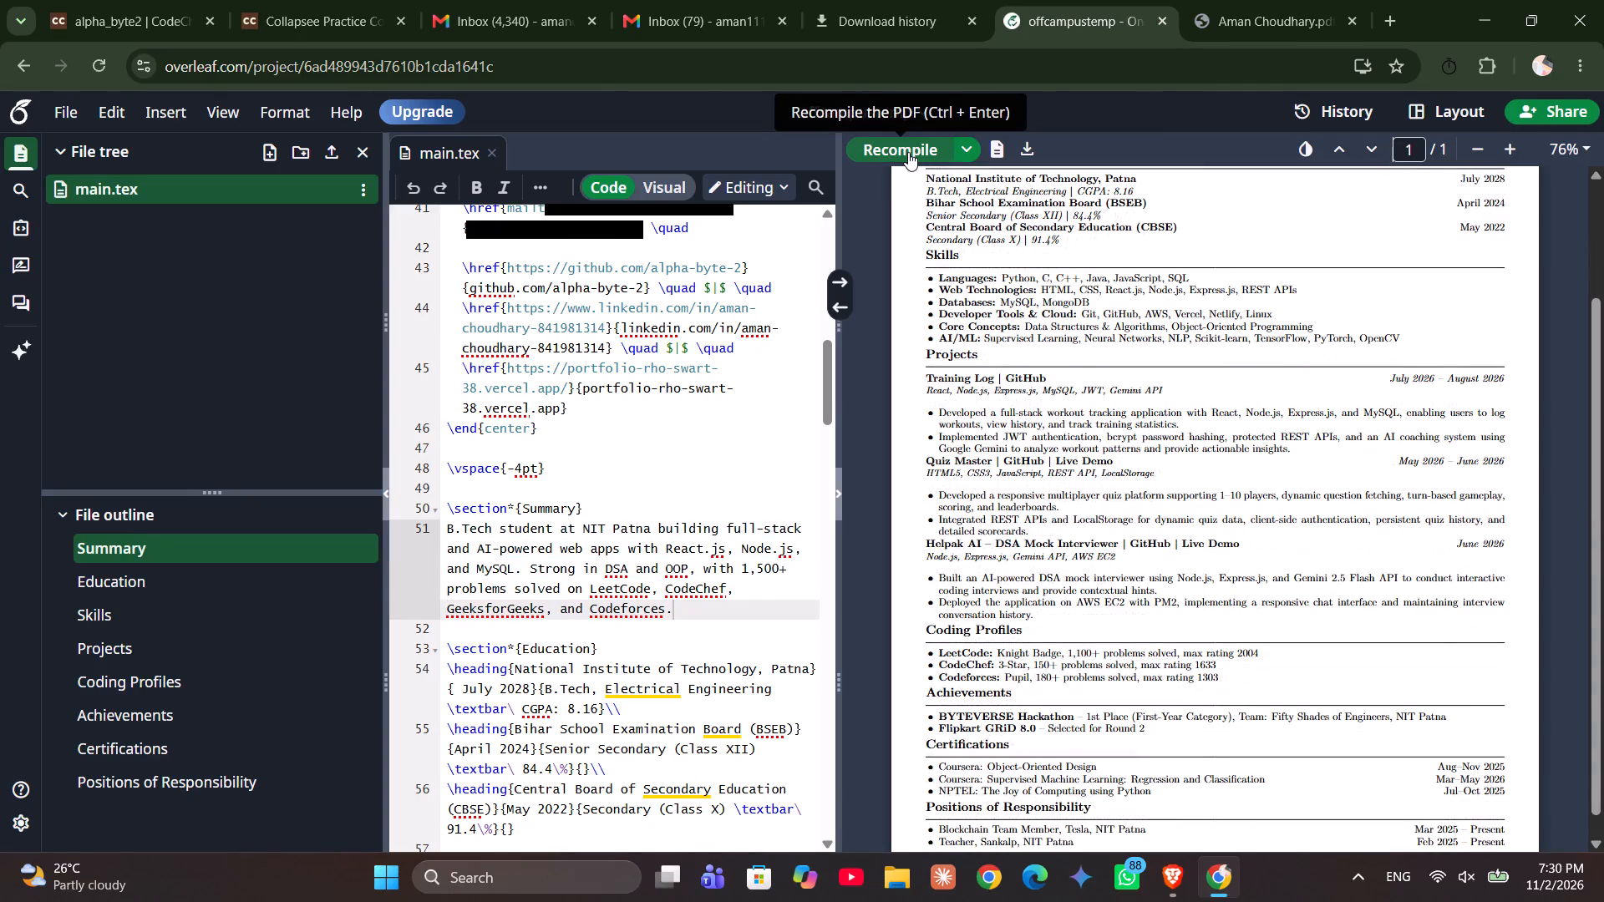
pyautogui.scroll(2, 1060, 375)
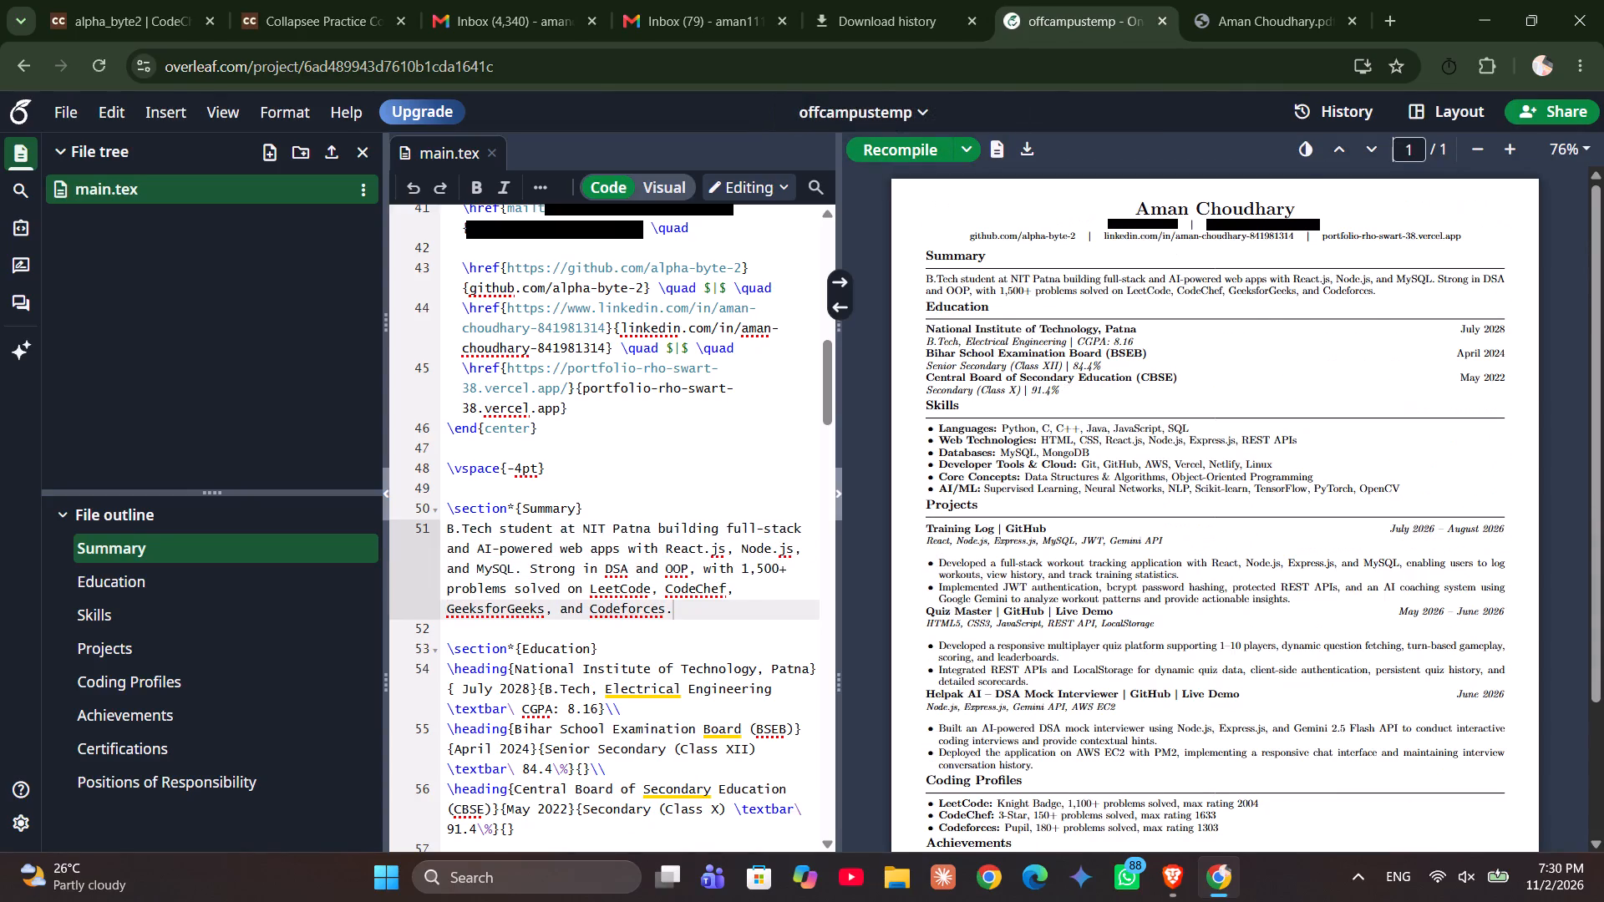
pyautogui.scroll(-2, 1060, 375)
pyautogui.scroll(2, 1060, 375)
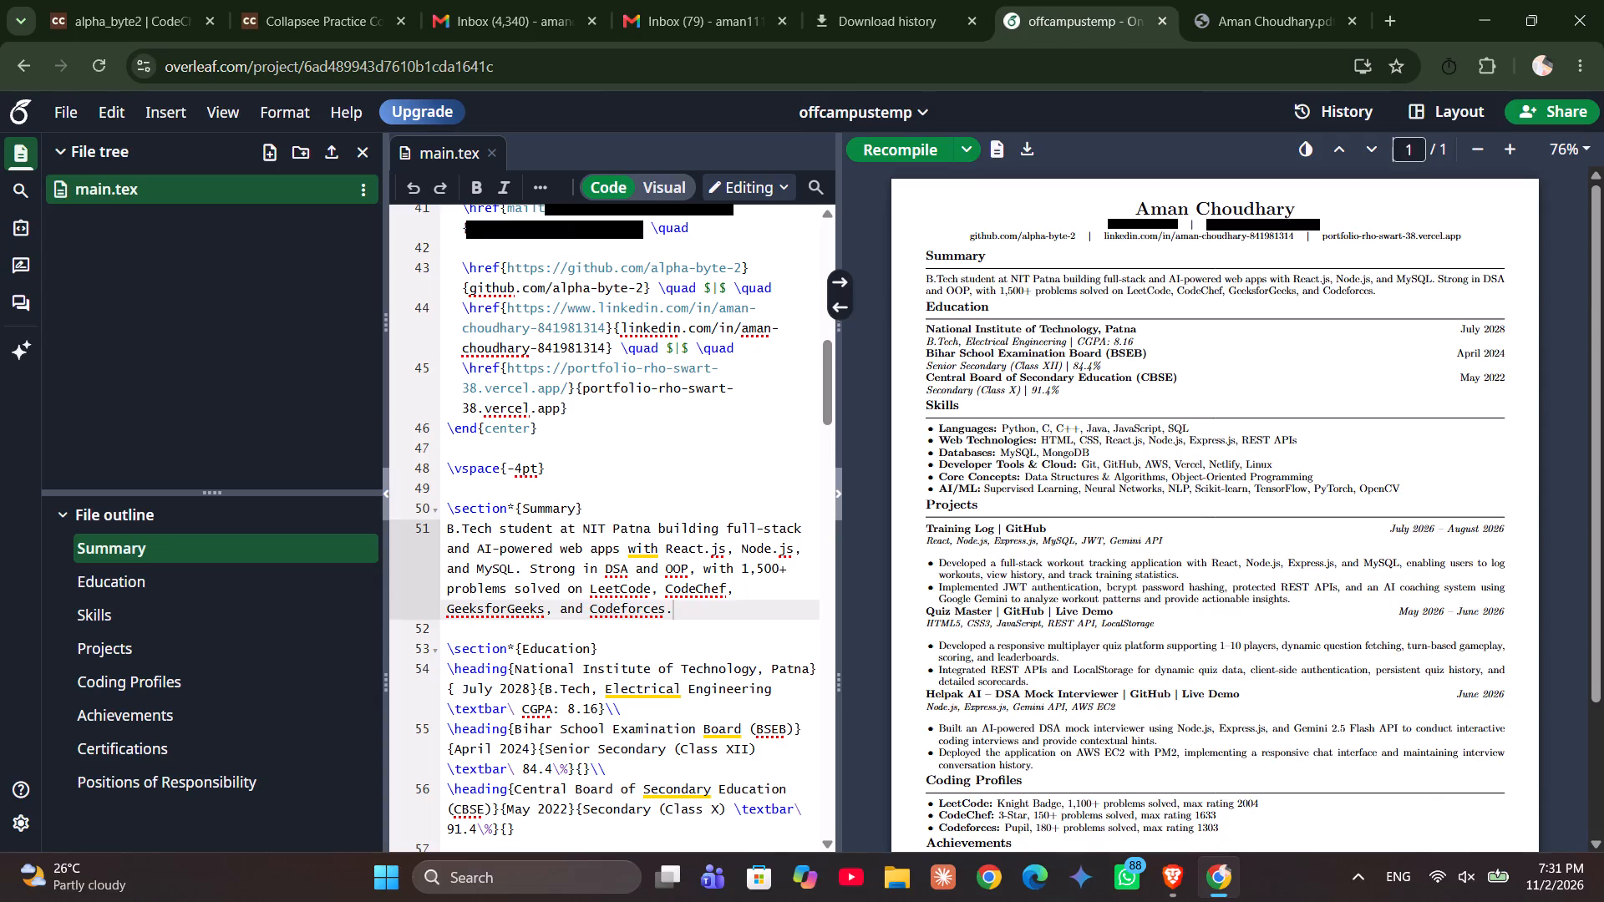
pyautogui.scroll(-3, 1222, 535)
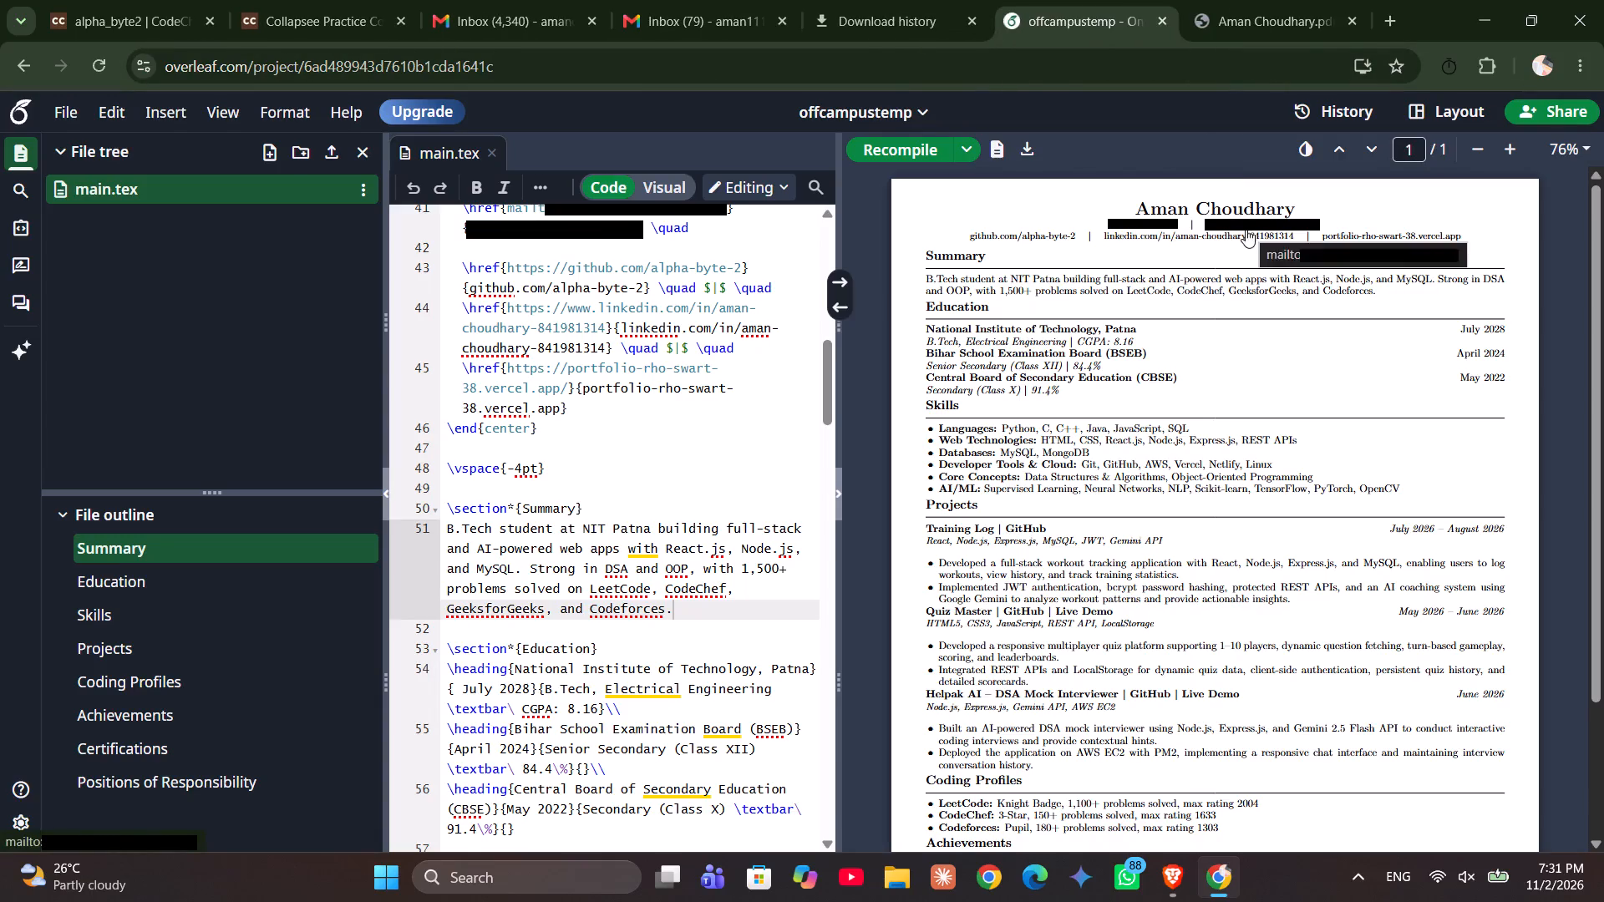
# Test the GitHub and LinkedIn links in the PDF preview's header, closing each opened profile page.
pyautogui.click(1052, 239)
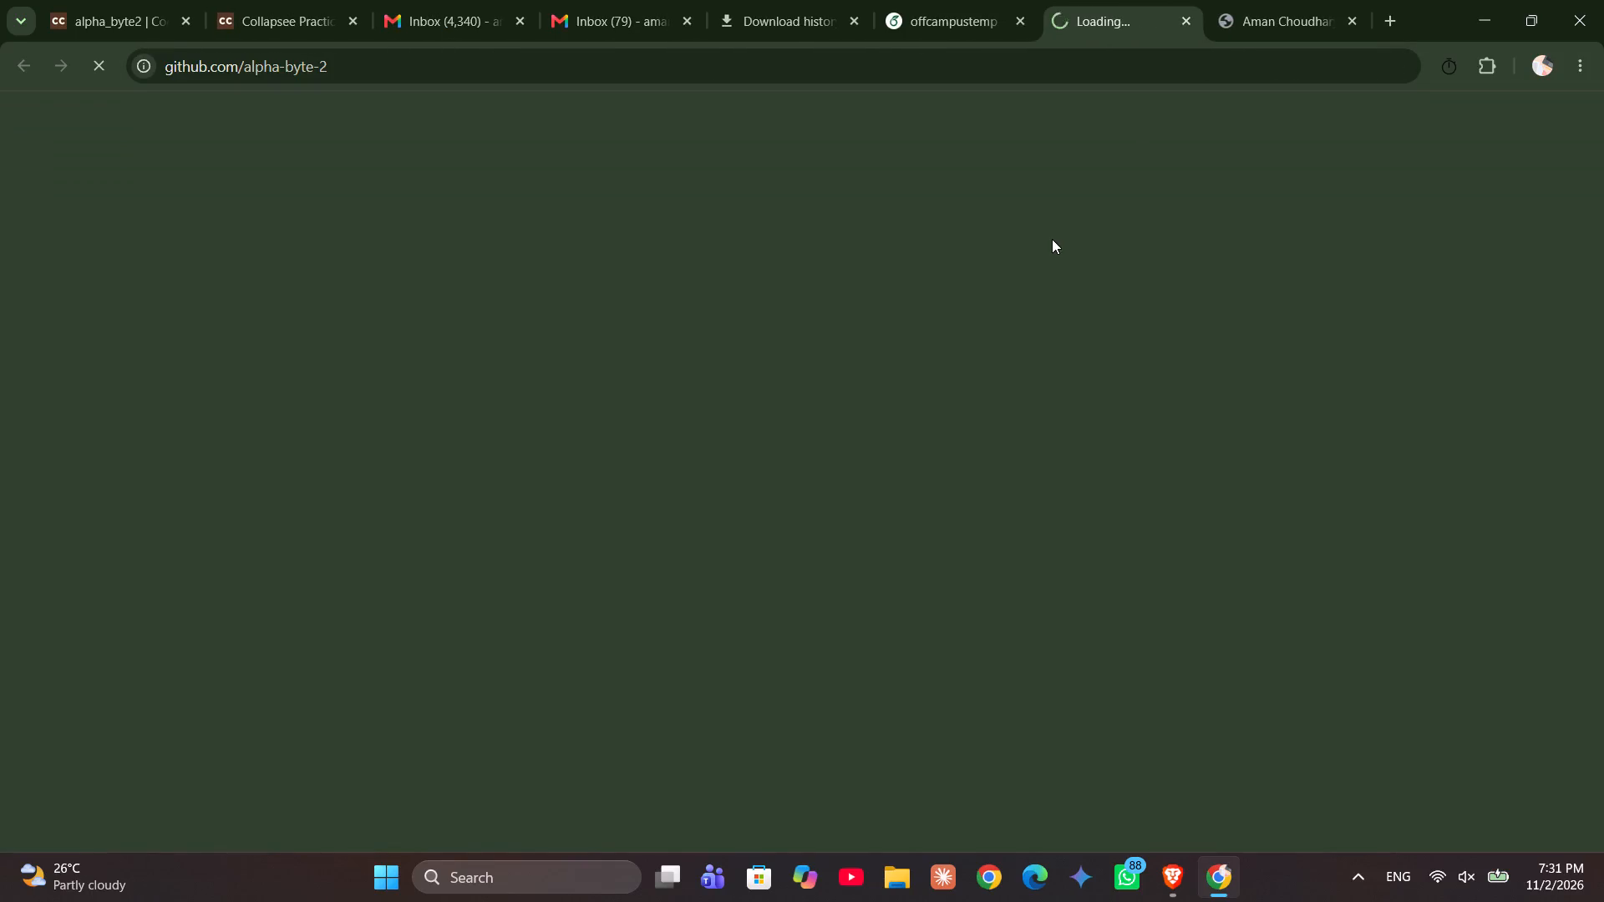
pyautogui.click(1182, 18)
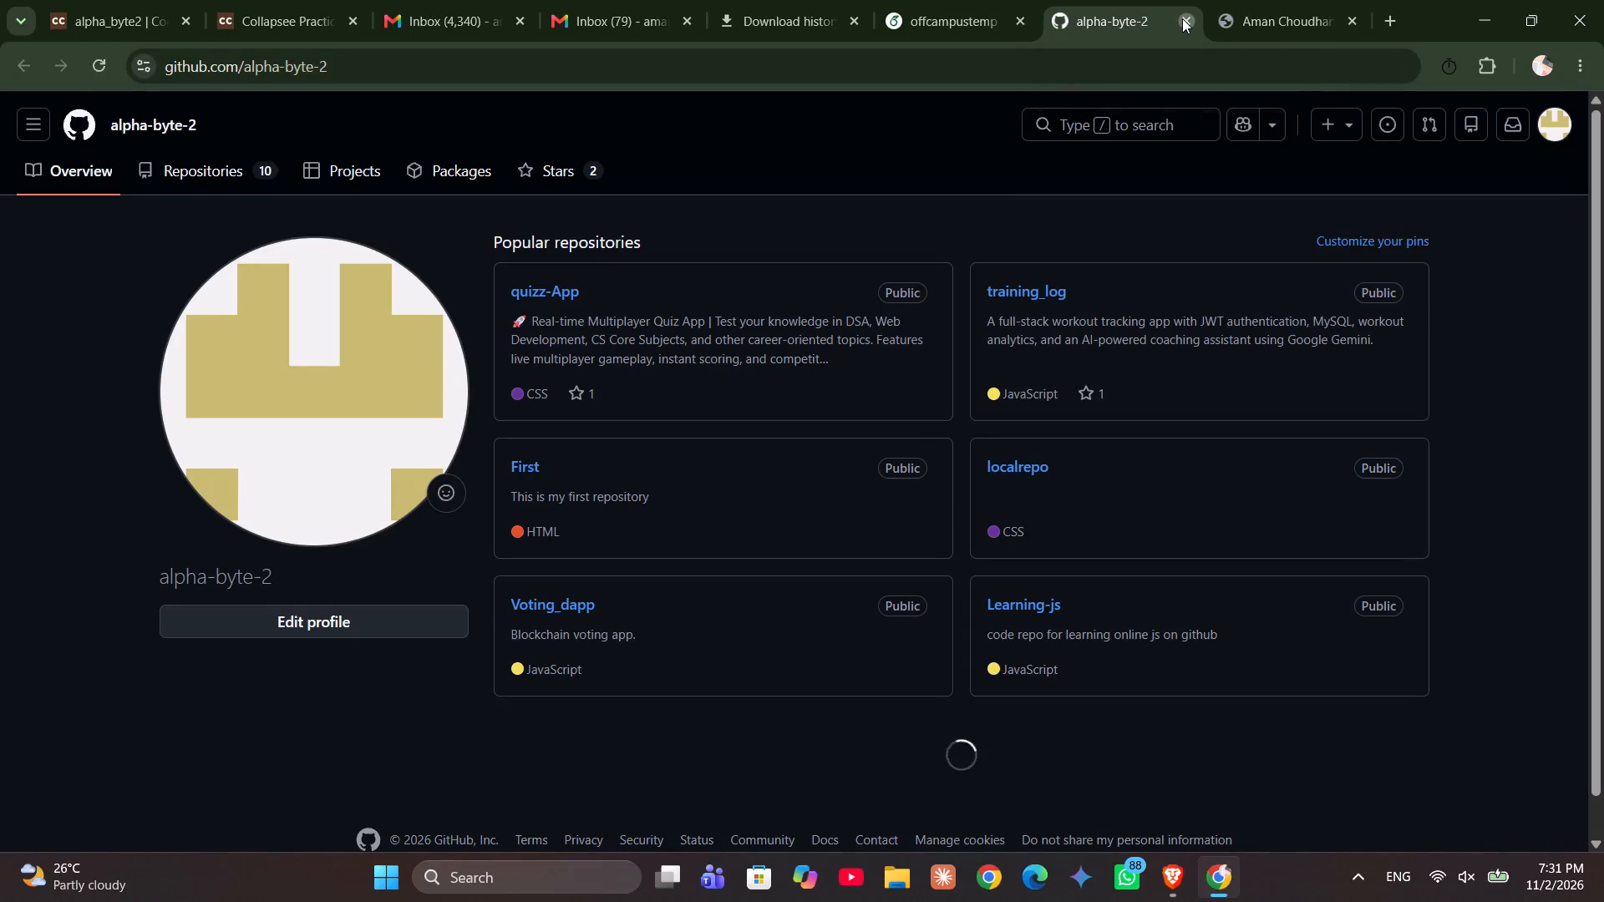
pyautogui.click(1227, 236)
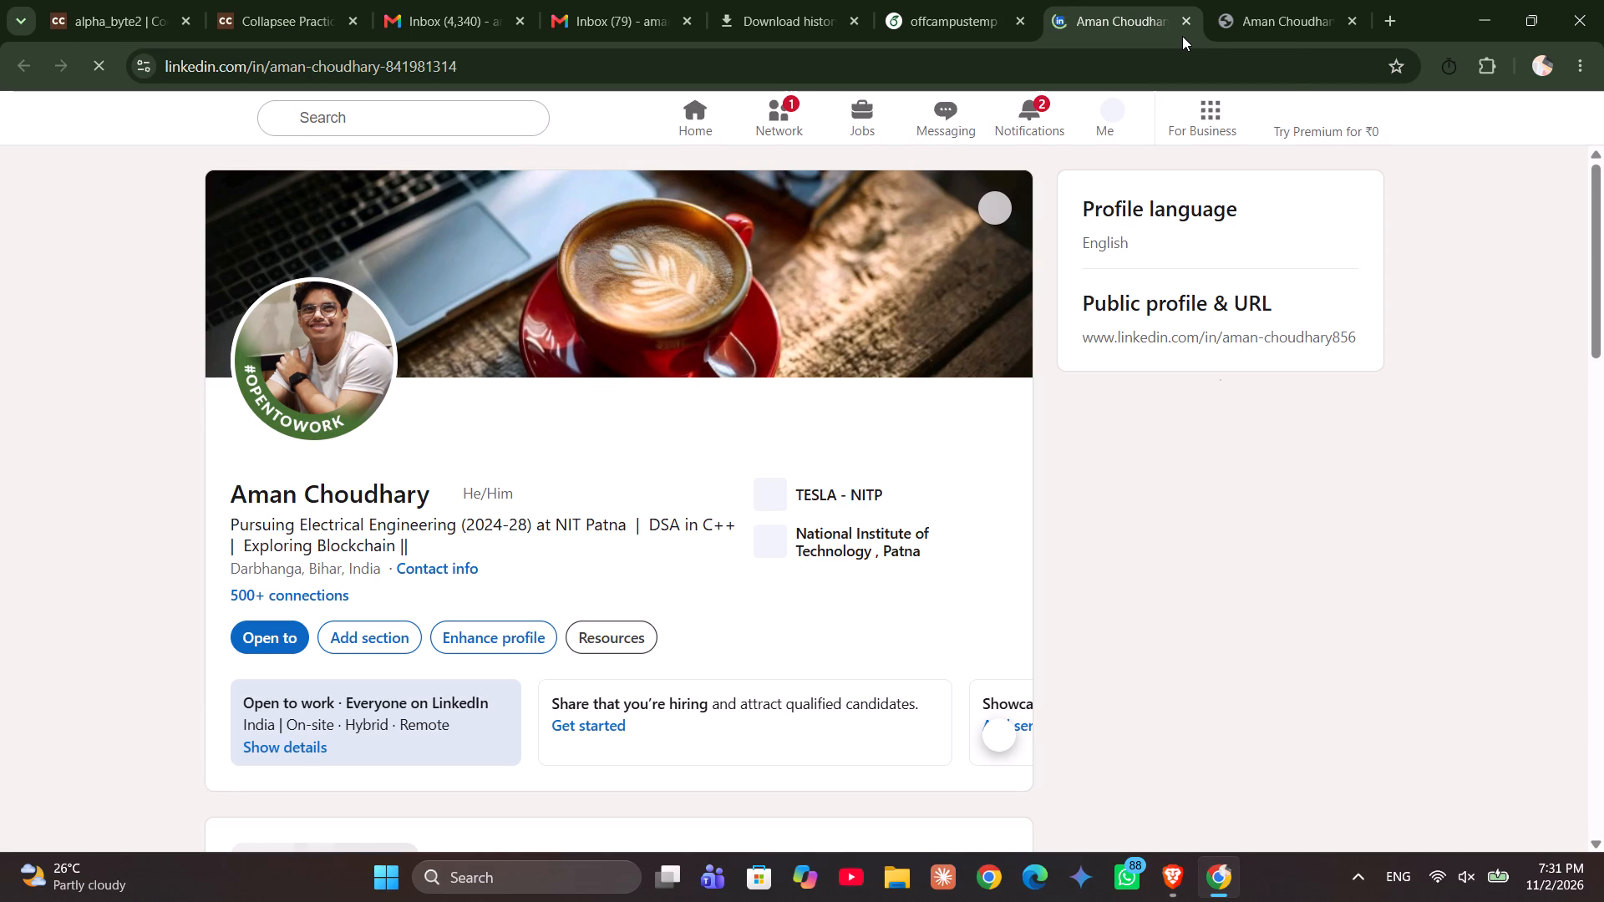
pyautogui.click(1184, 23)
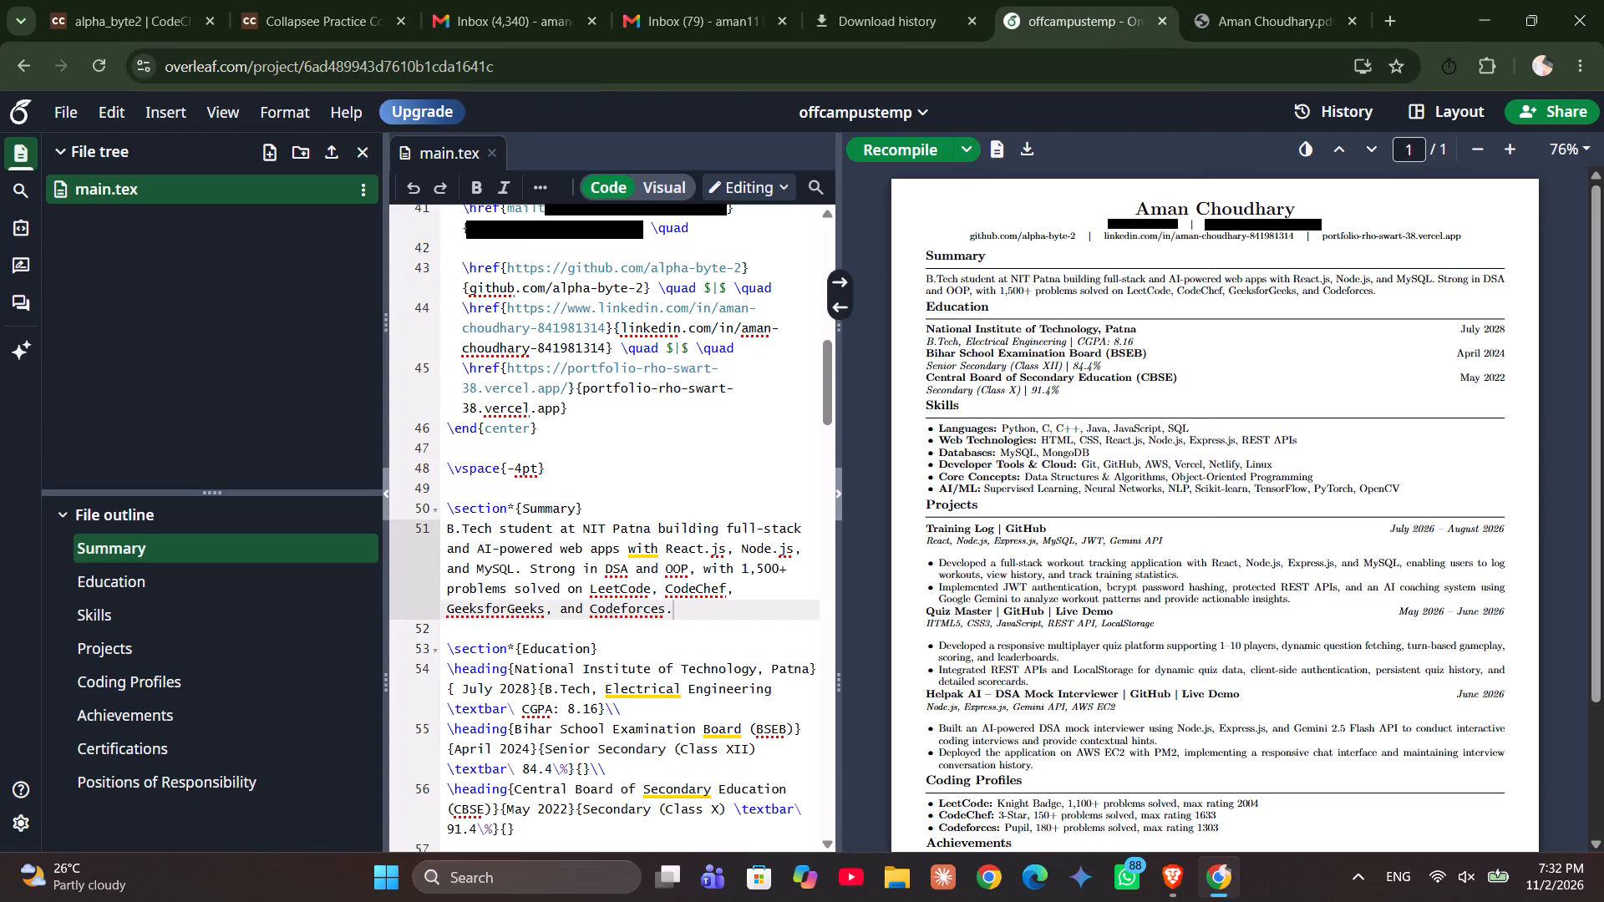
pyautogui.scroll(-2, 1200, 281)
pyautogui.scroll(3, 1200, 281)
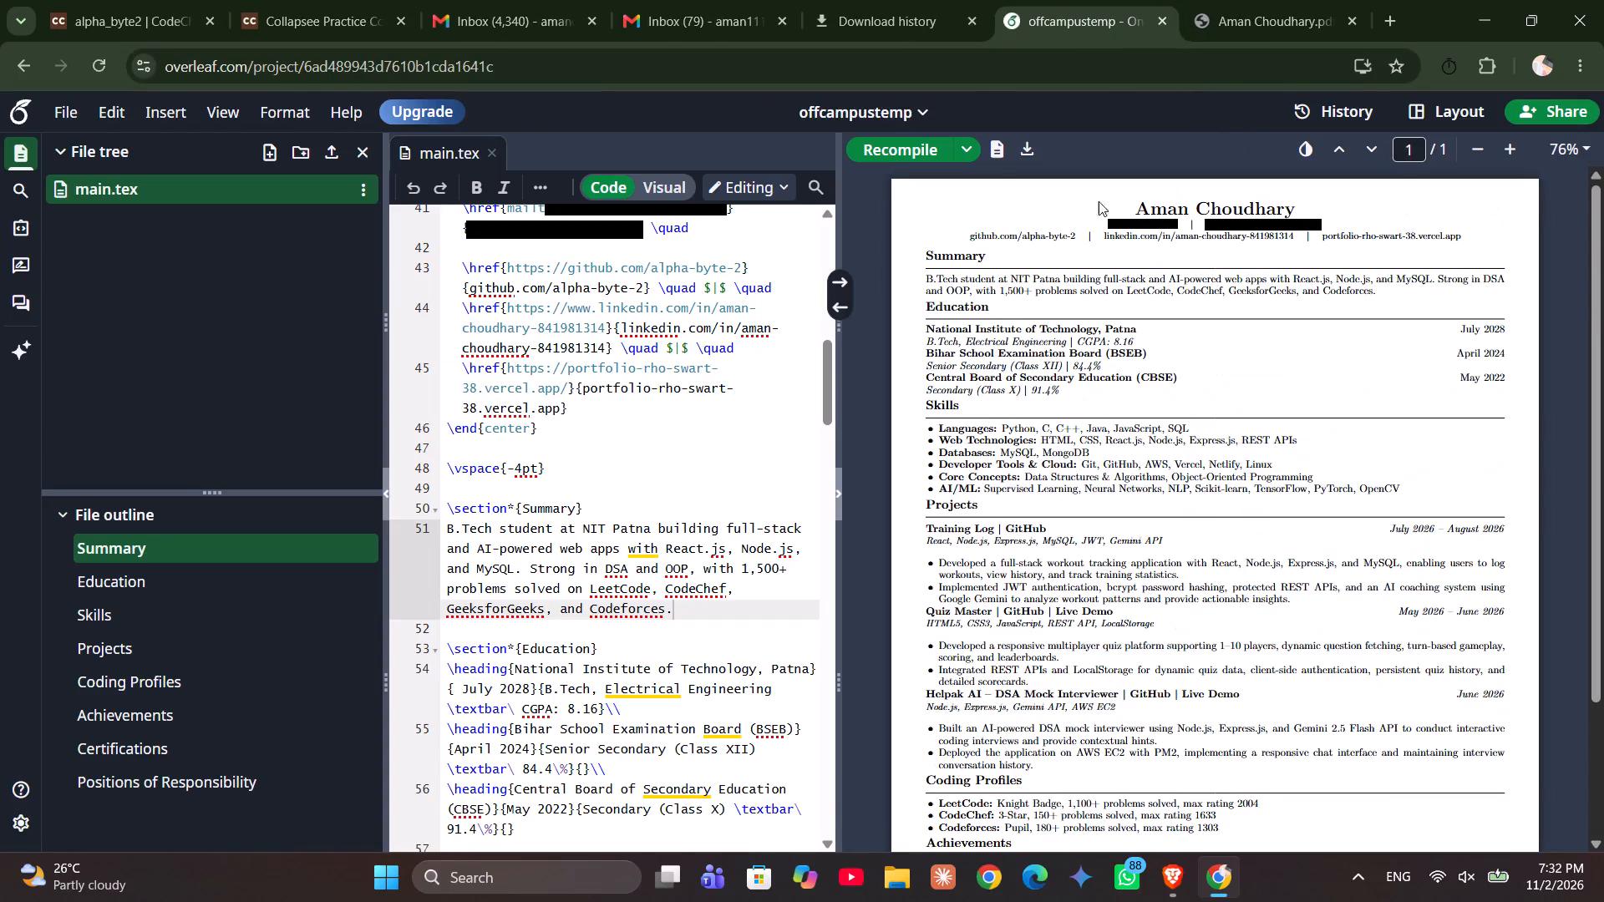
# Download the compiled resume from Overleaf as a PDF.
pyautogui.click(871, 100)
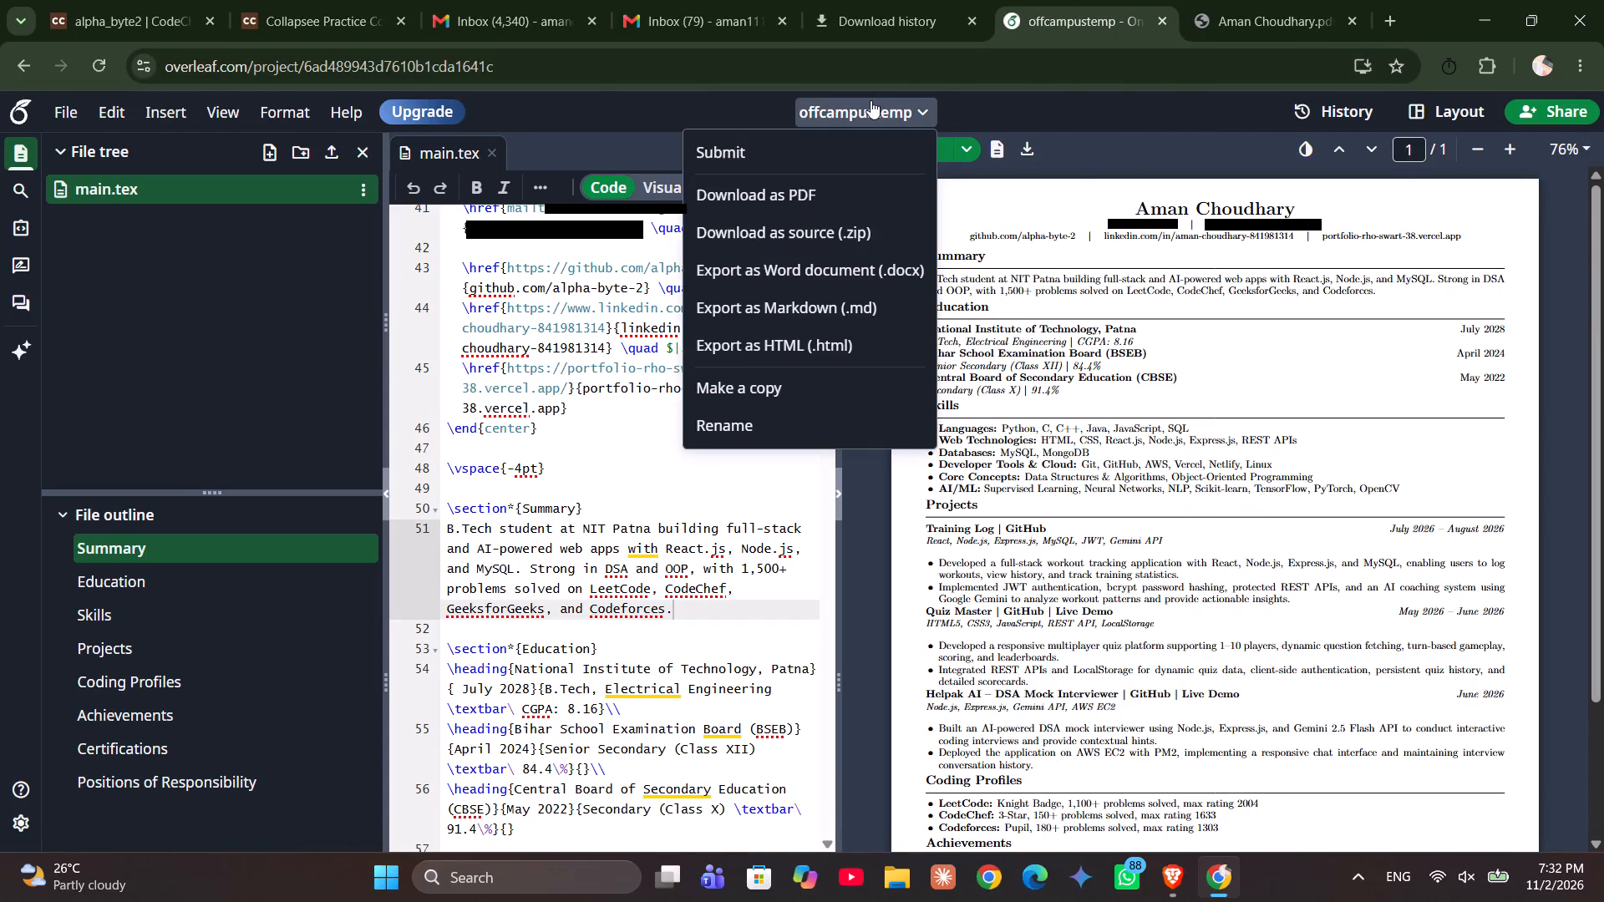
pyautogui.click(1072, 297)
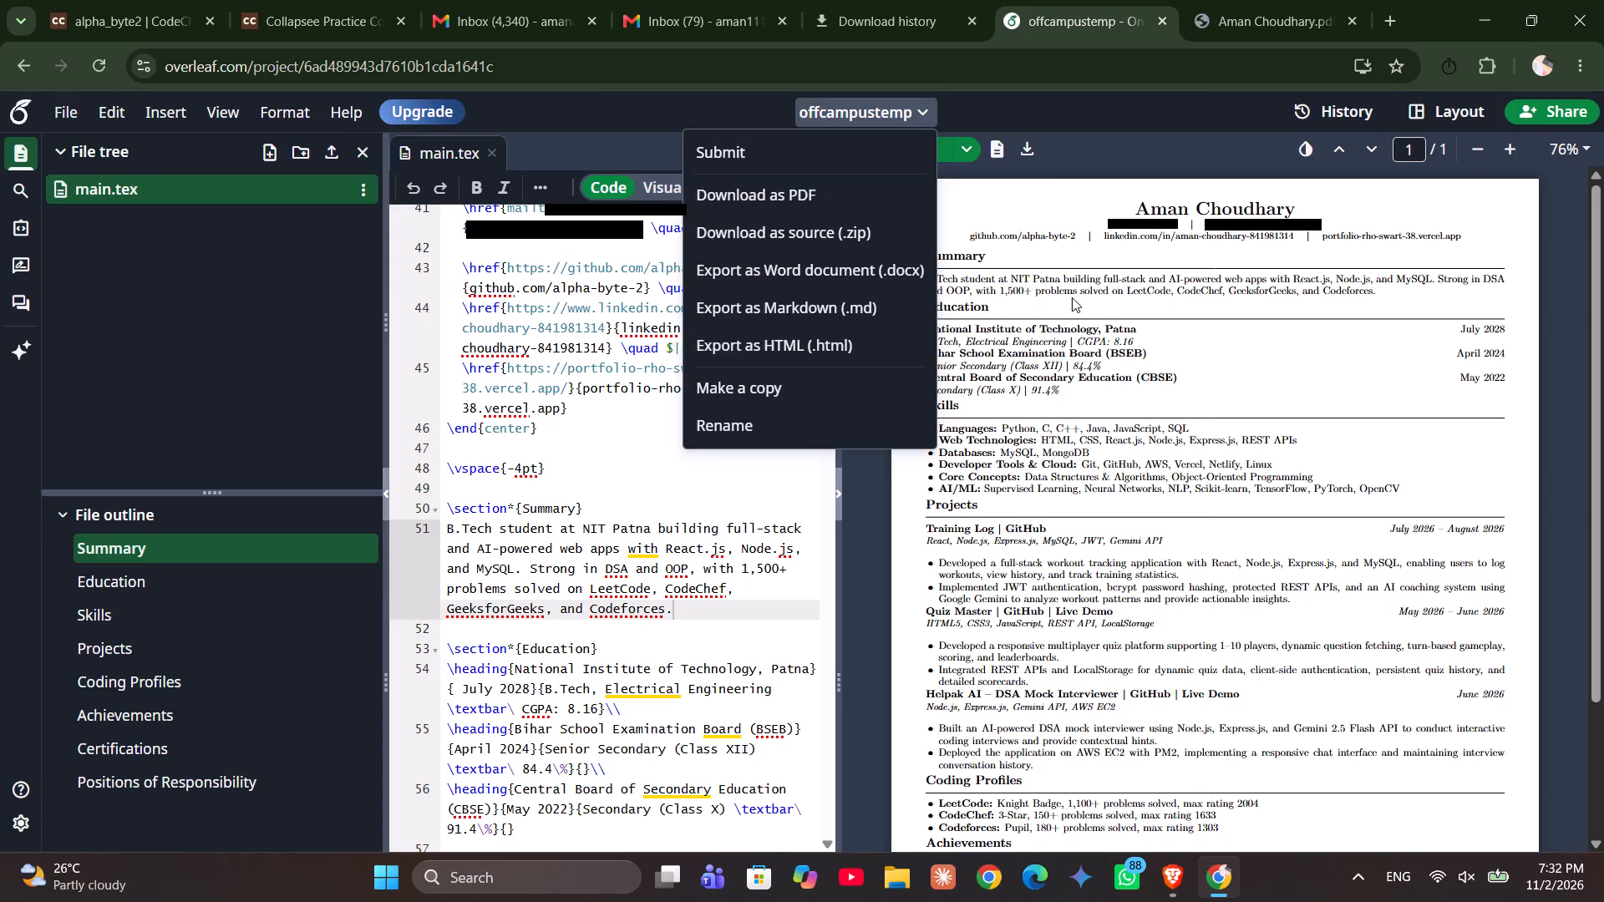
pyautogui.click(1021, 144)
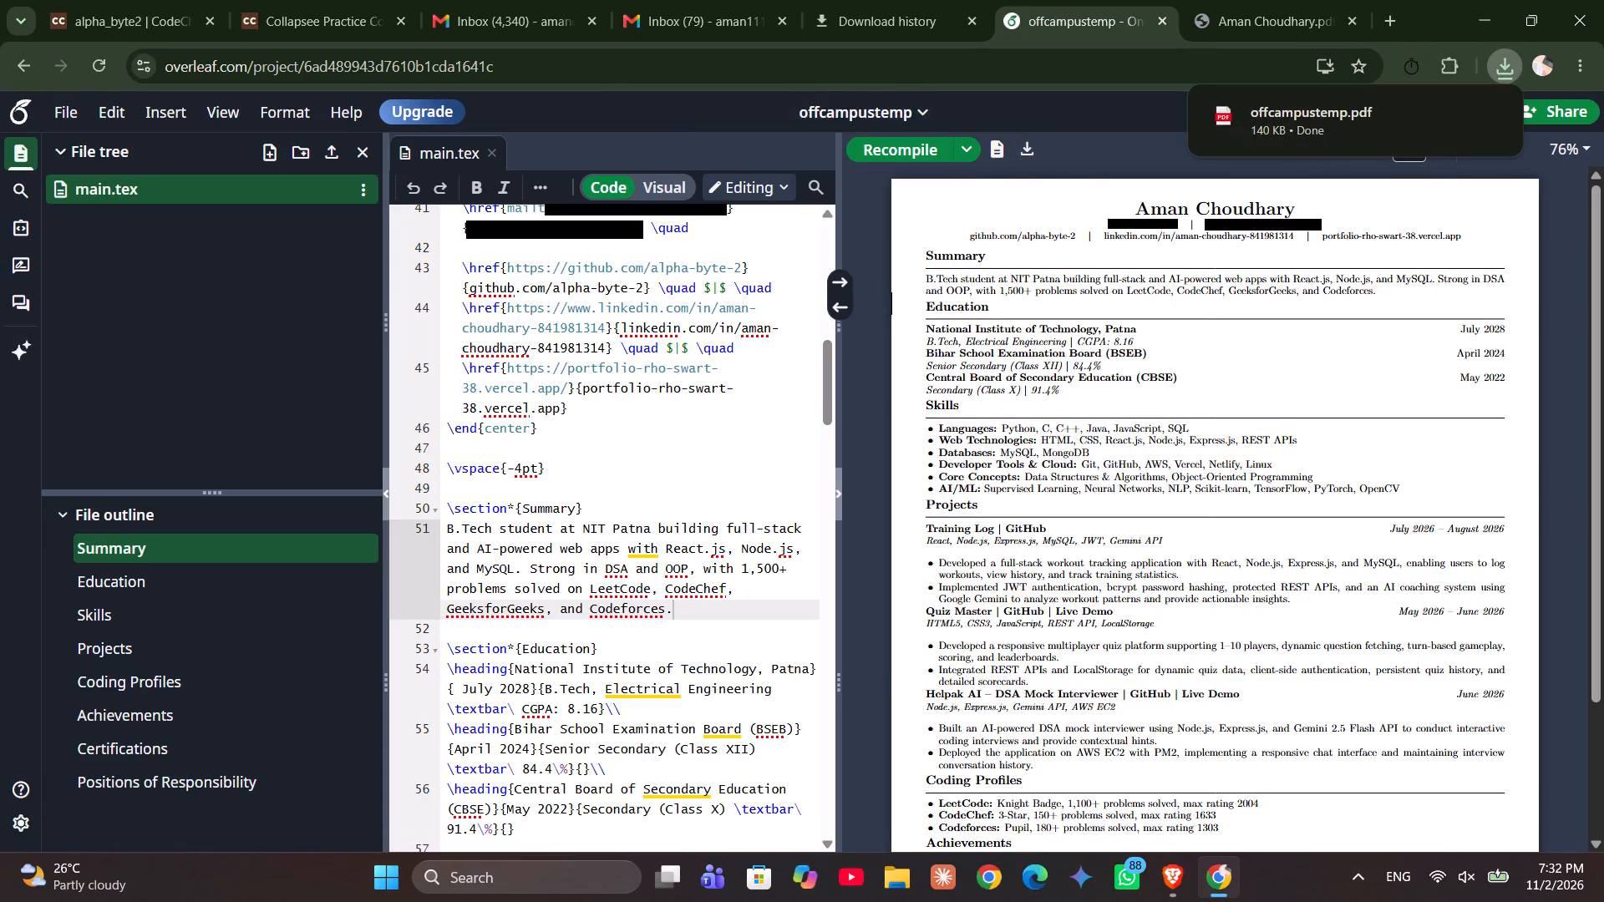
# Rename the offcampustemp PDF in the Downloads folder to the resume owner's first and last name plus "resume", joined by underscores.
pyautogui.click(881, 887)
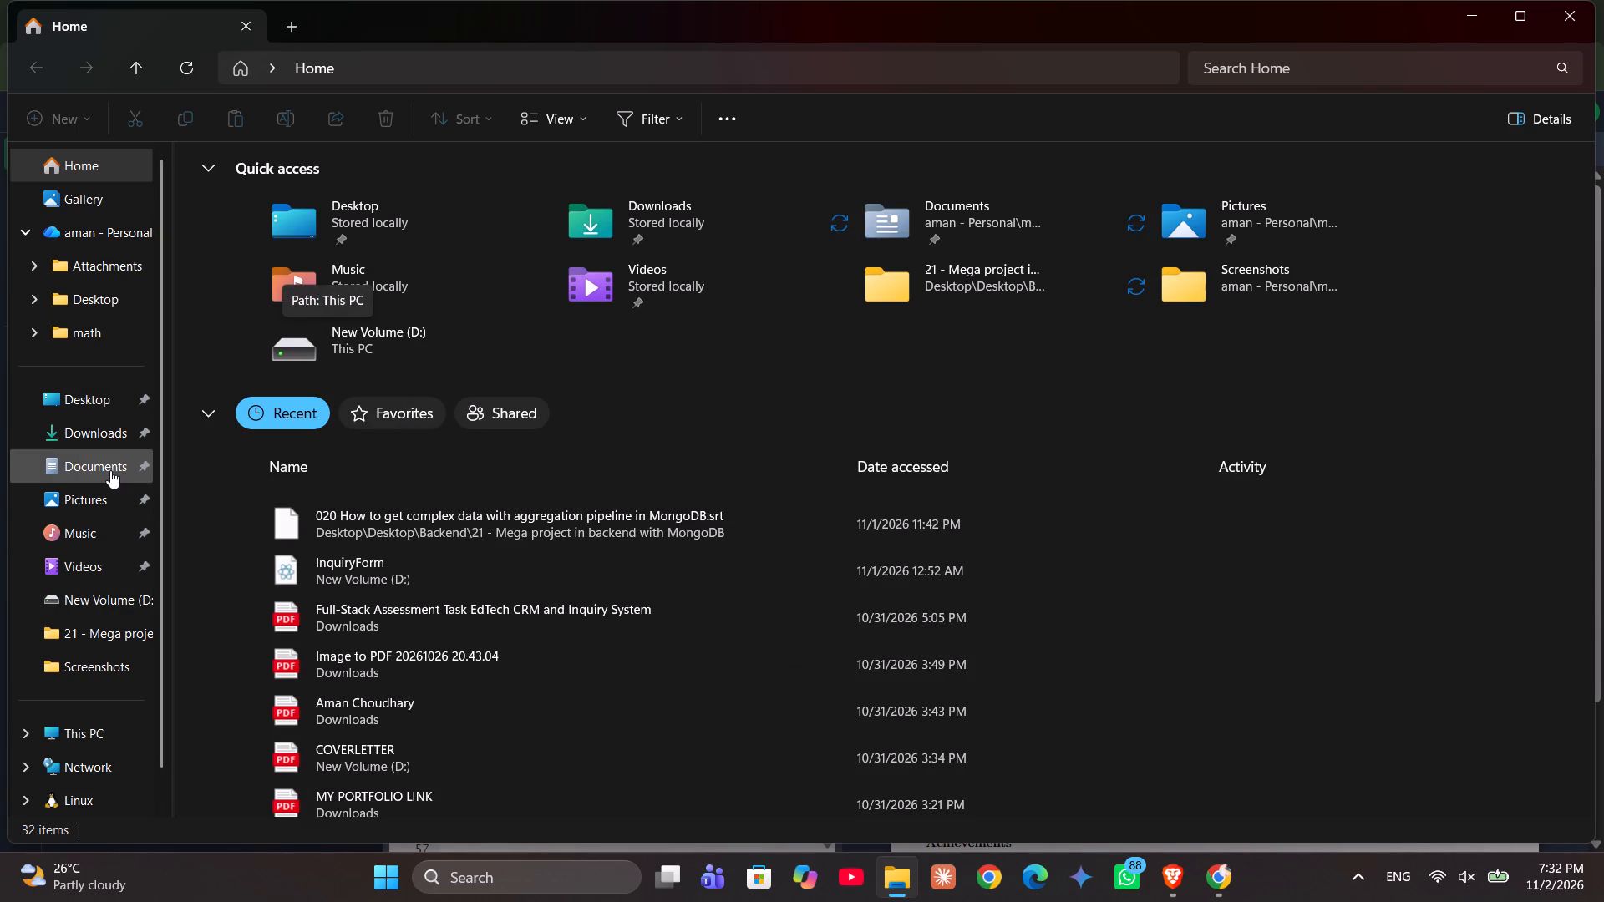
pyautogui.click(102, 420)
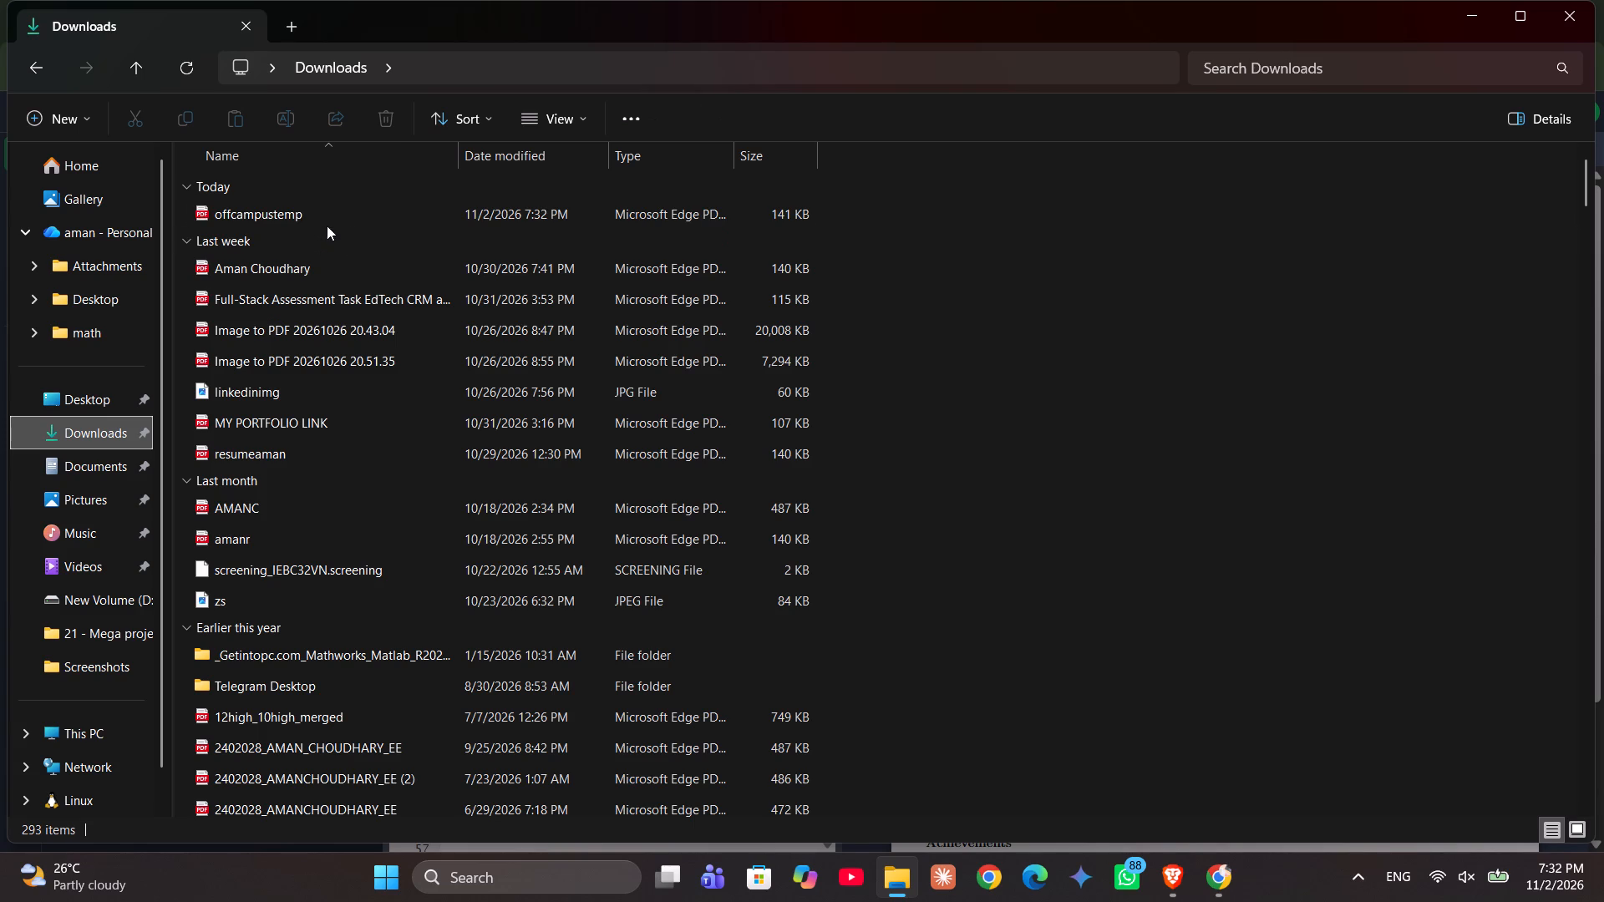
pyautogui.click(318, 219)
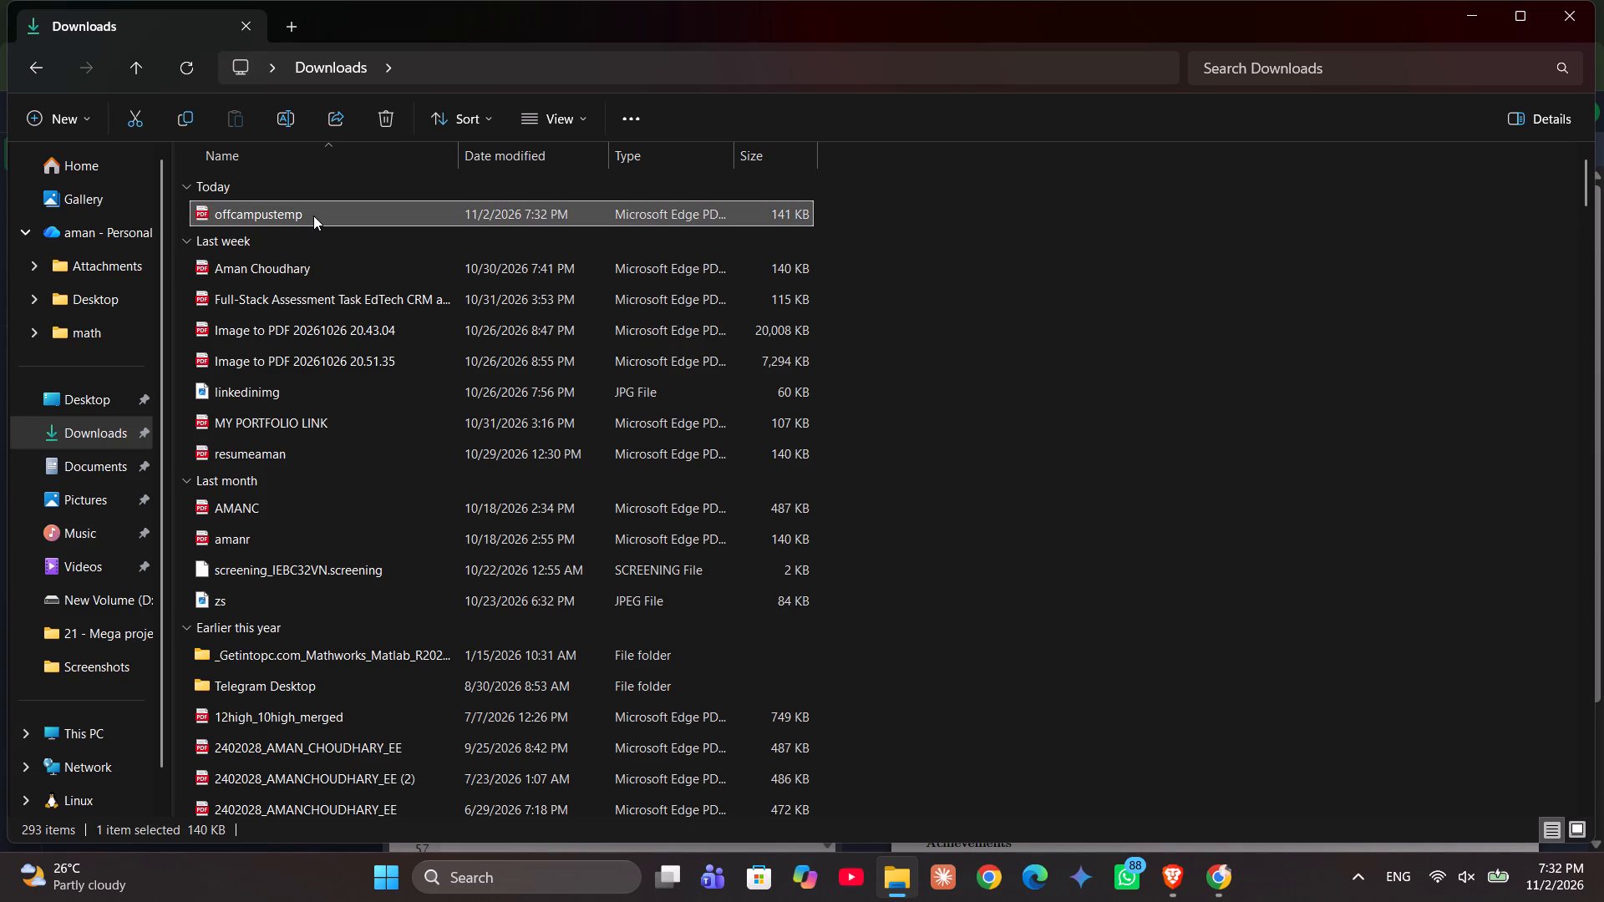
pyautogui.click(313, 215)
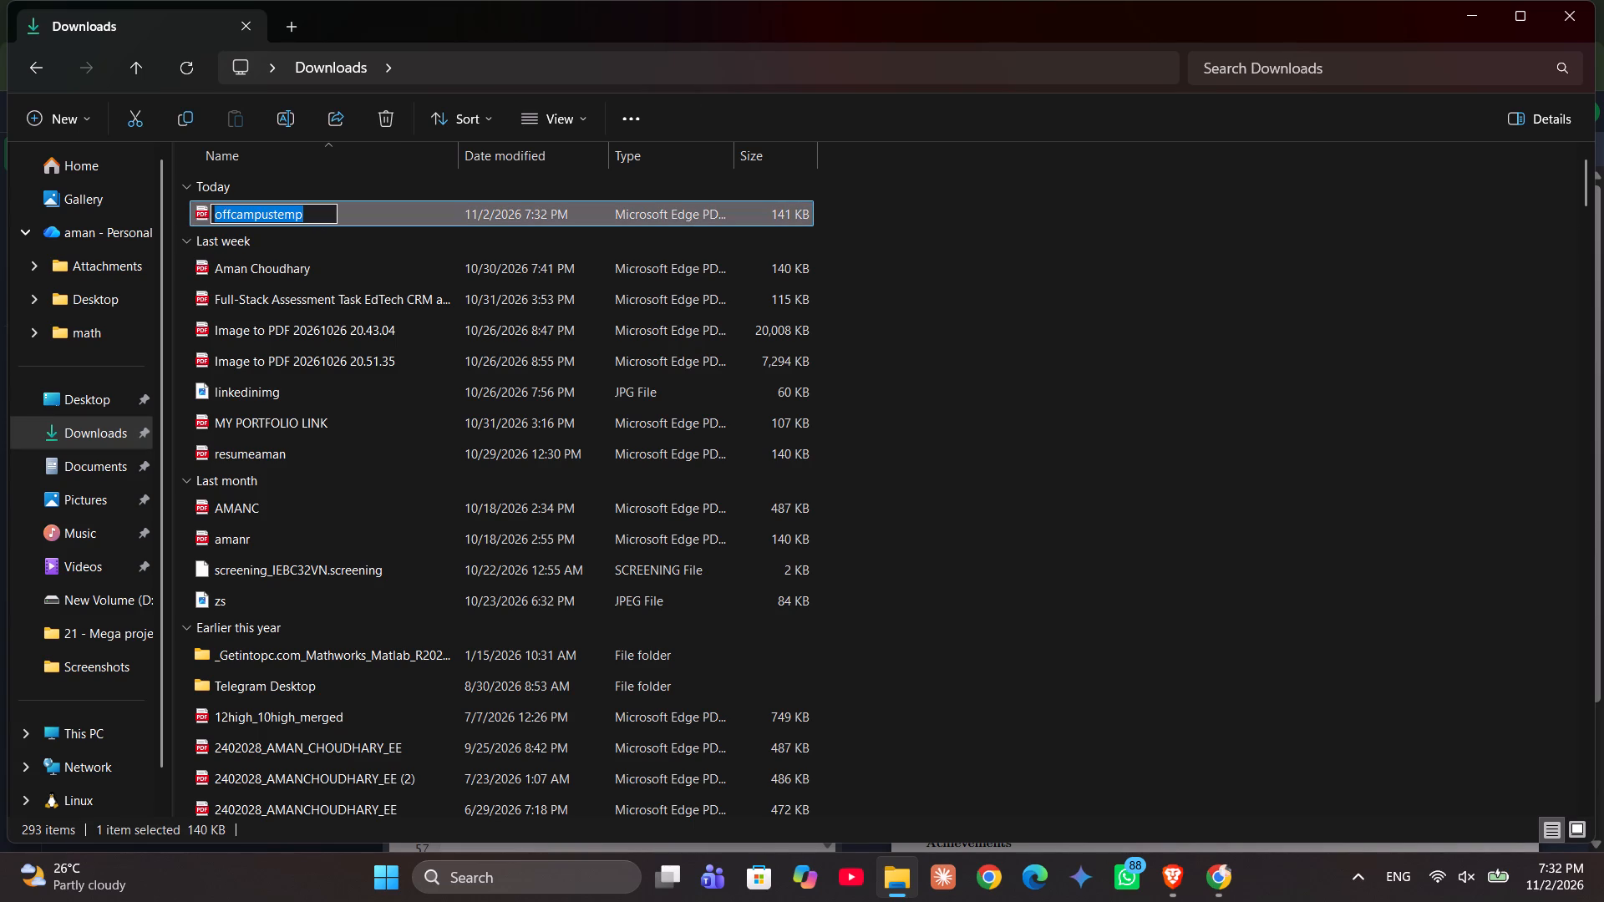
pyautogui.press('BackSpace')
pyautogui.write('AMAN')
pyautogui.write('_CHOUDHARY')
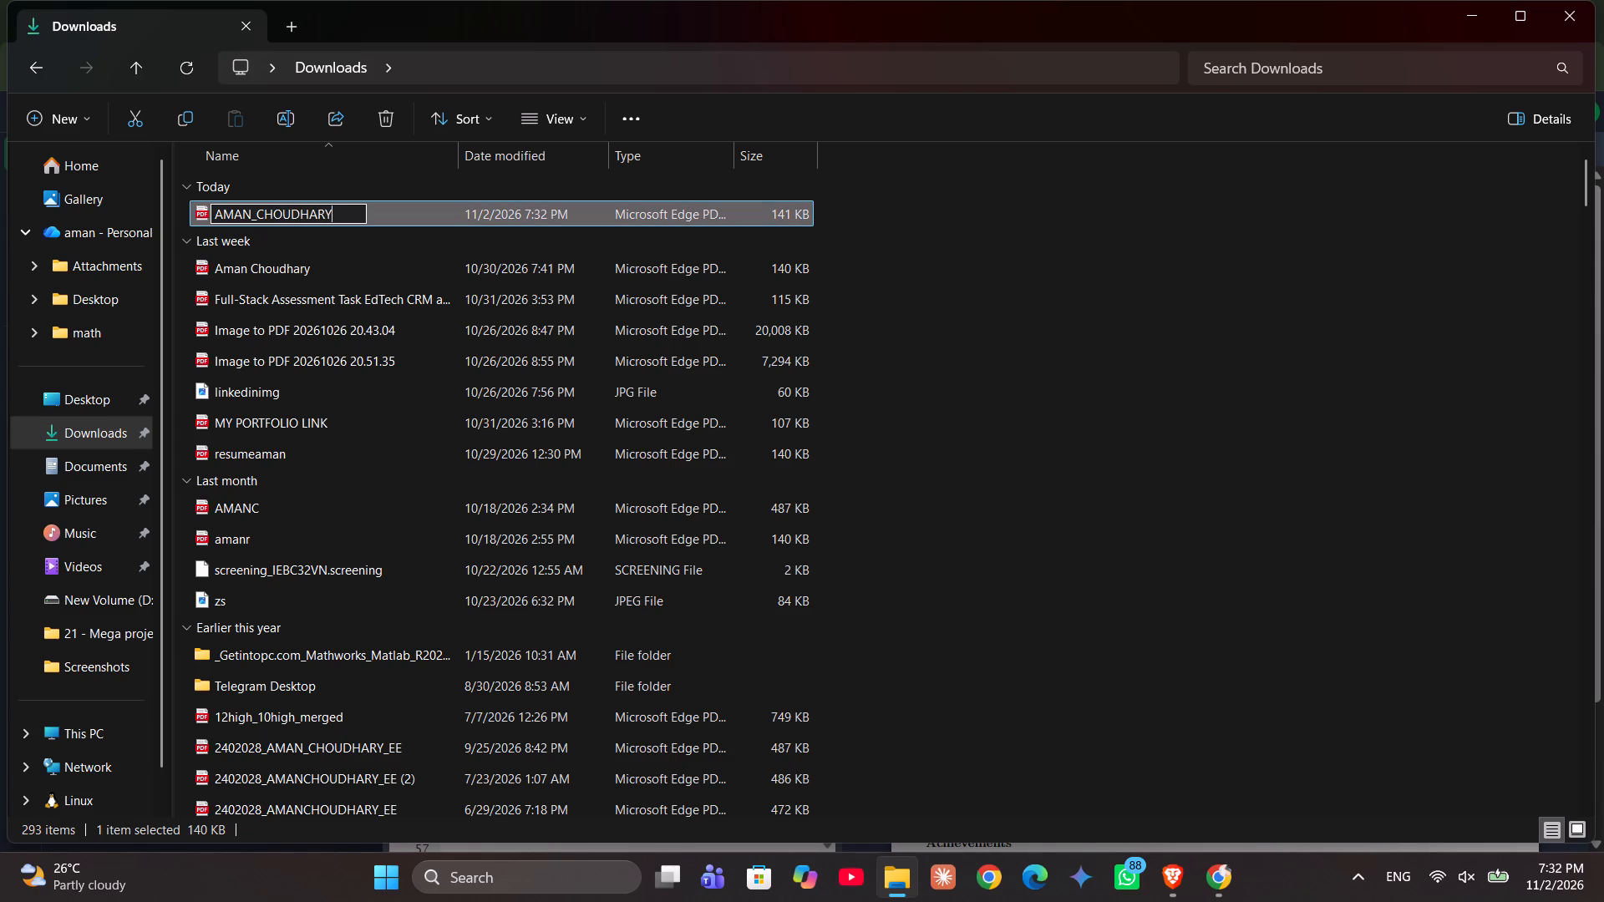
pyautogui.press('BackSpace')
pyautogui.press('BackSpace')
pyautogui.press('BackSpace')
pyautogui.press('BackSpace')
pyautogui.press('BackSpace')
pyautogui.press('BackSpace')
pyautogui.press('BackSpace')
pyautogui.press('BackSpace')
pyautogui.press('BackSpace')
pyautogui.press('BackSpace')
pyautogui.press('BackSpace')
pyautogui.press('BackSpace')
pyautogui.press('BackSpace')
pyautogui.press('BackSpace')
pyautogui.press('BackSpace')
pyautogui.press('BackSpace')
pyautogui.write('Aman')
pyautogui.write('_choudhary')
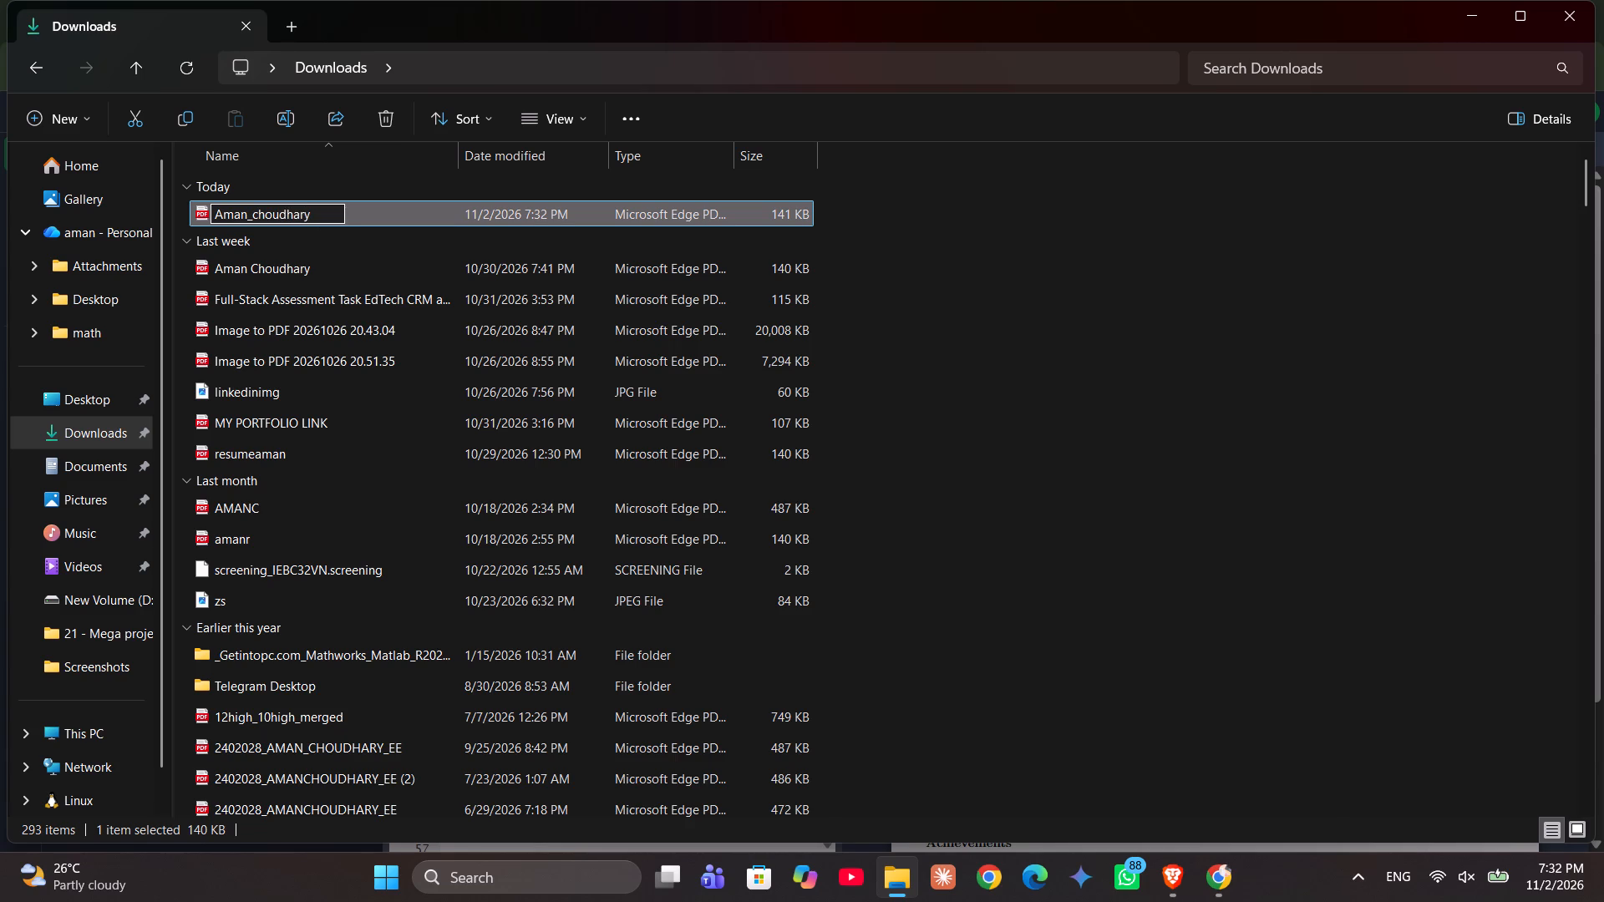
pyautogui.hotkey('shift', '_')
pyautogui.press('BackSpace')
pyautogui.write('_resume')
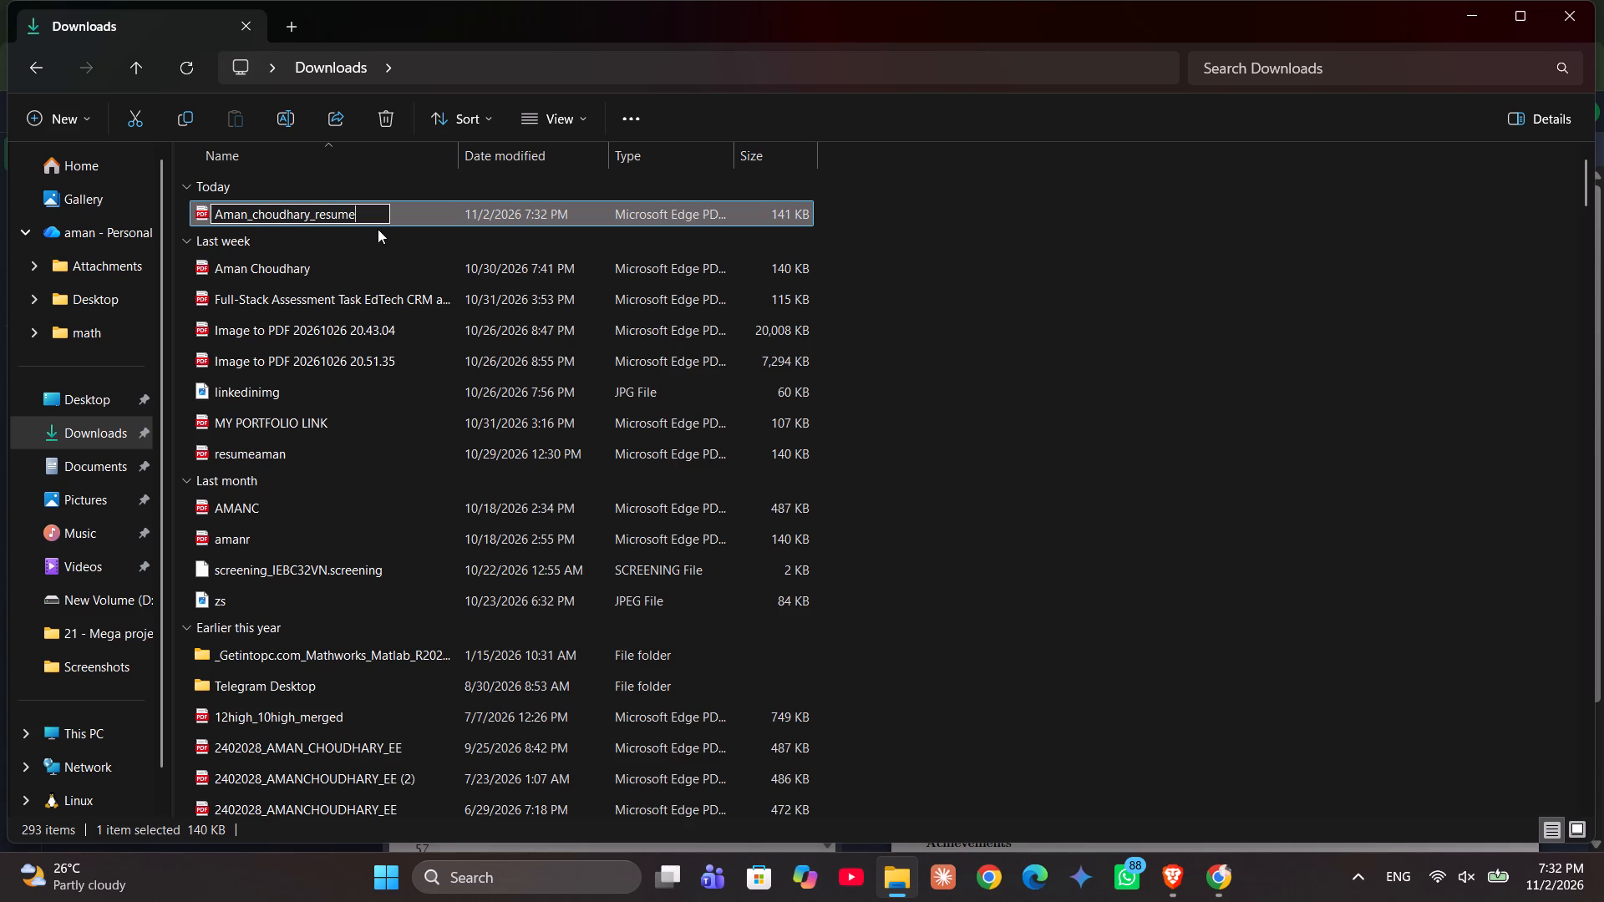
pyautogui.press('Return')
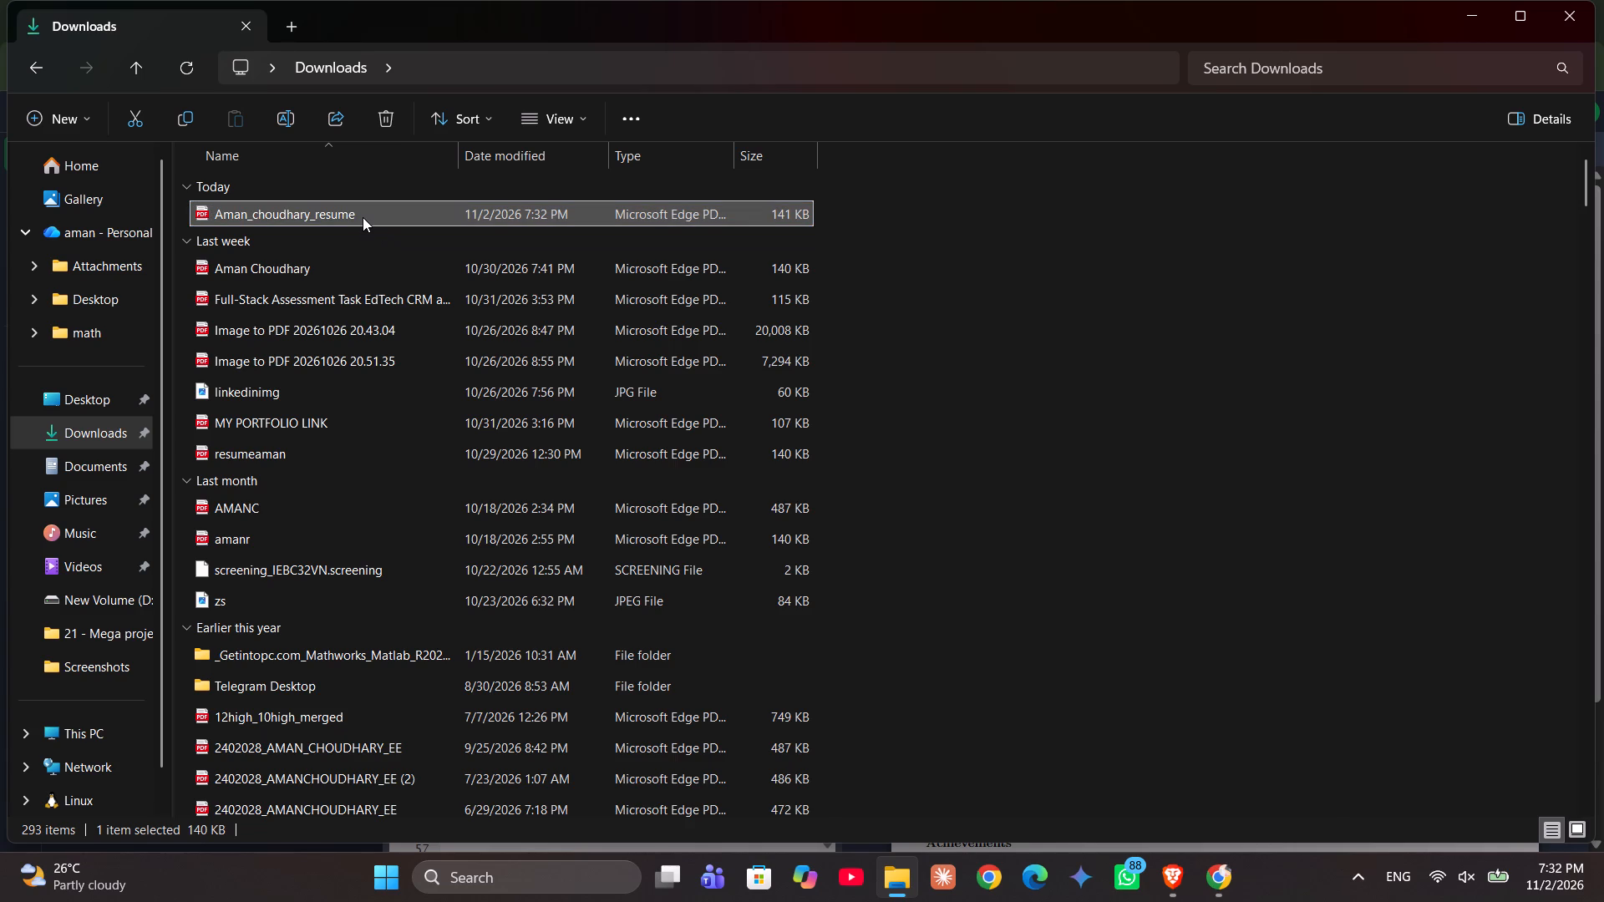
# Open the renamed resume PDF in Edge, examine the whole page and test its LeetCode profile link.
pyautogui.doubleClick(361, 214)
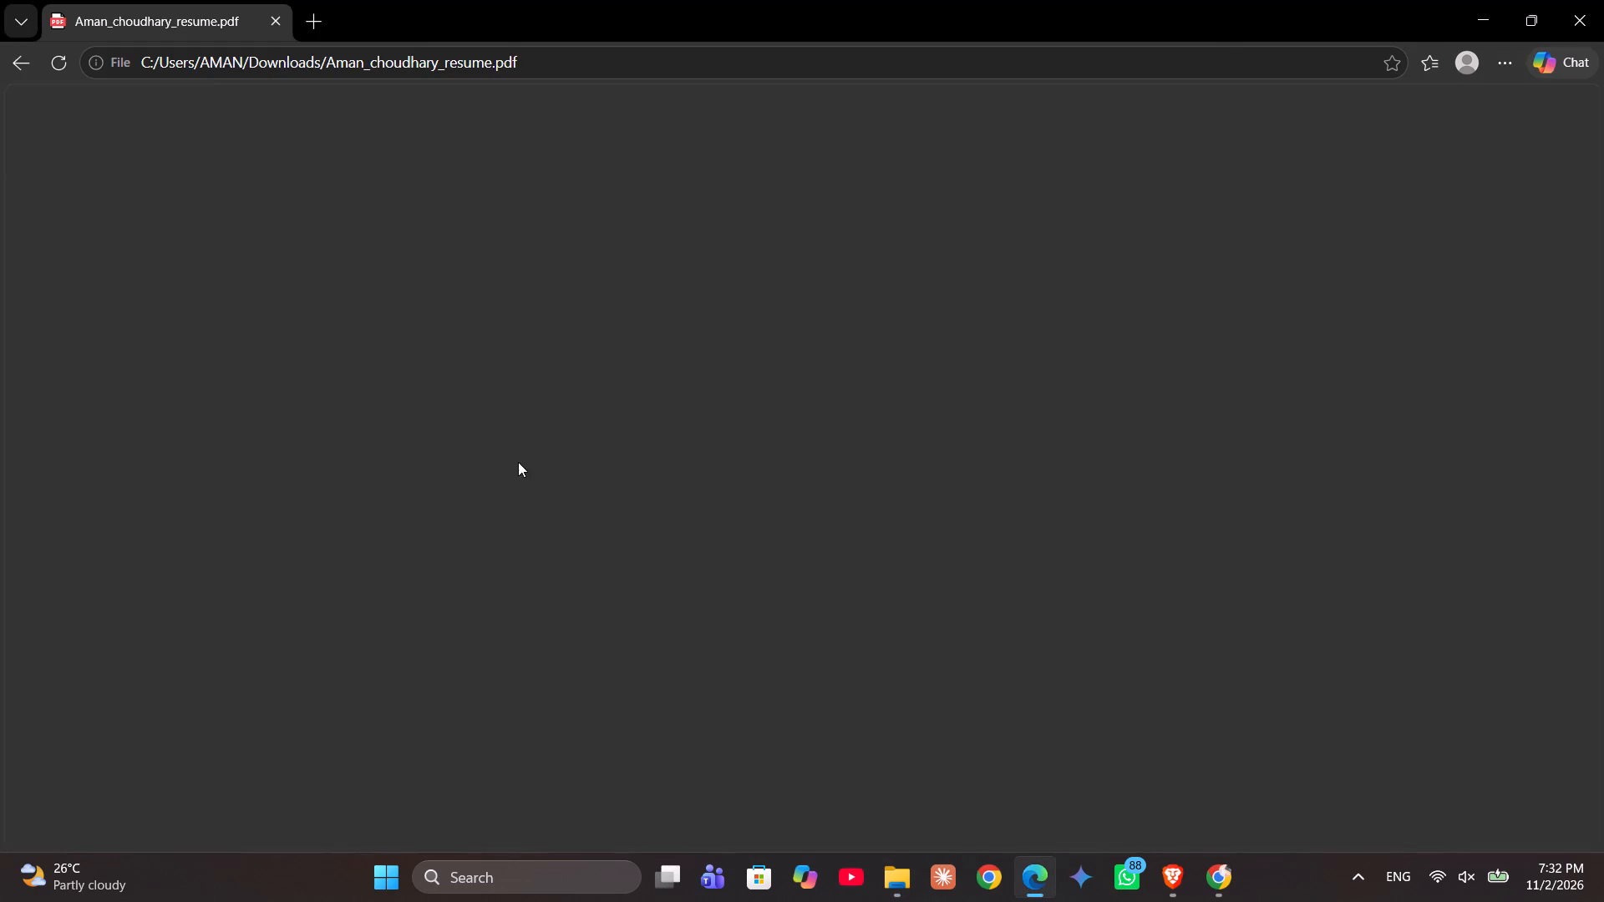
pyautogui.scroll(-1, 518, 462)
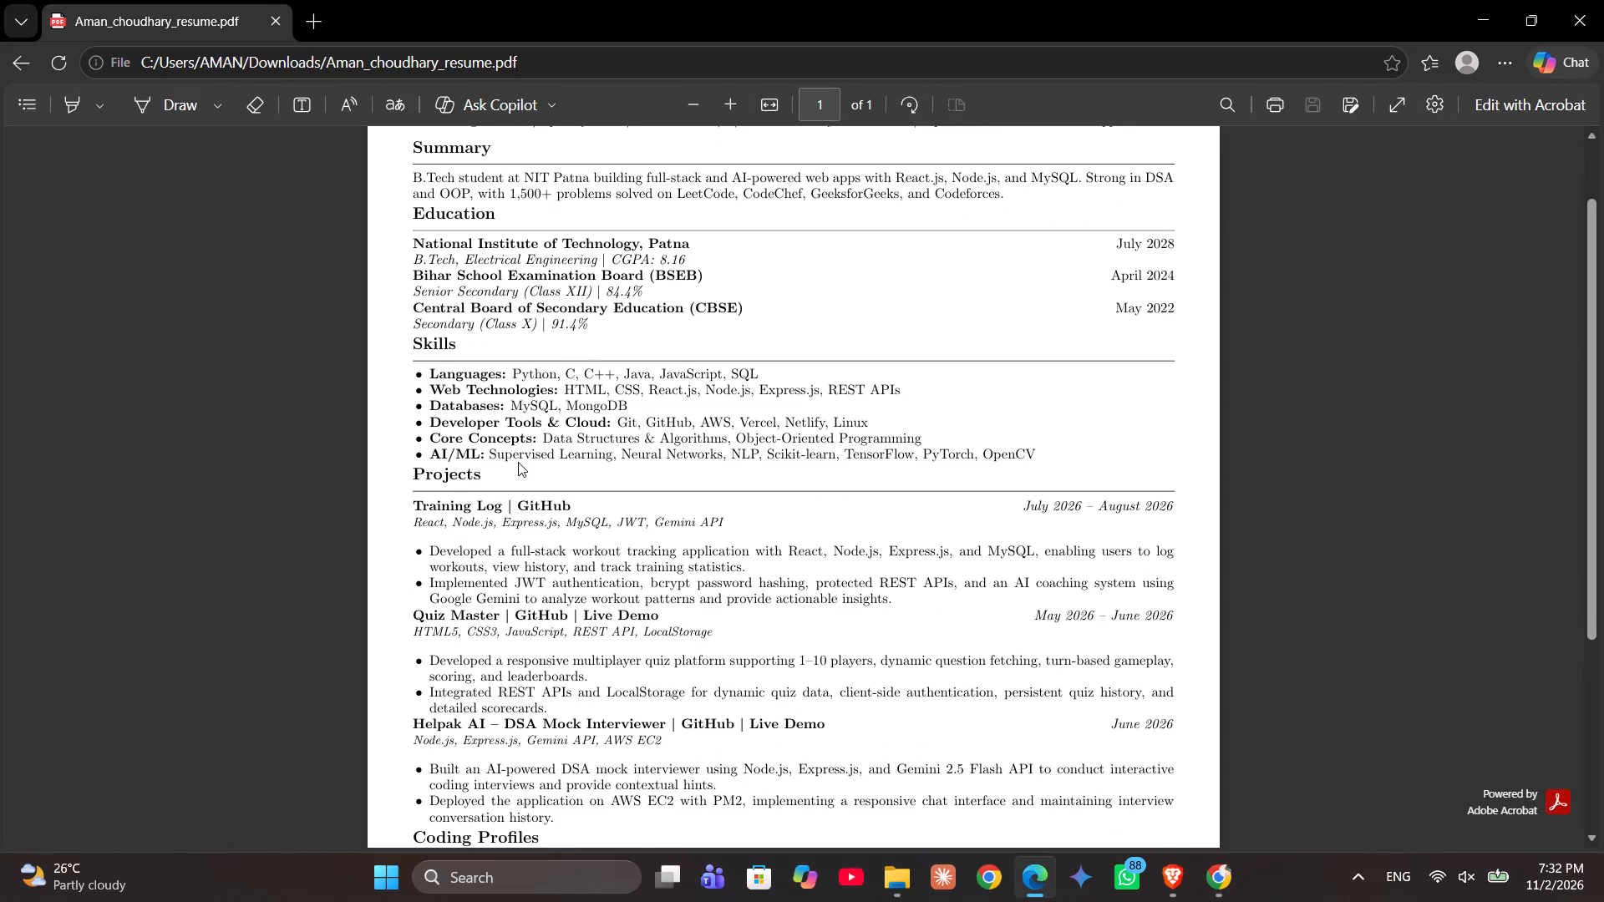
pyautogui.scroll(-3, 518, 462)
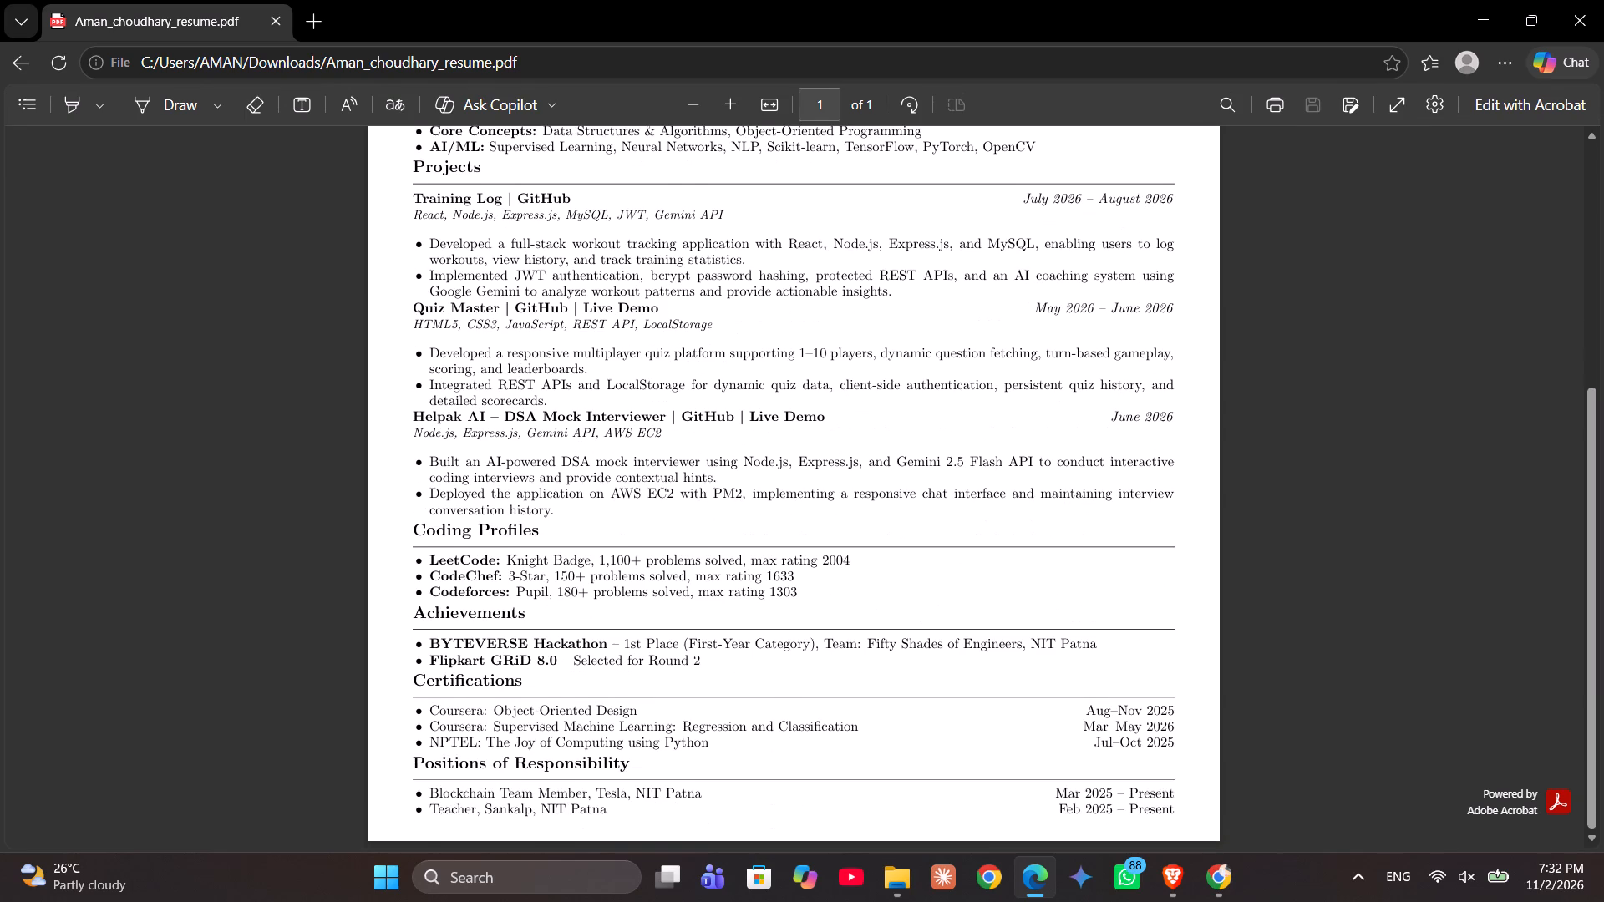
pyautogui.click(456, 558)
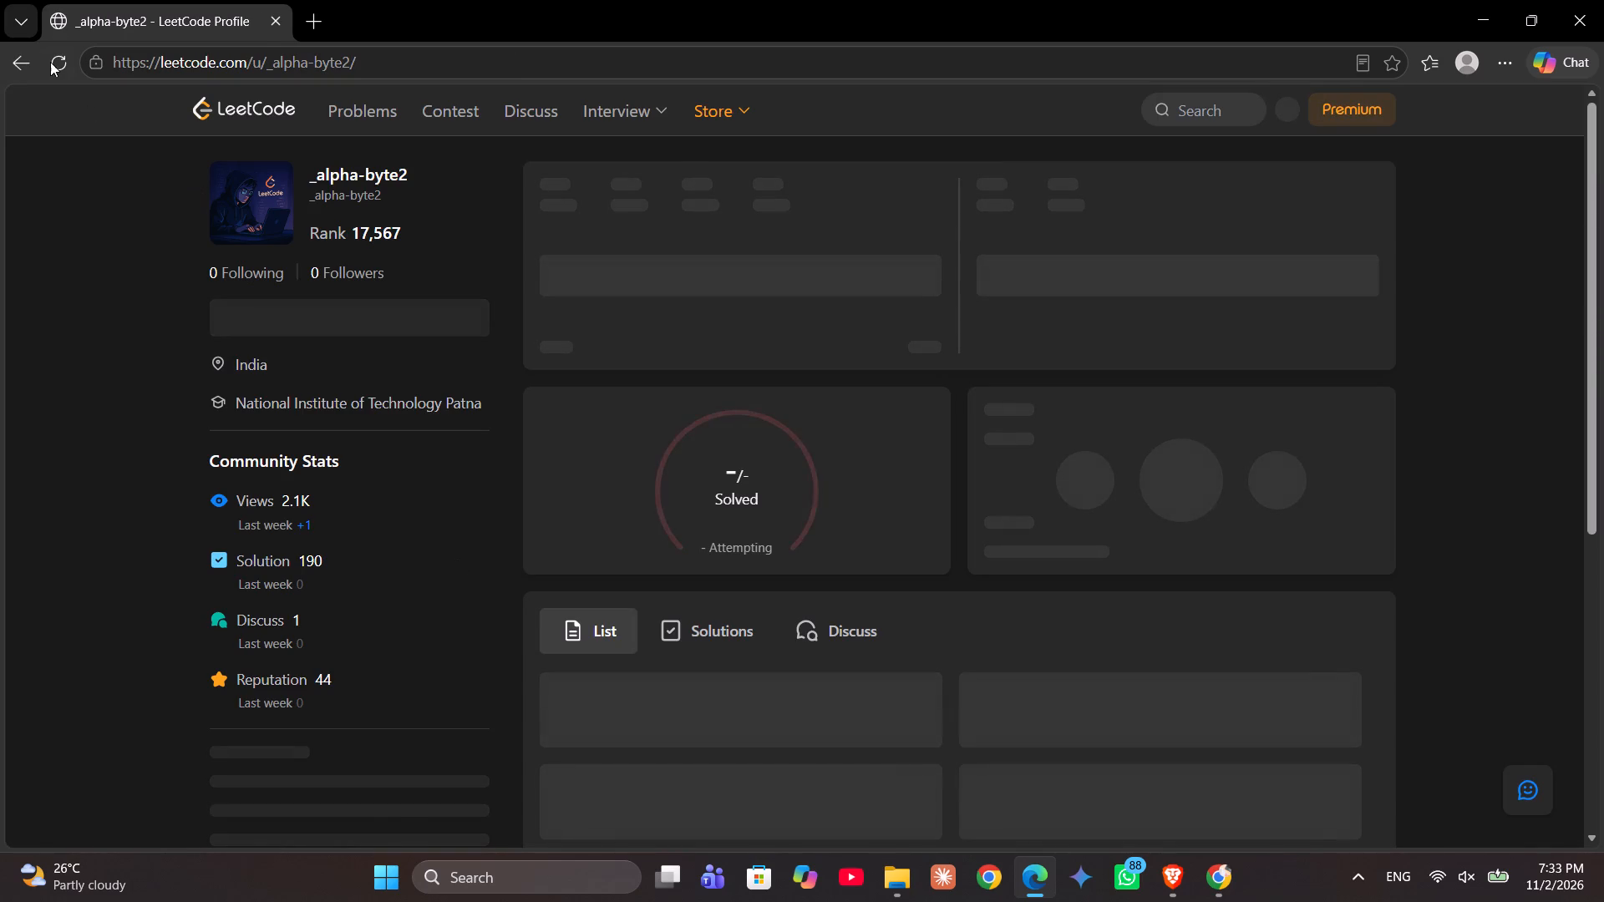
pyautogui.click(21, 53)
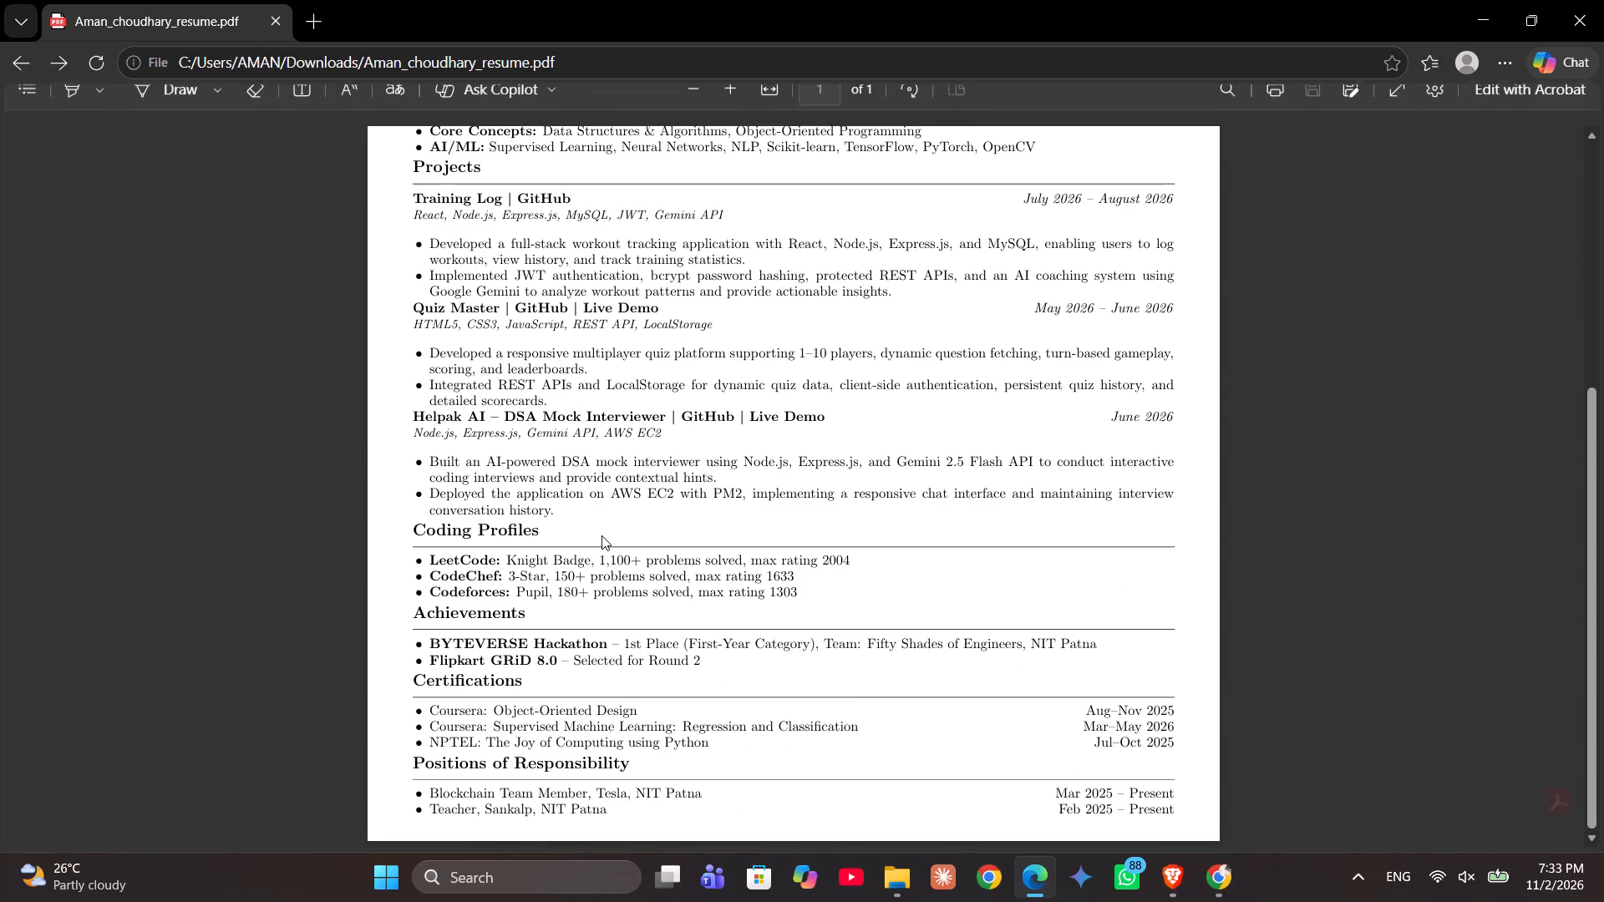
pyautogui.scroll(5, 601, 535)
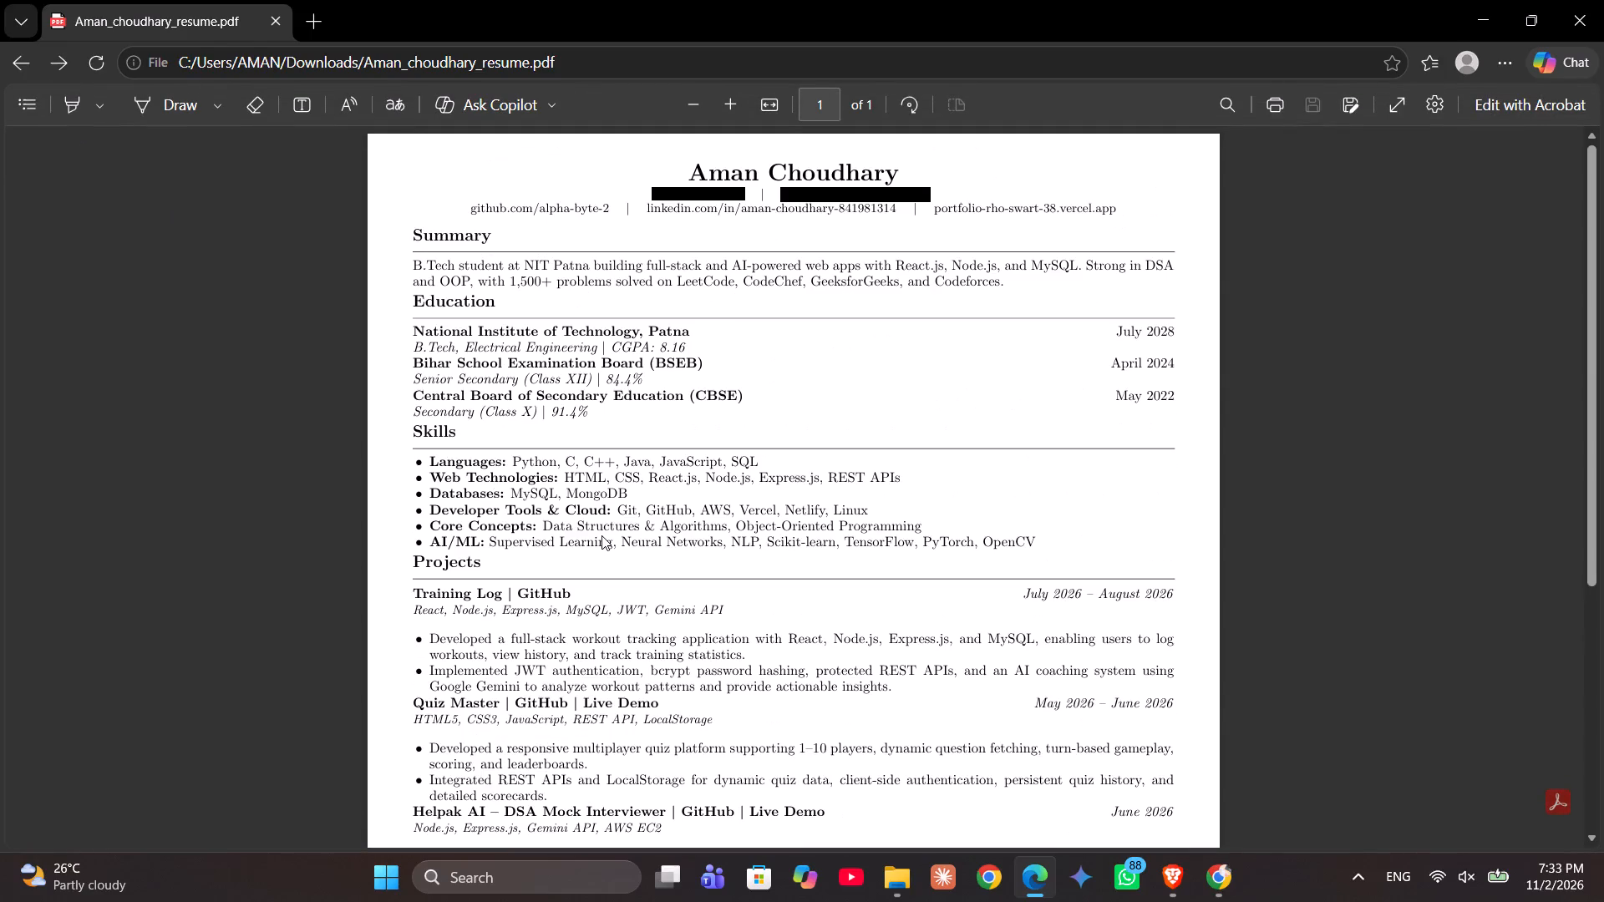
pyautogui.scroll(-4, 601, 535)
pyautogui.scroll(3, 601, 535)
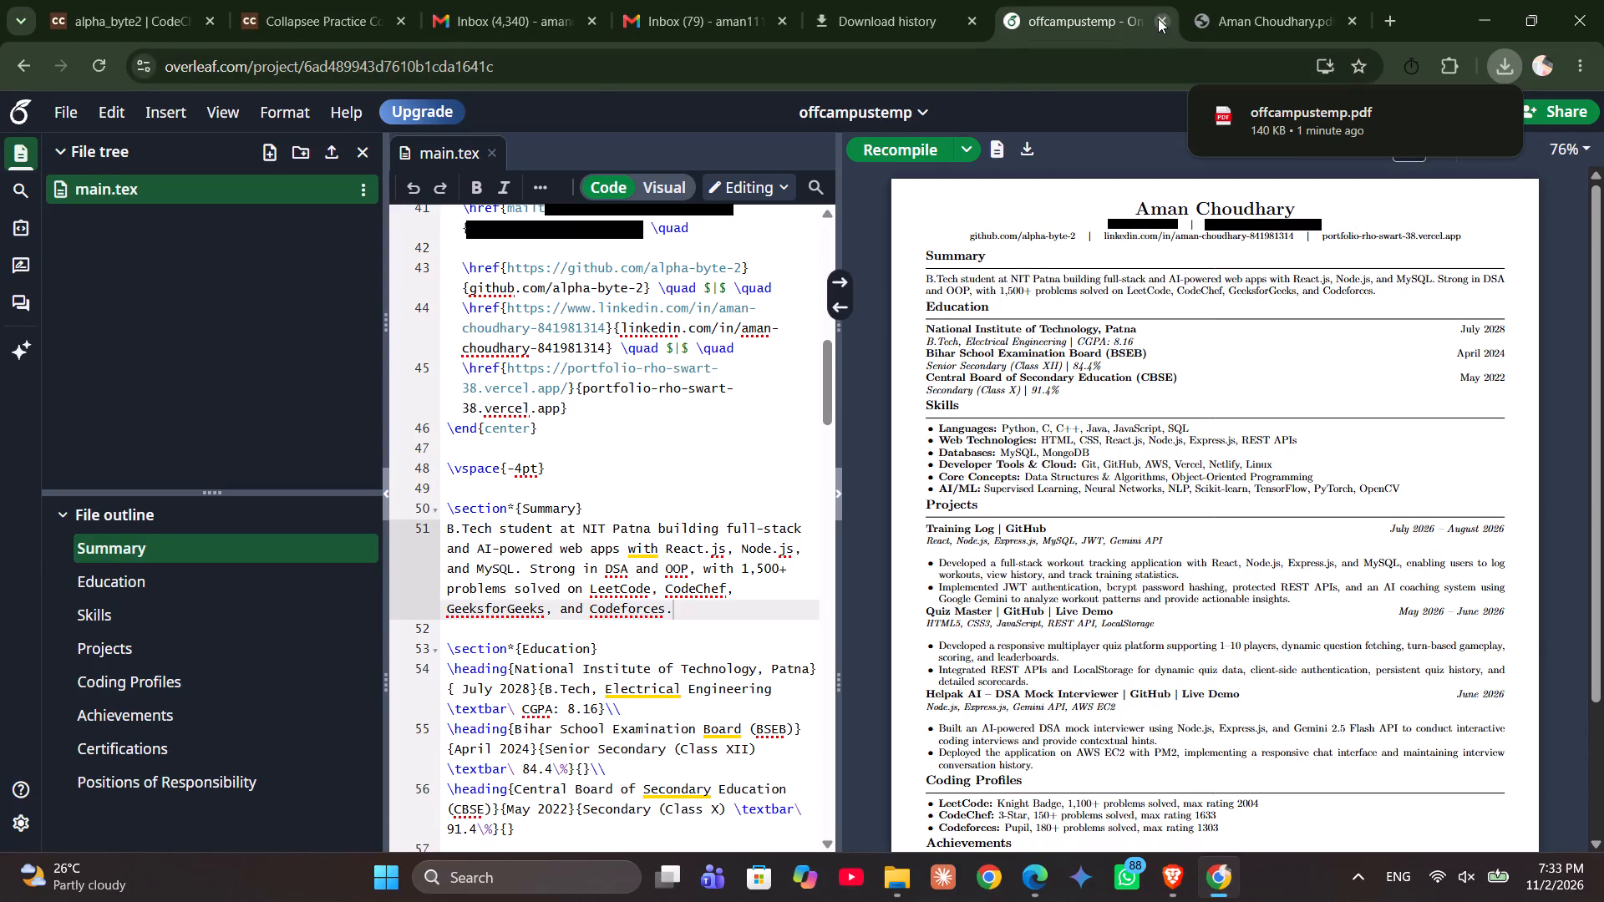
# Close the offcampustemp Overleaf project tab and the neighbouring resume PDF tab in Chrome.
pyautogui.click(1163, 21)
pyautogui.click(1163, 21)
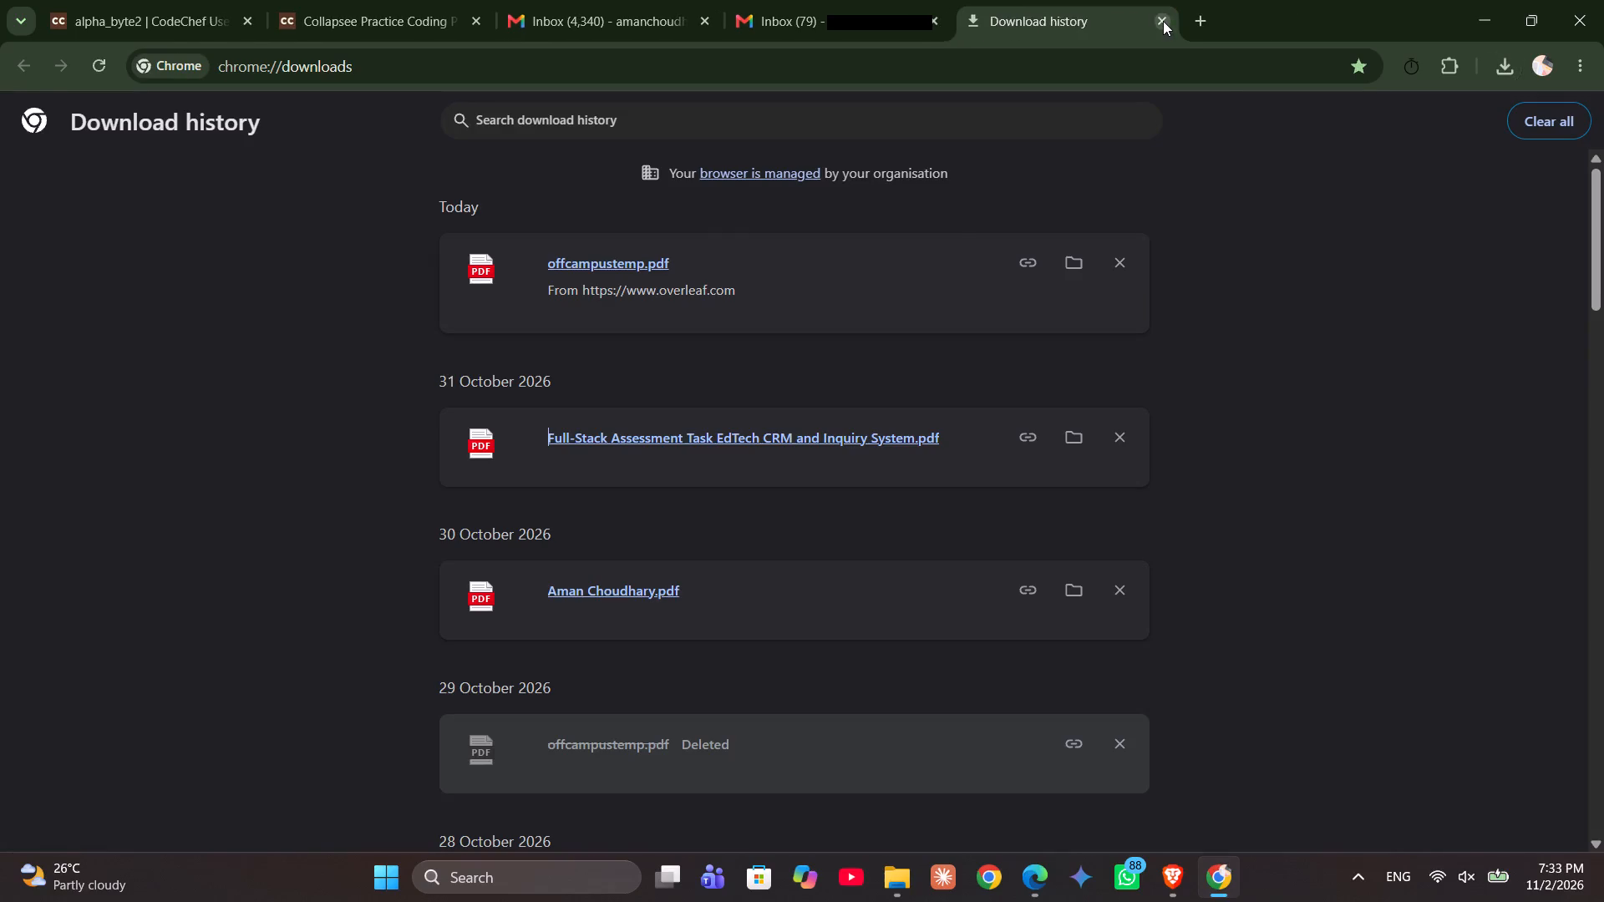
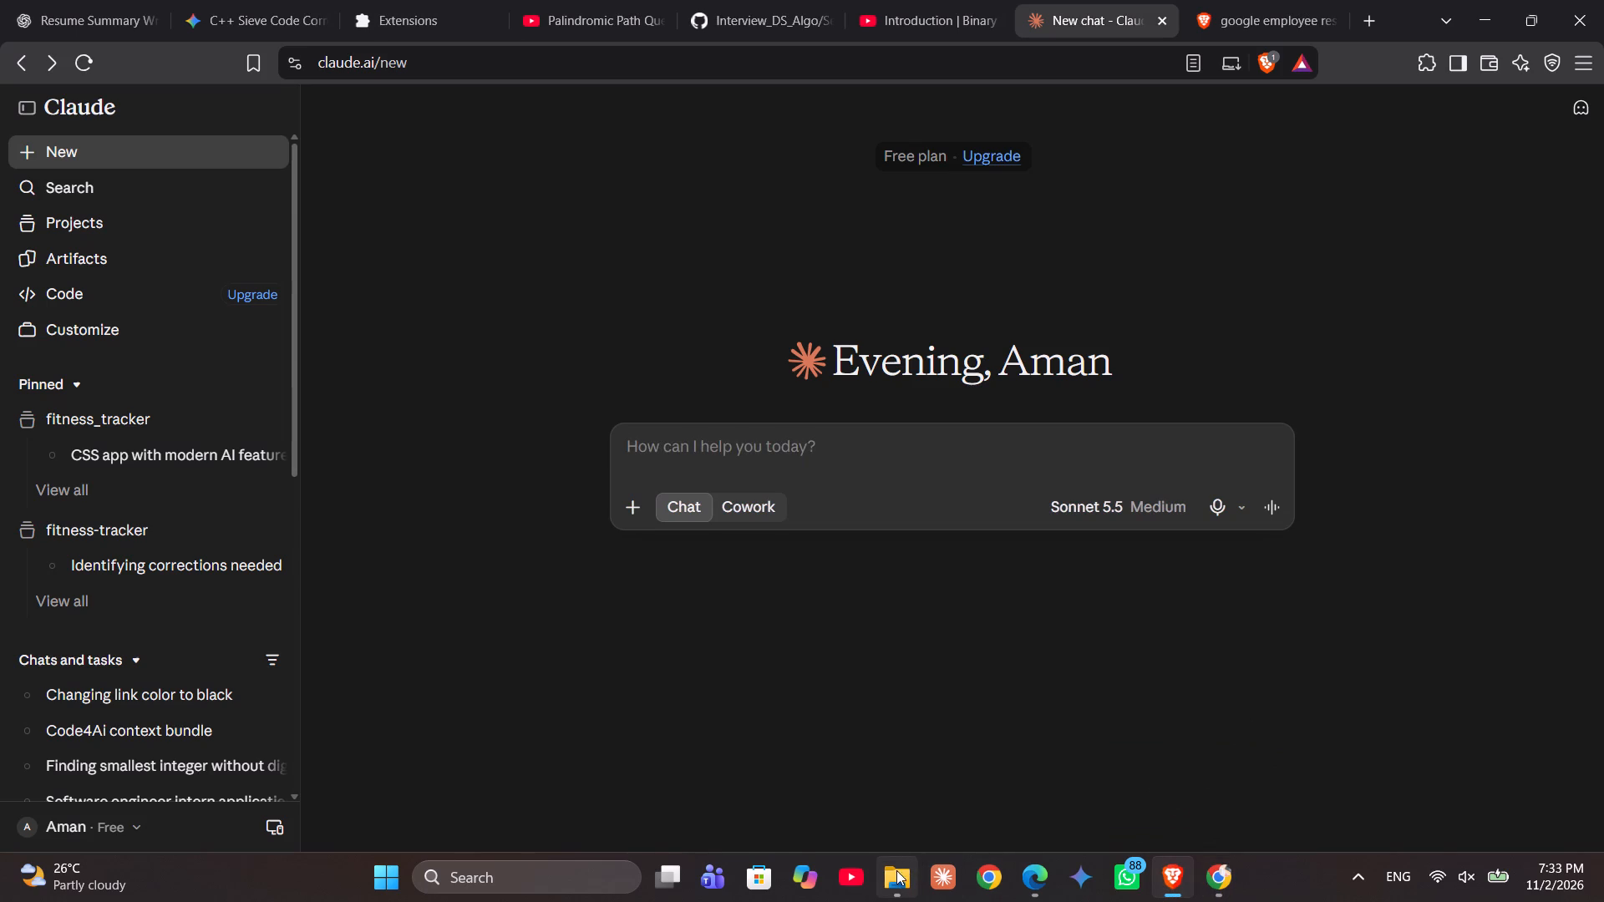
# Open last week's resume PDF, named with only the owner's first and last name, from the Downloads folder.
pyautogui.click(896, 877)
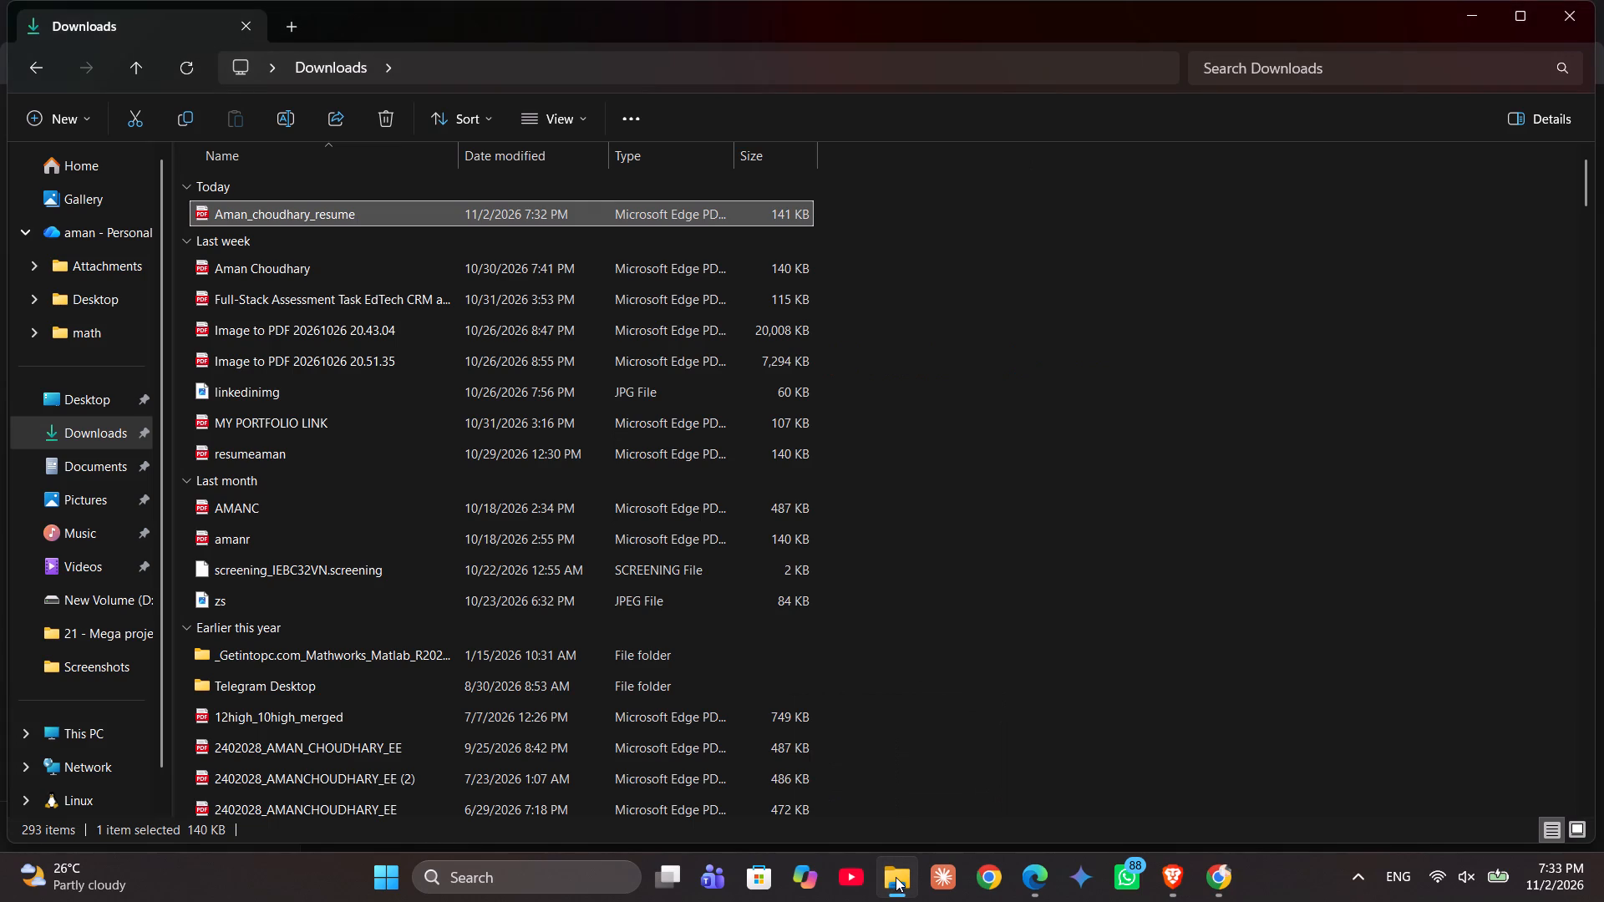
pyautogui.scroll(2, 809, 560)
pyautogui.doubleClick(597, 279)
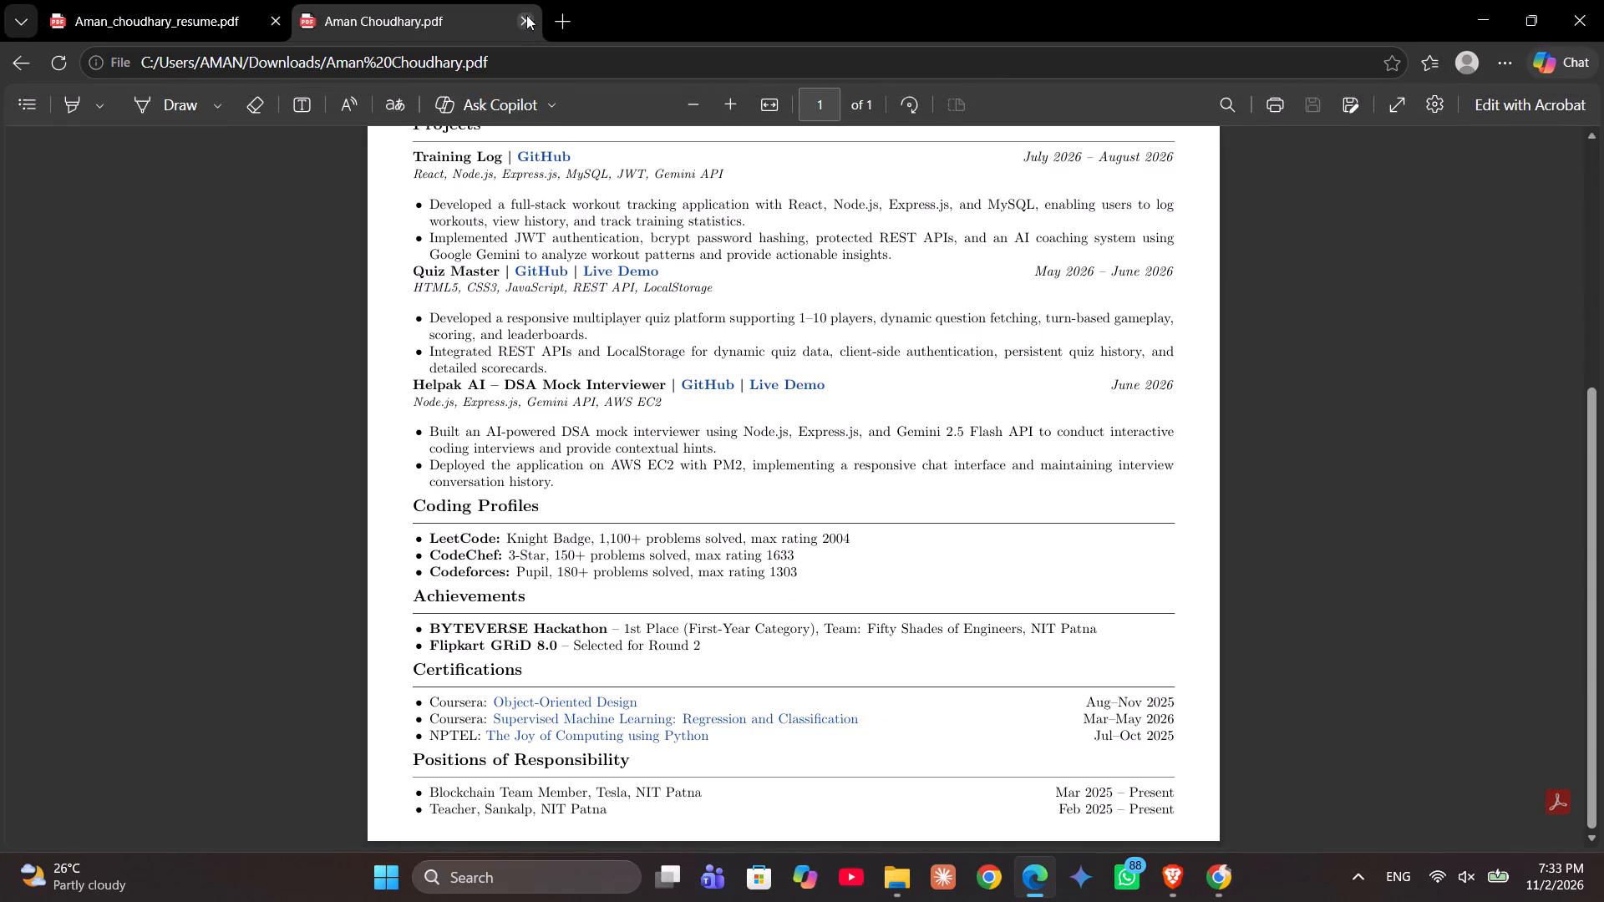
# Close the older resume PDF named only with the owner's name and delete that file from the Downloads folder.
pyautogui.click(526, 15)
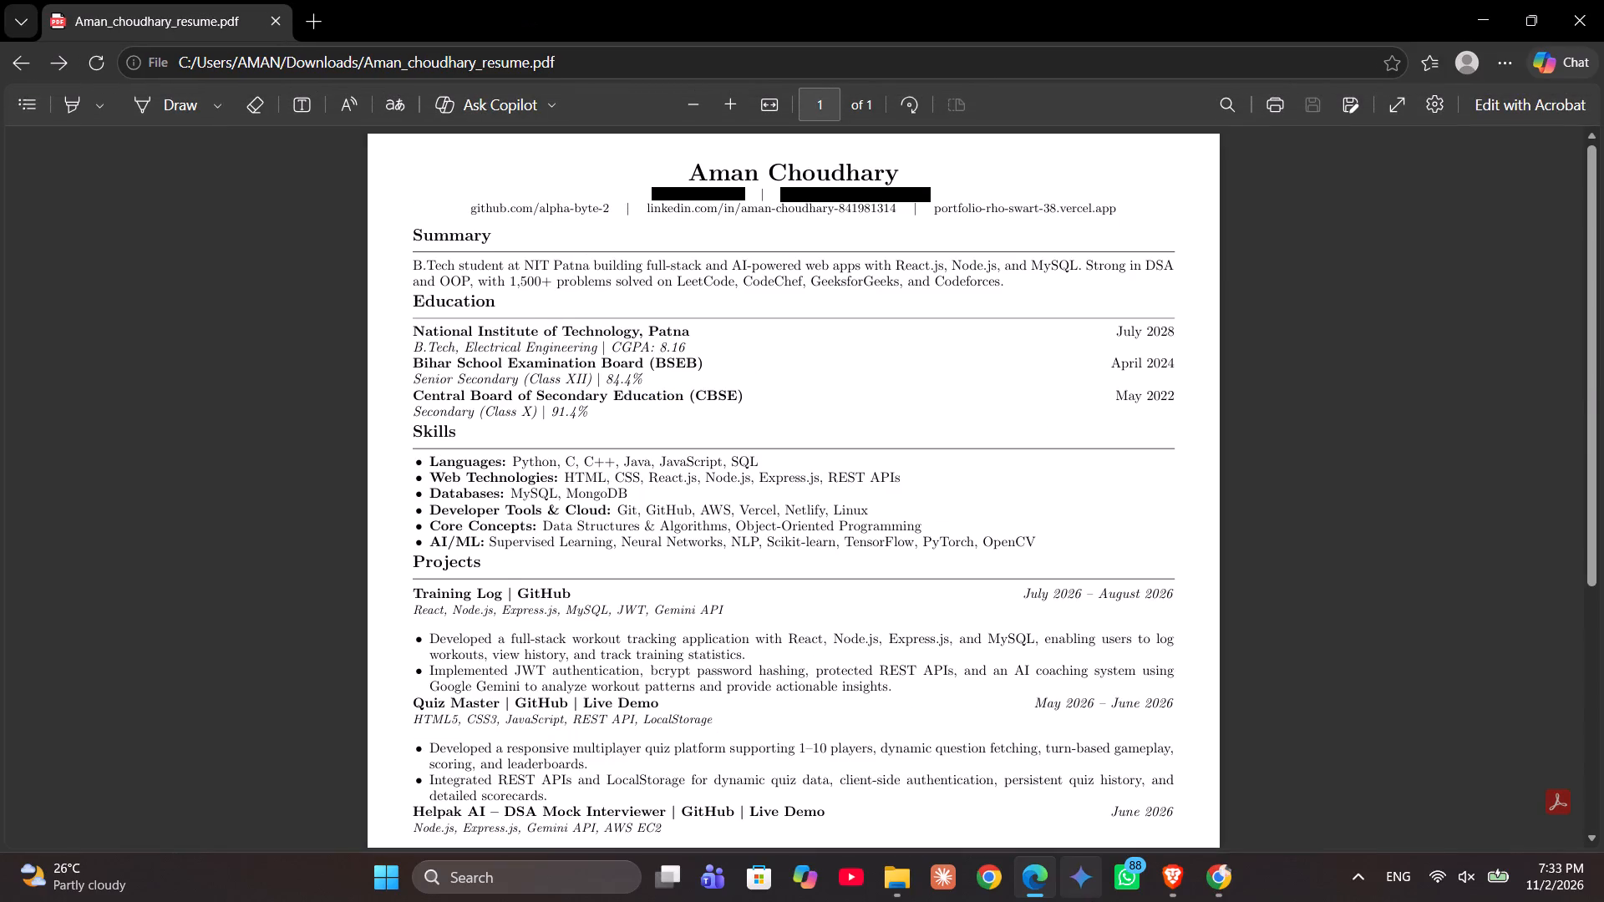
pyautogui.click(906, 884)
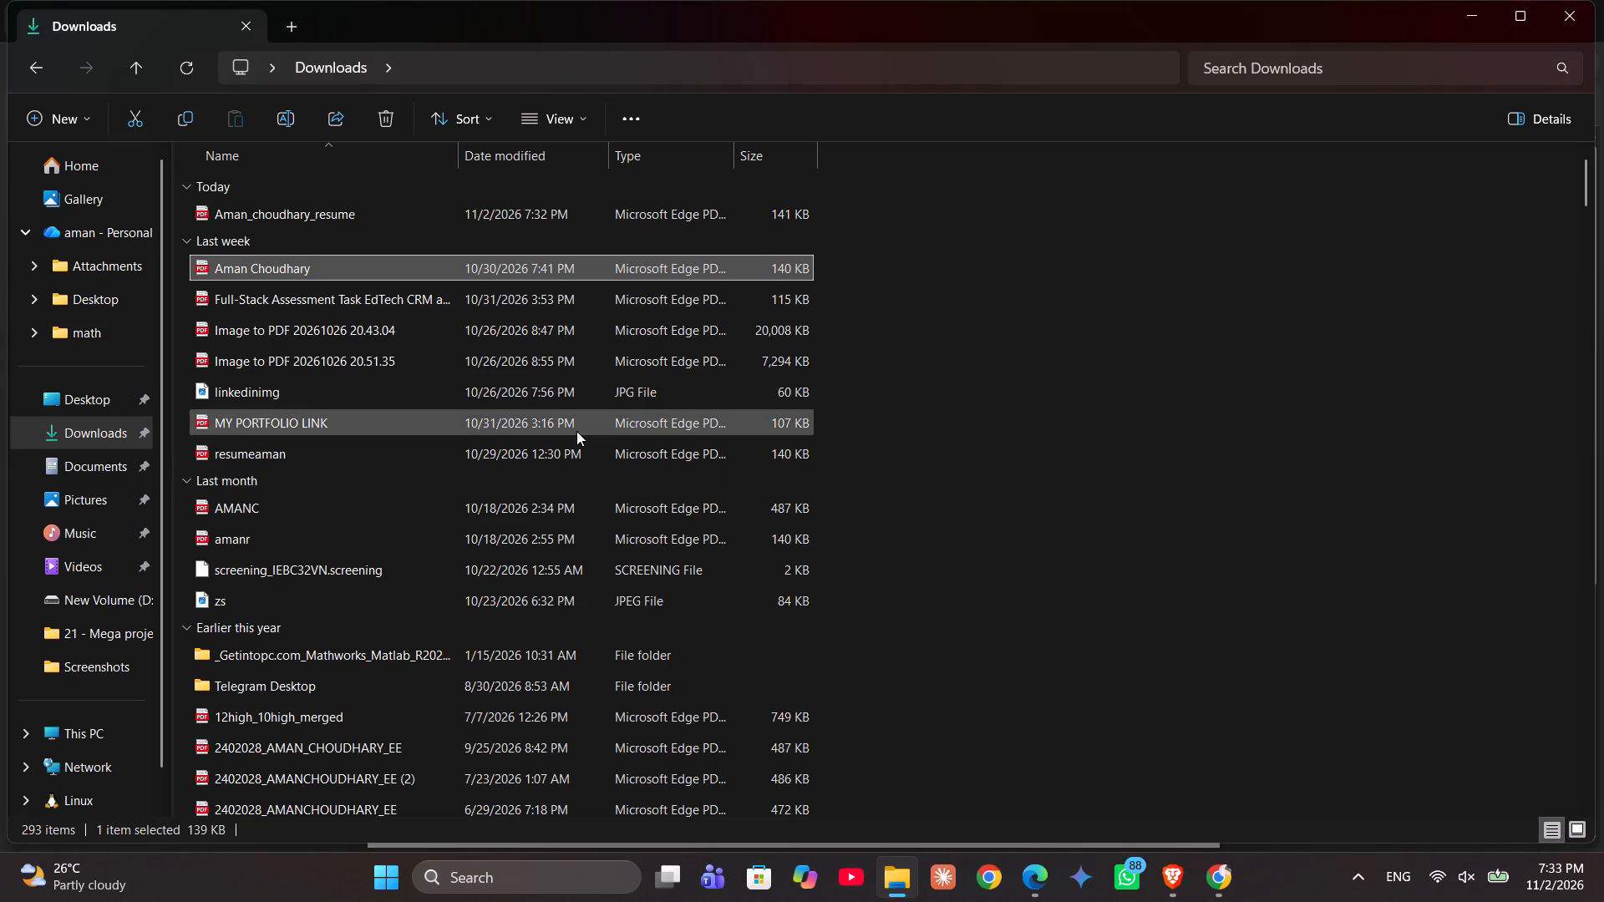
pyautogui.click(487, 268)
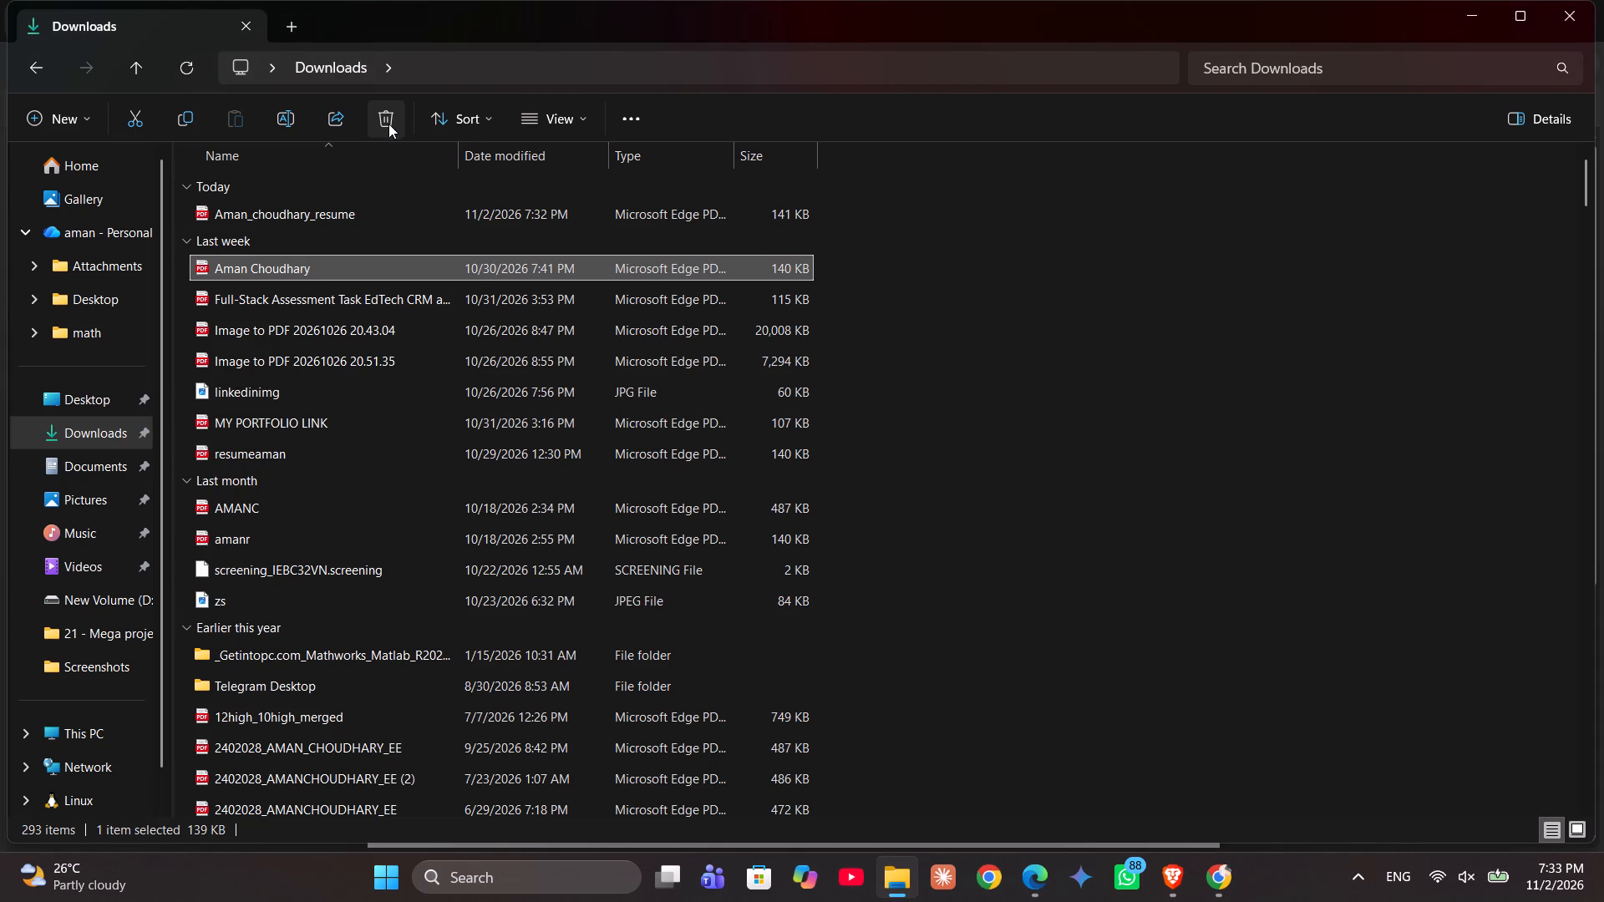
pyautogui.click(387, 122)
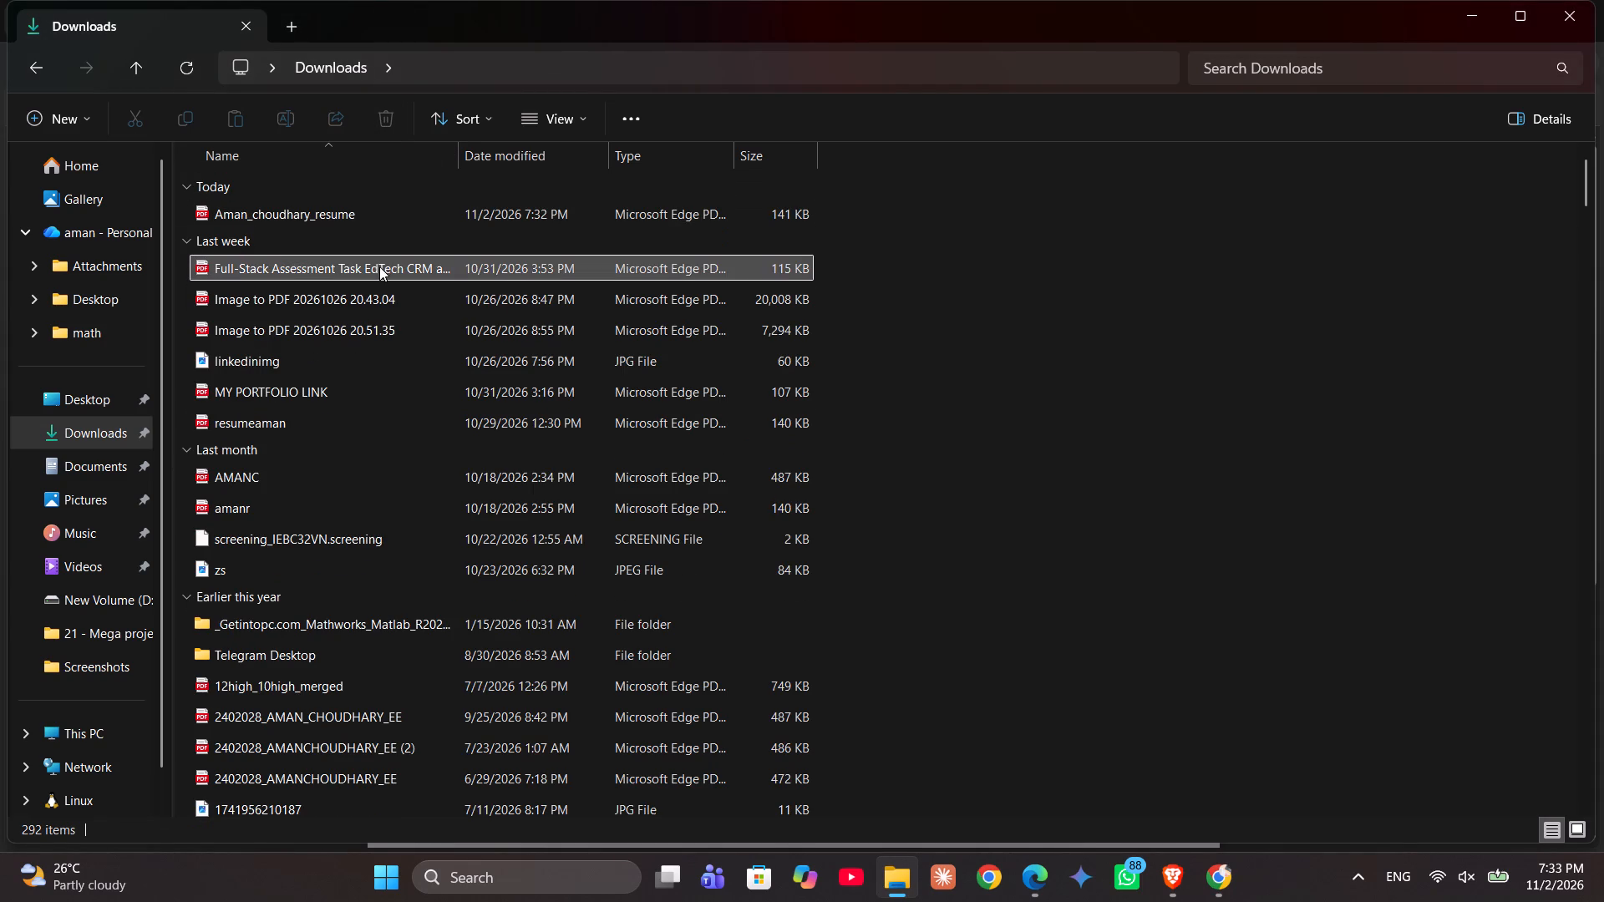
# Open the resumeaman PDF from the Downloads folder to check which resume version it holds, and close it.
pyautogui.click(363, 307)
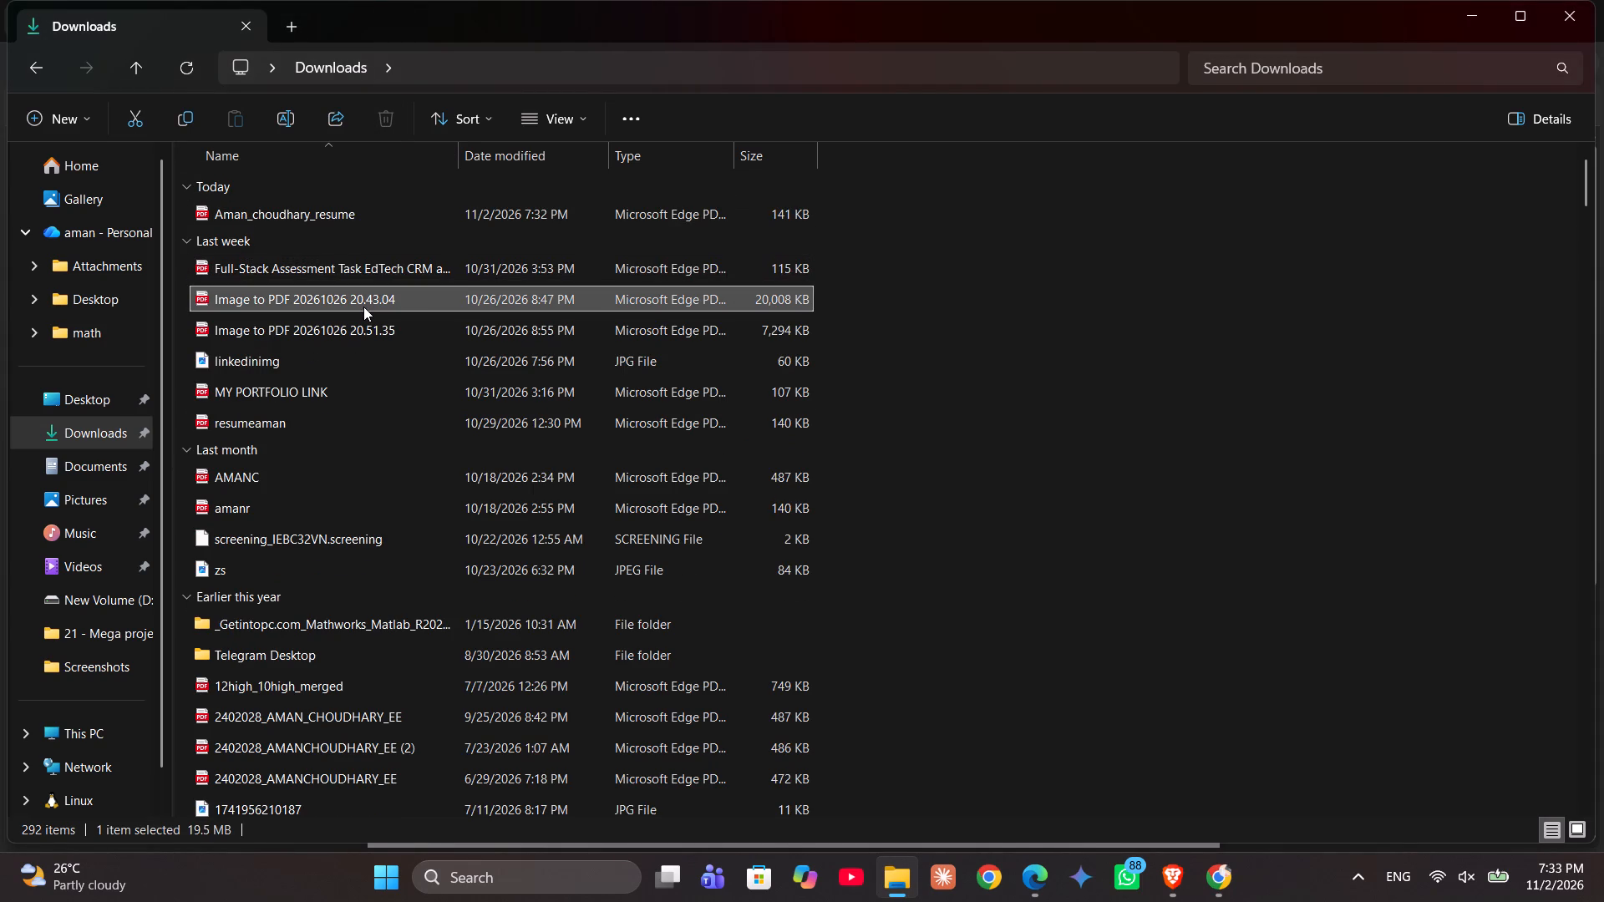
pyautogui.doubleClick(349, 419)
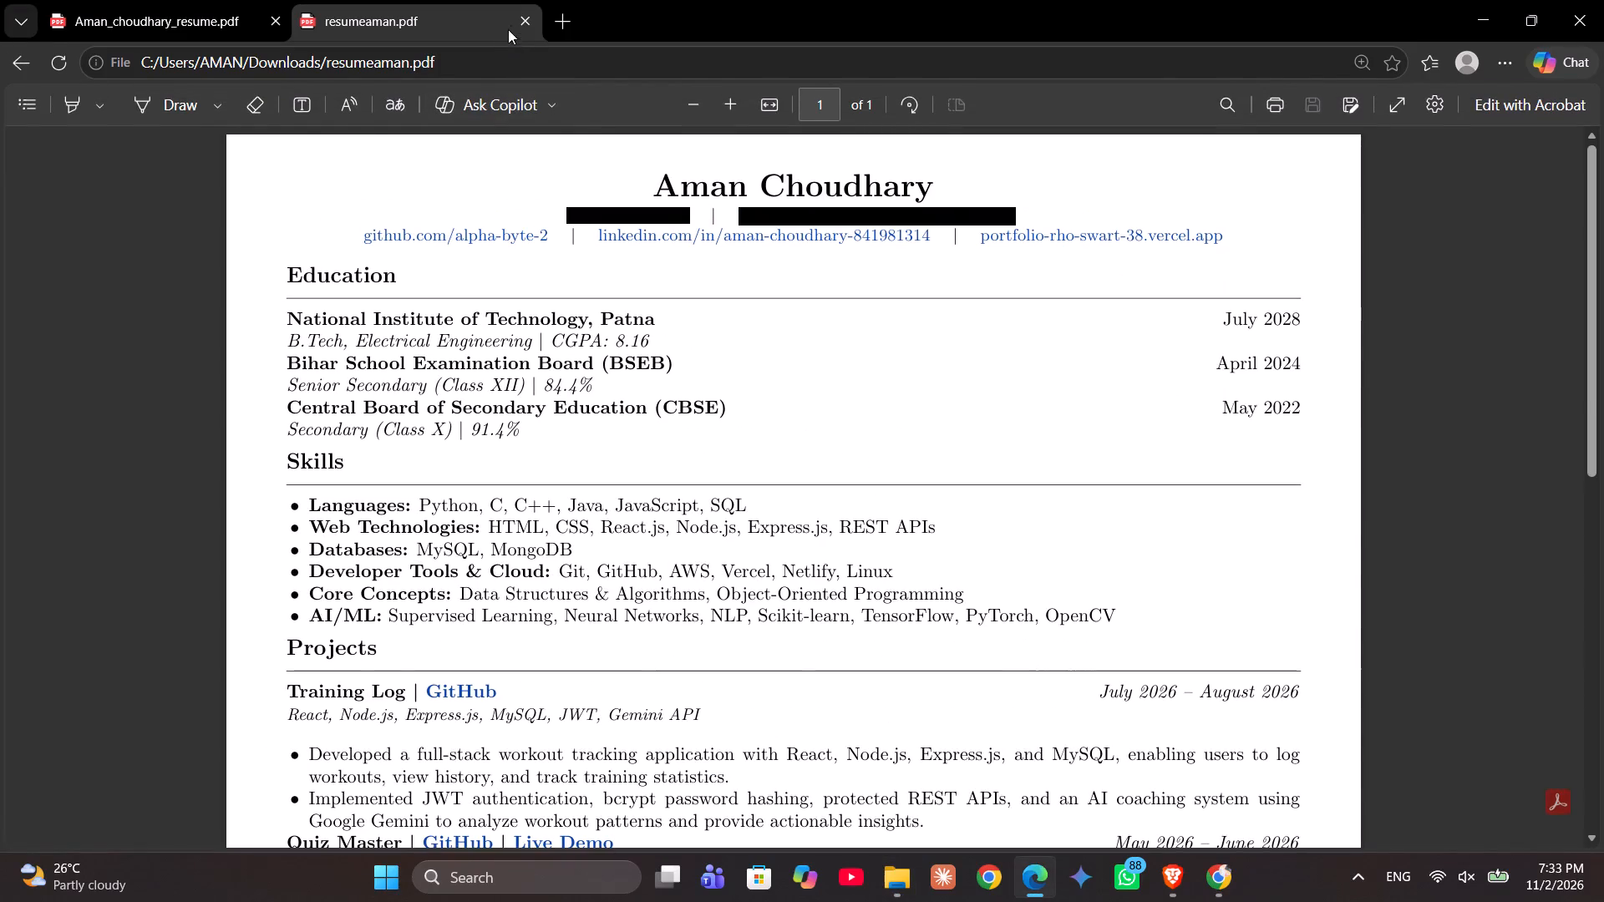
pyautogui.click(530, 13)
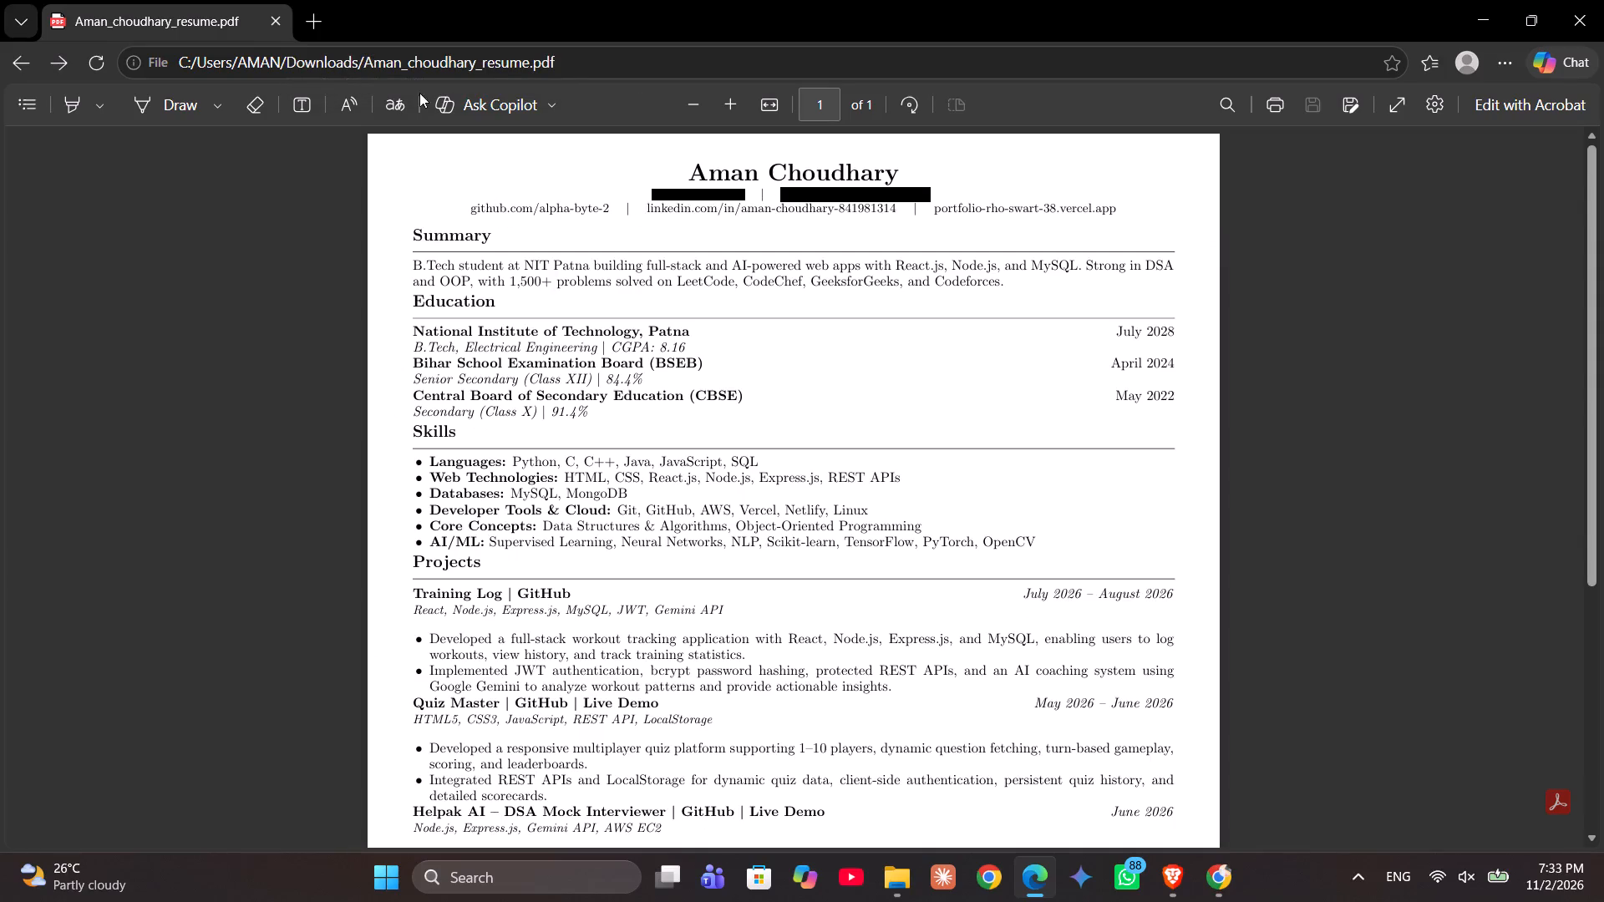
# Test the GitHub link in the renamed resume's header and the Object-Oriented Design link under Certifications.
pyautogui.scroll(2, 637, 445)
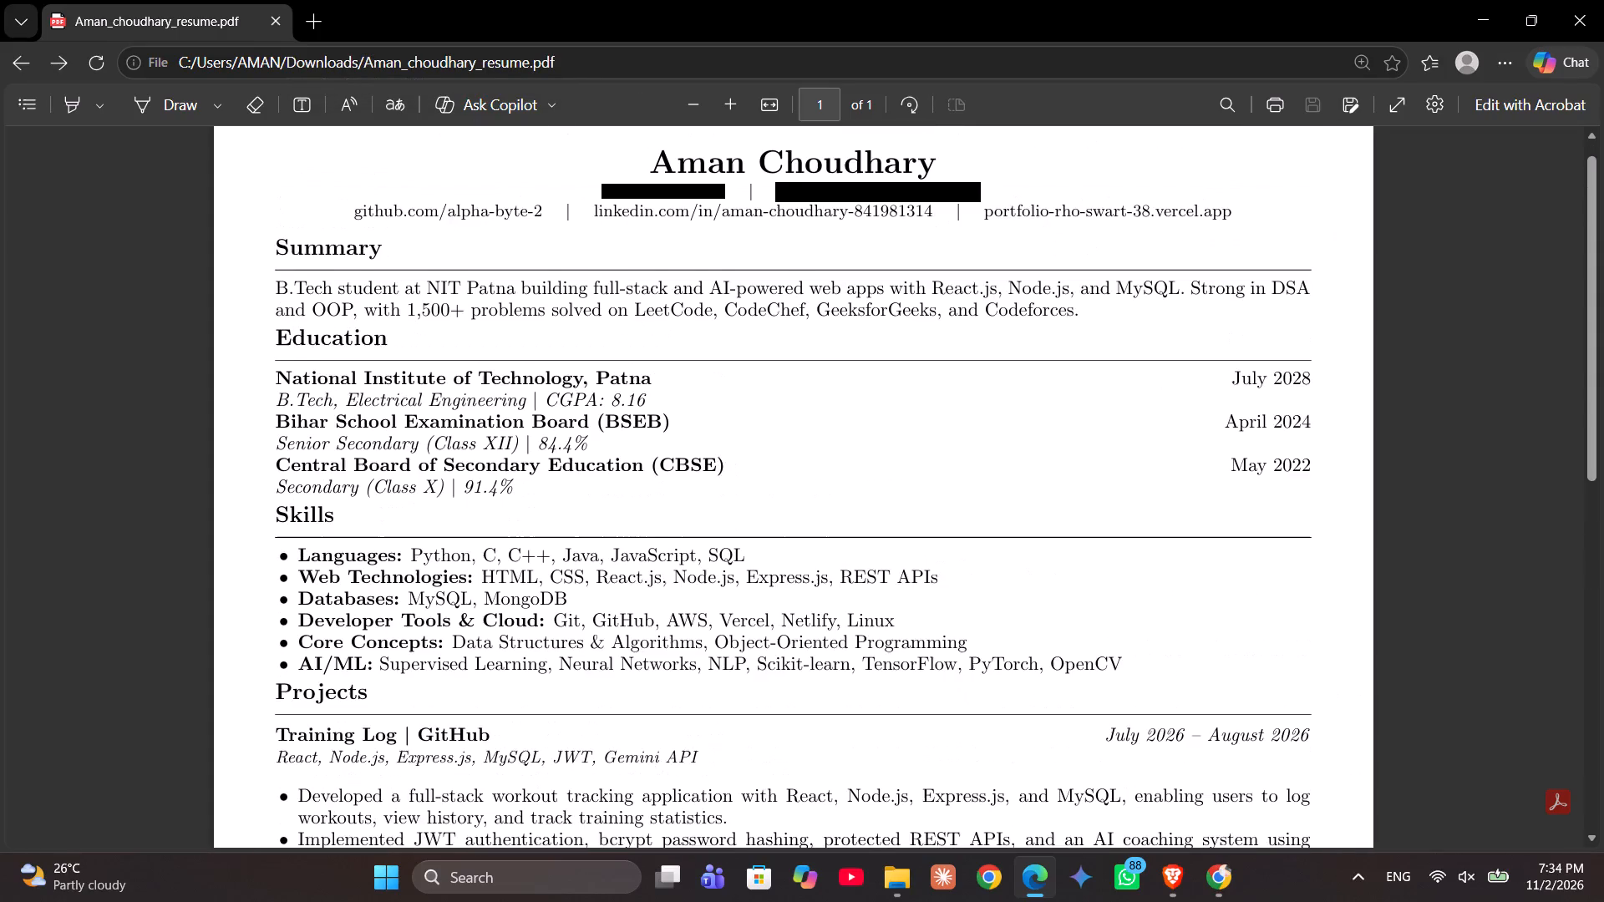
pyautogui.click(475, 239)
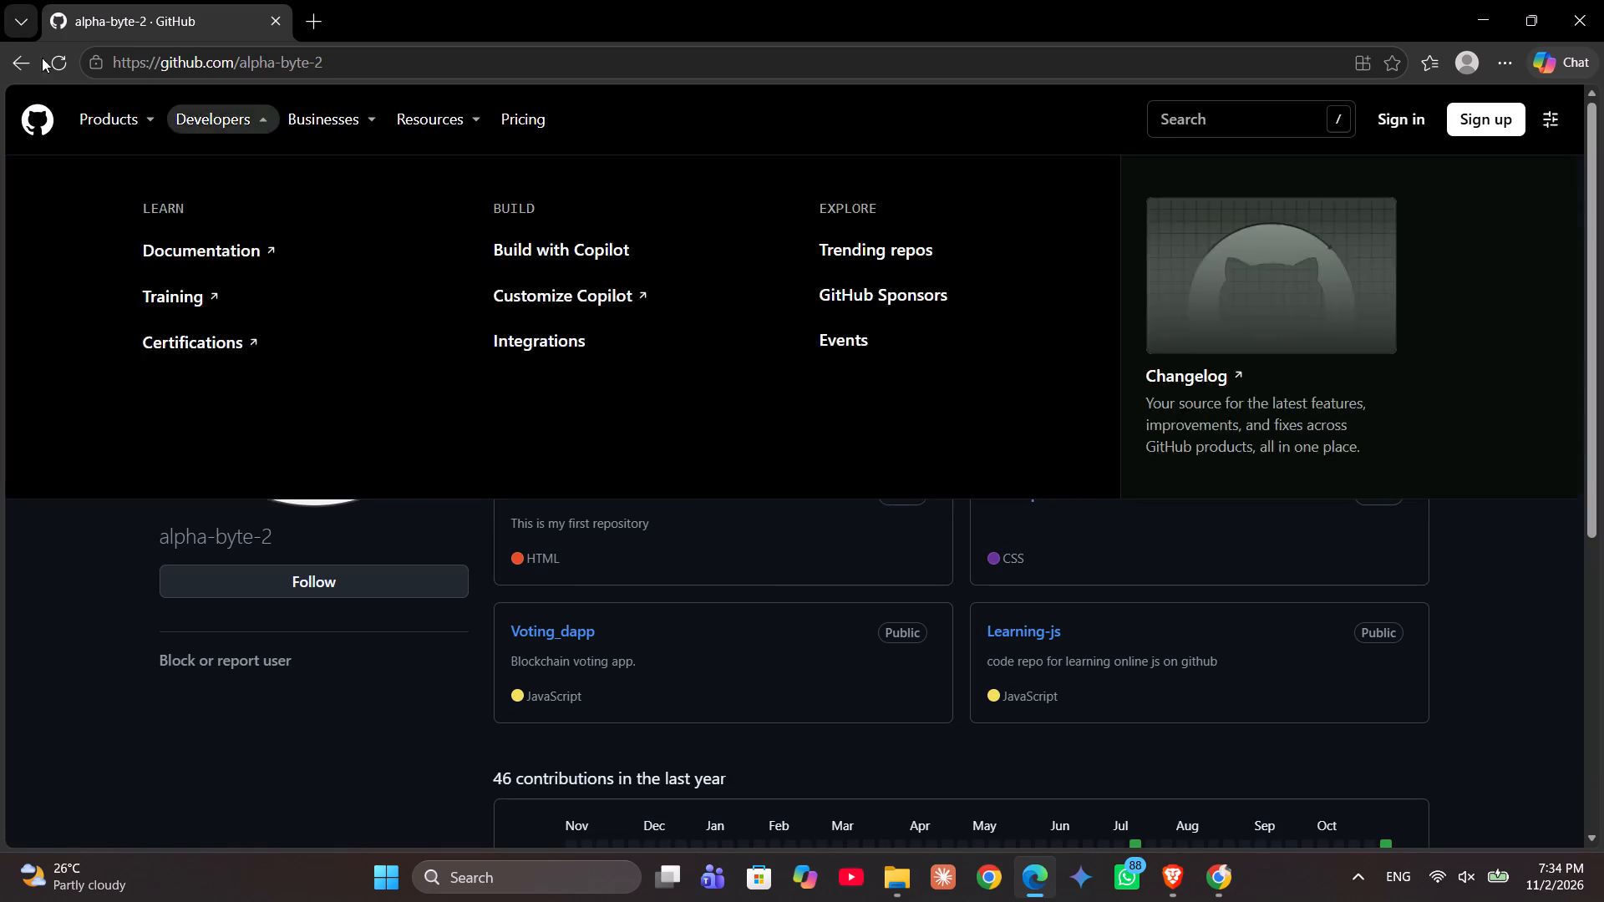
pyautogui.click(13, 64)
pyautogui.scroll(-3, 517, 528)
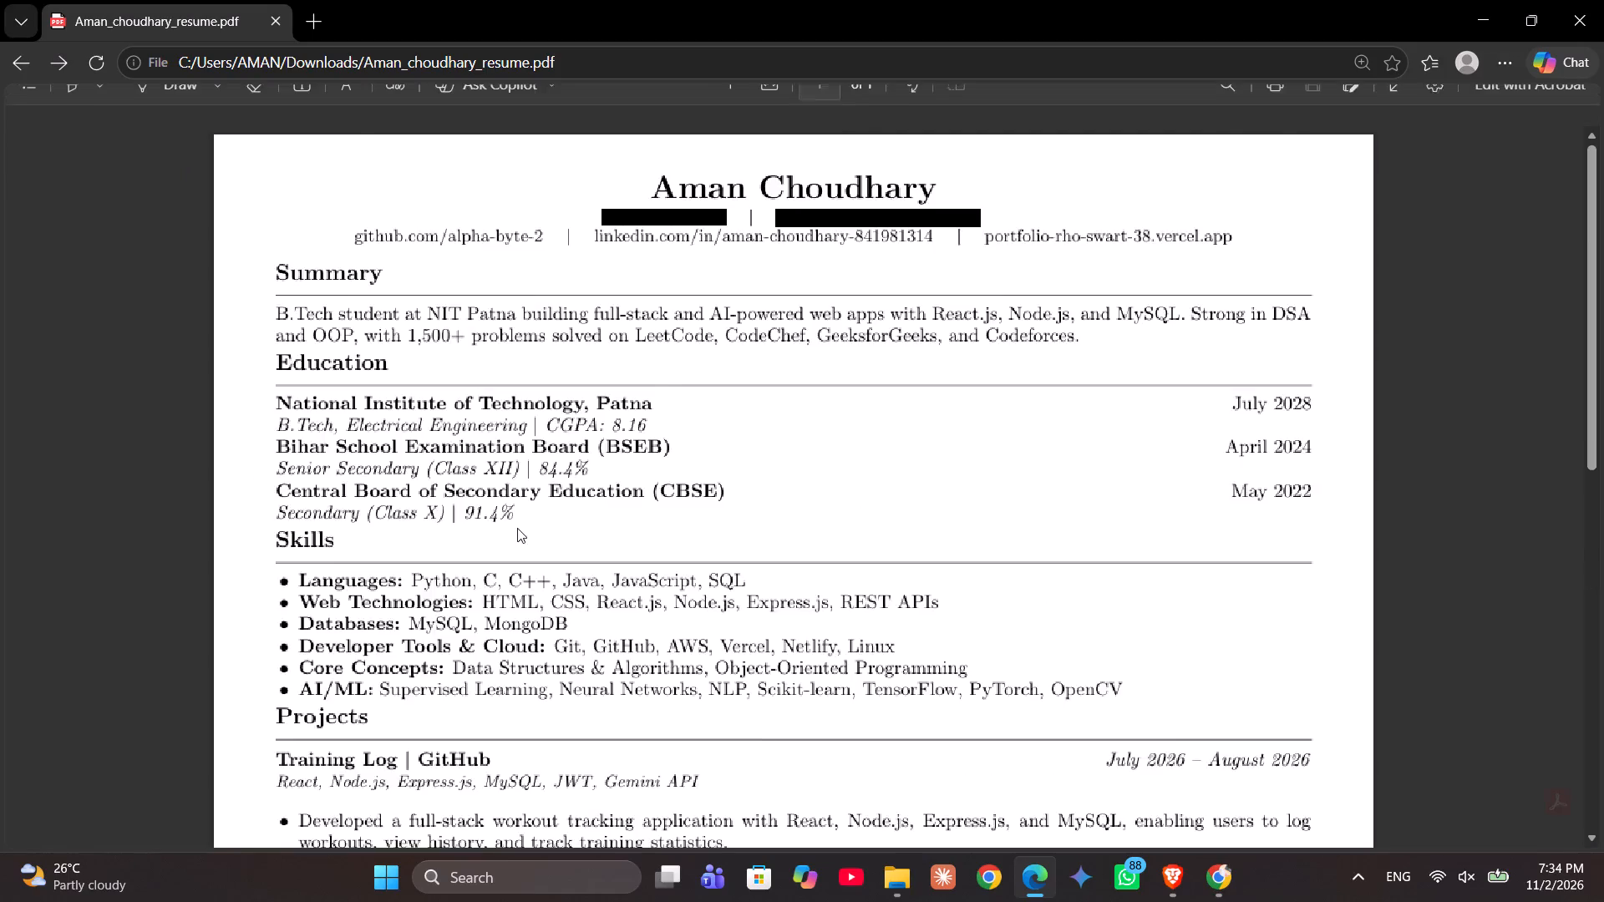
pyautogui.scroll(-2, 517, 528)
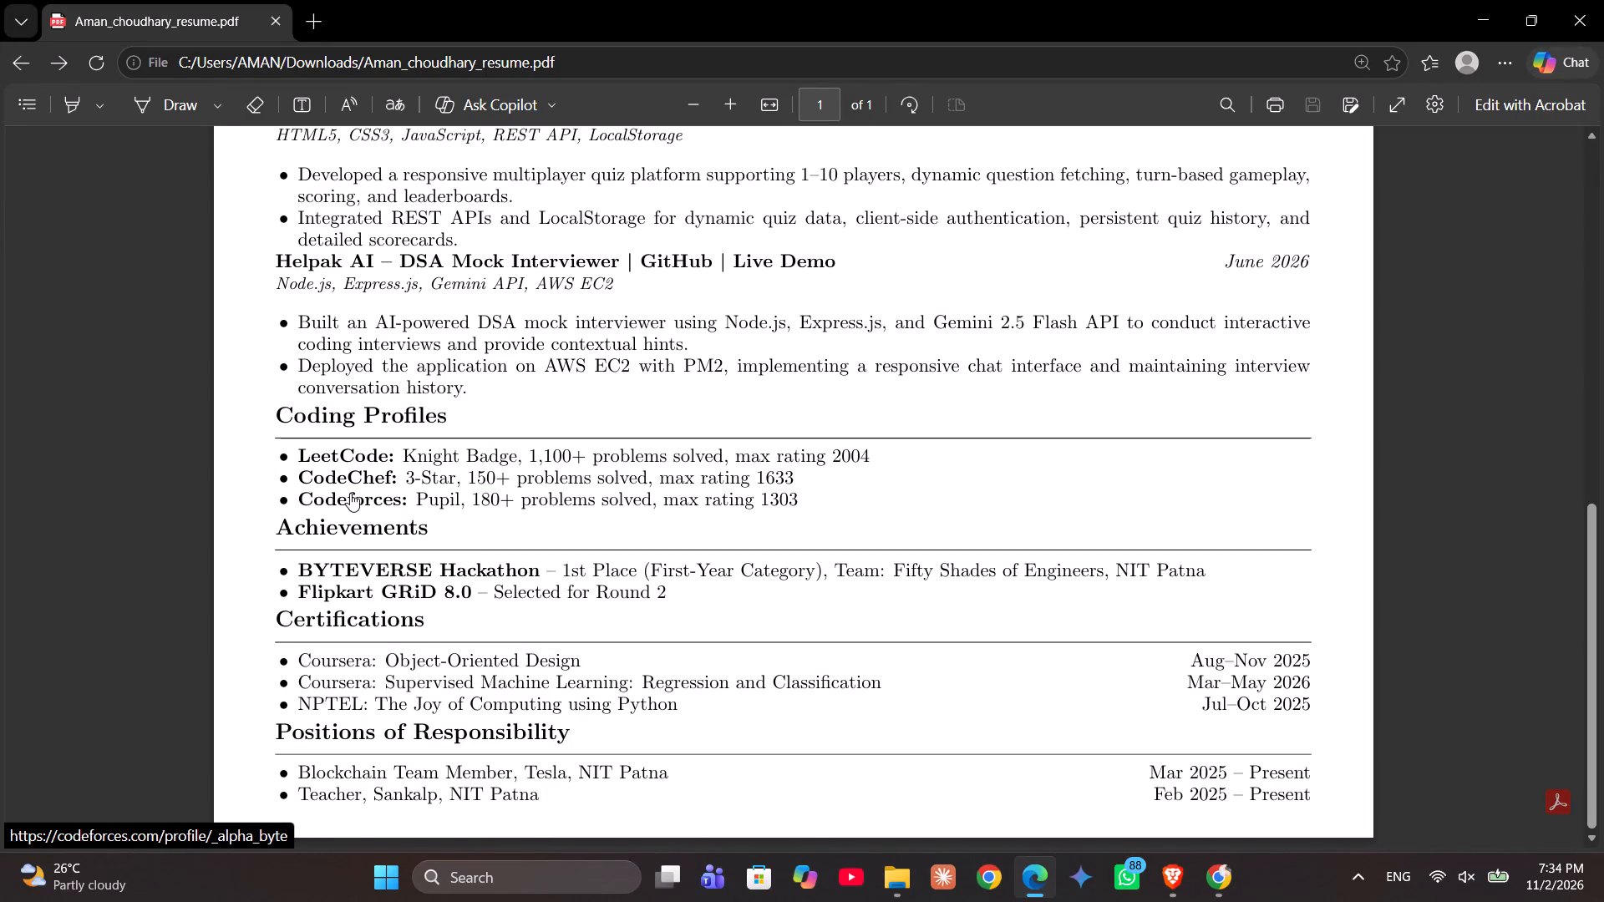
pyautogui.click(454, 662)
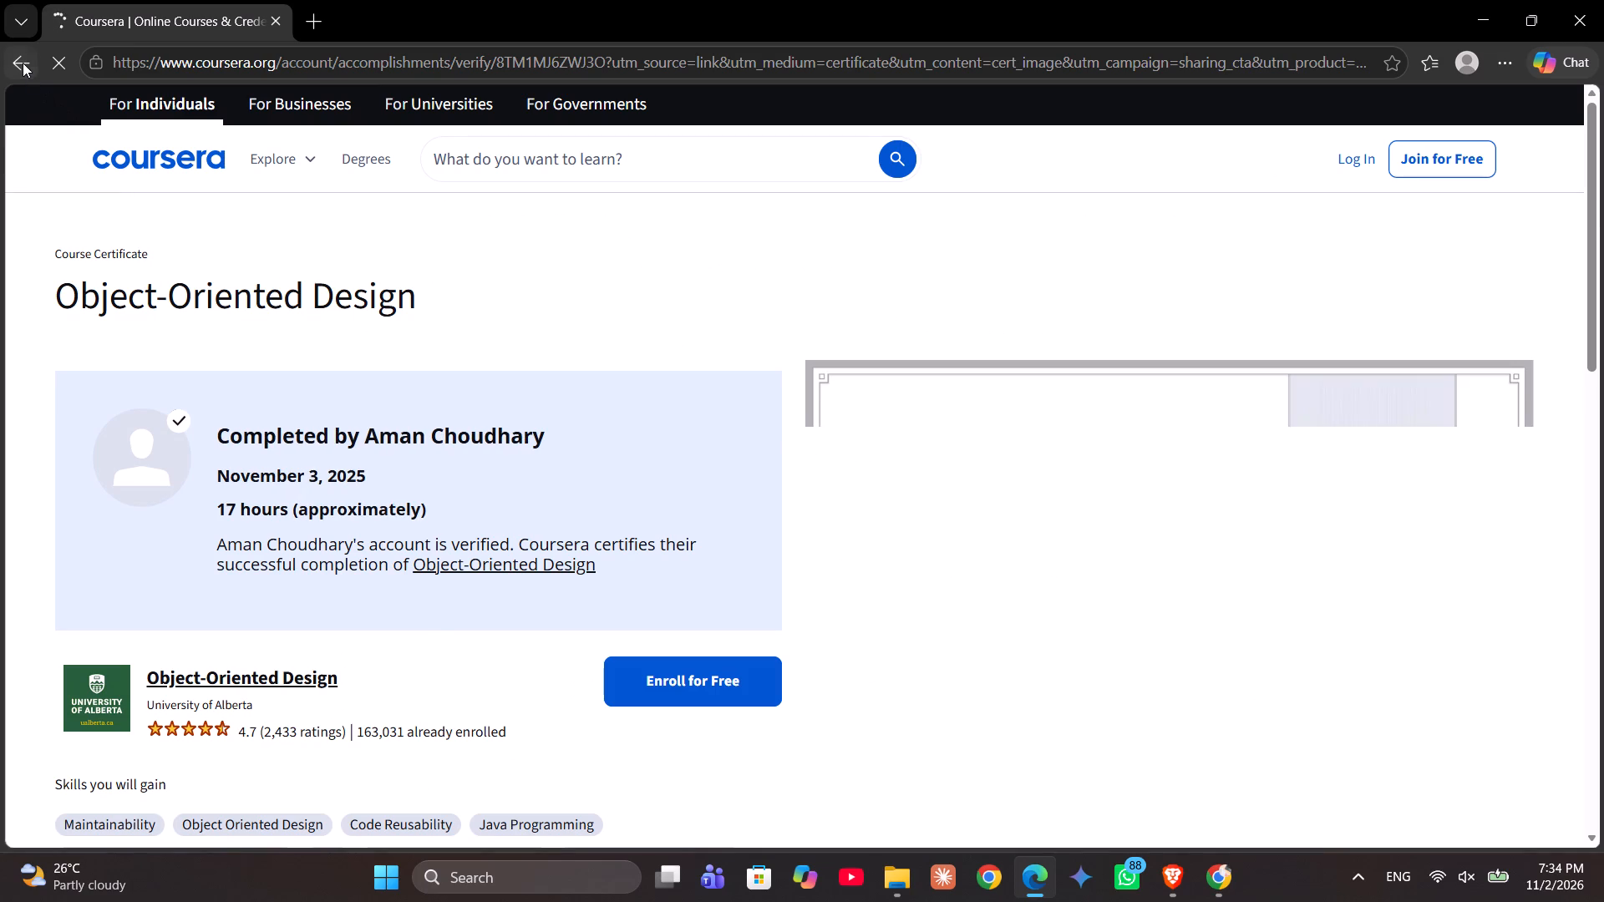
# Return to the resume and test the Supervised Machine Learning and The Joy of Computing using Python links under Certifications.
pyautogui.click(23, 63)
pyautogui.scroll(-3, 580, 621)
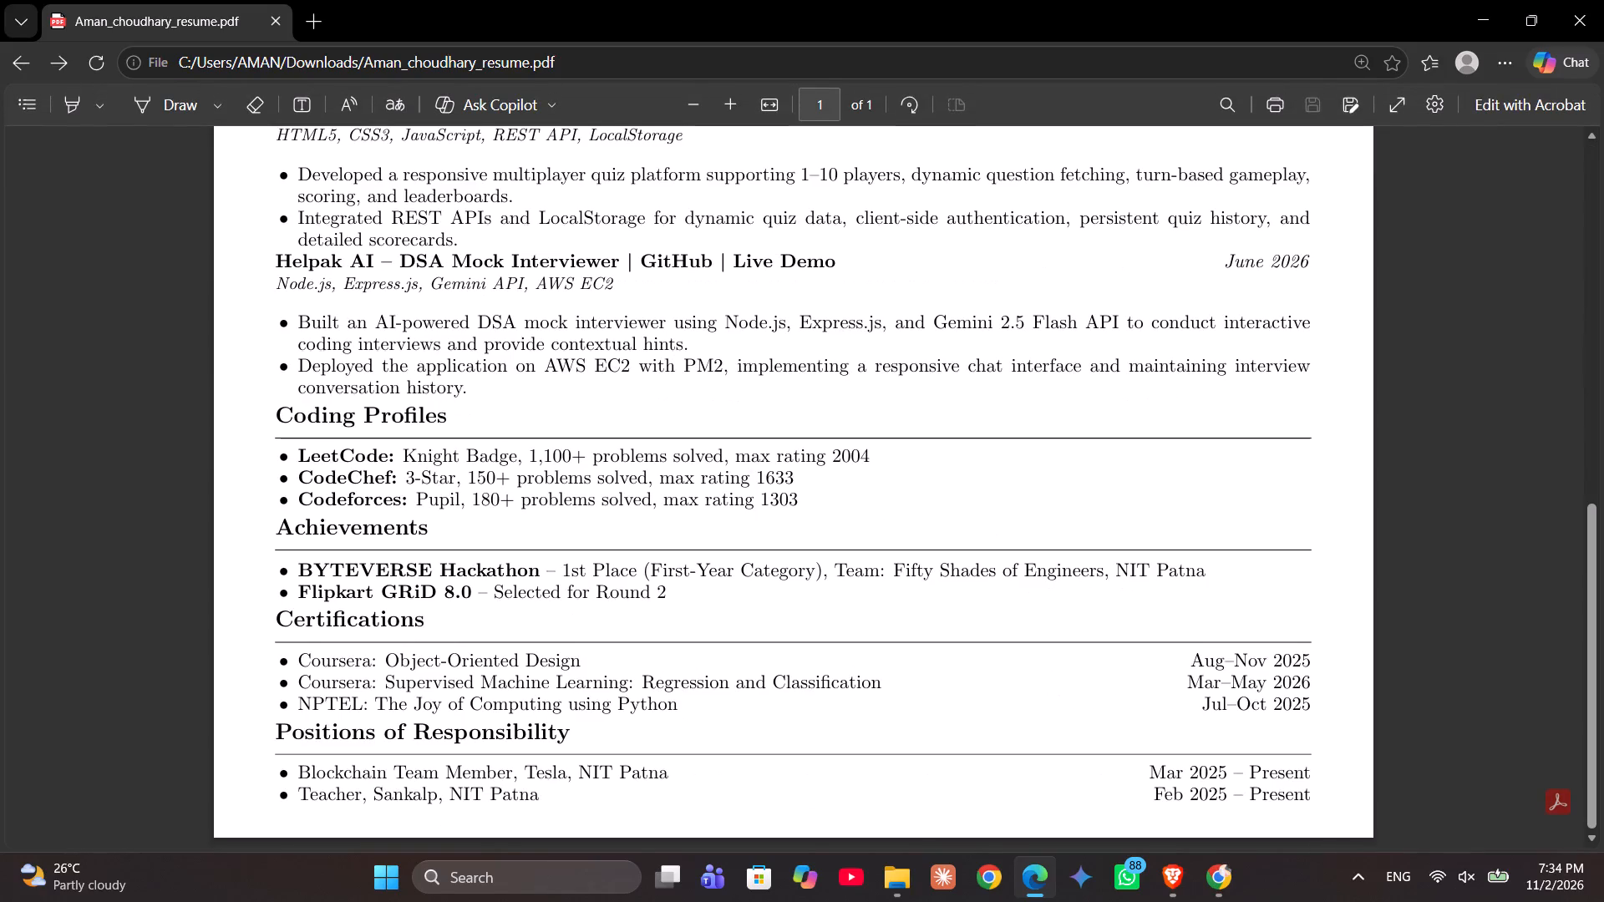
pyautogui.click(332, 683)
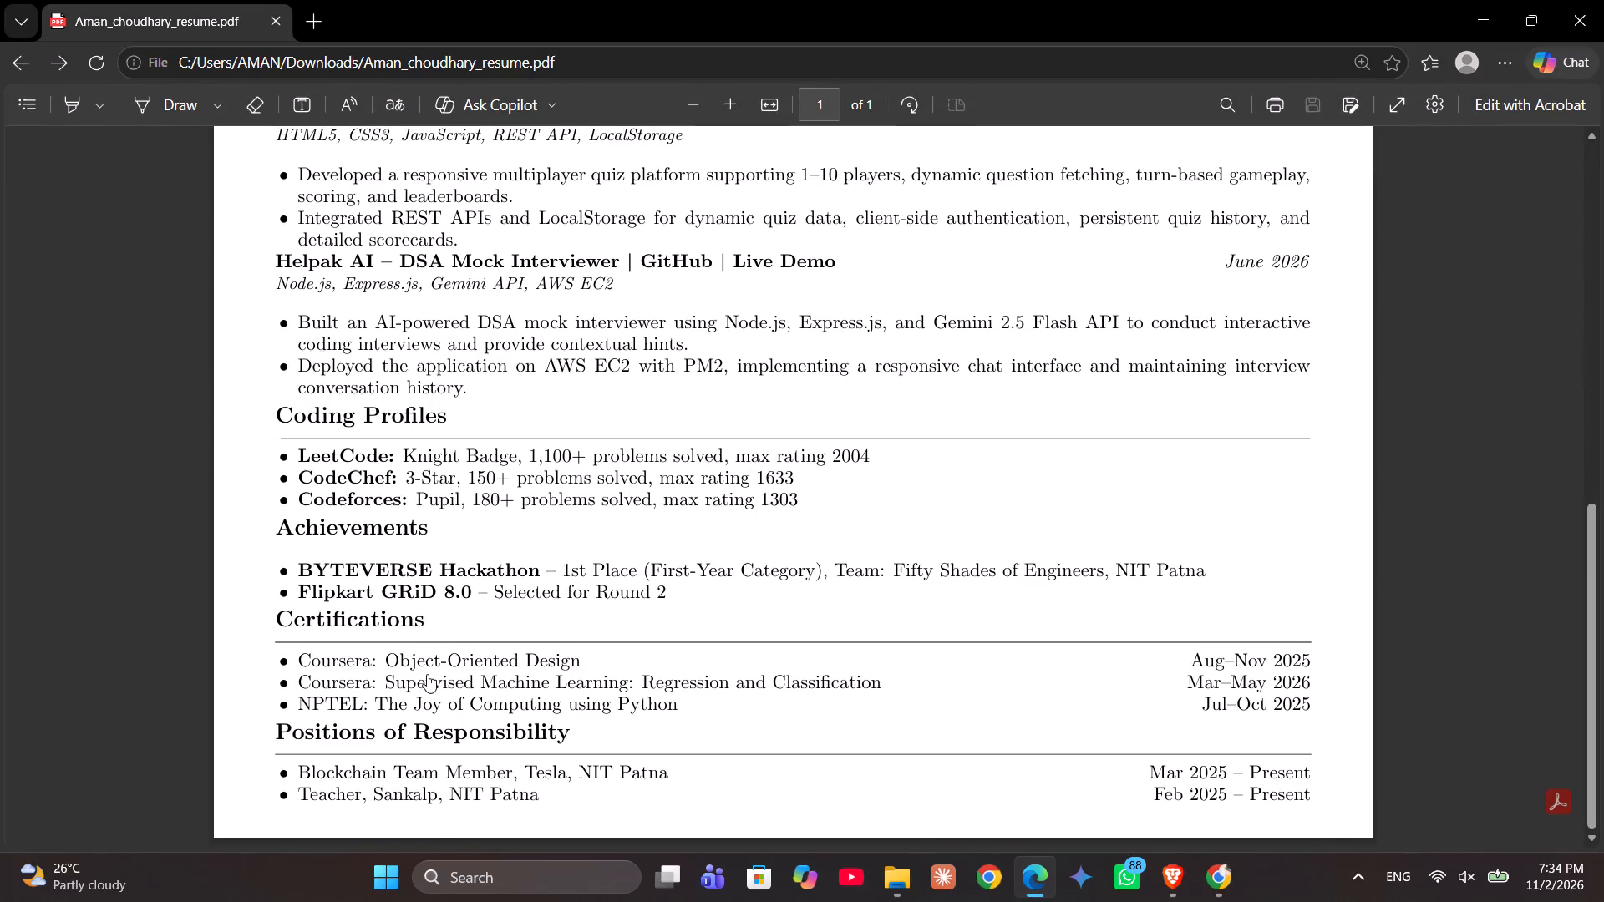
pyautogui.click(427, 674)
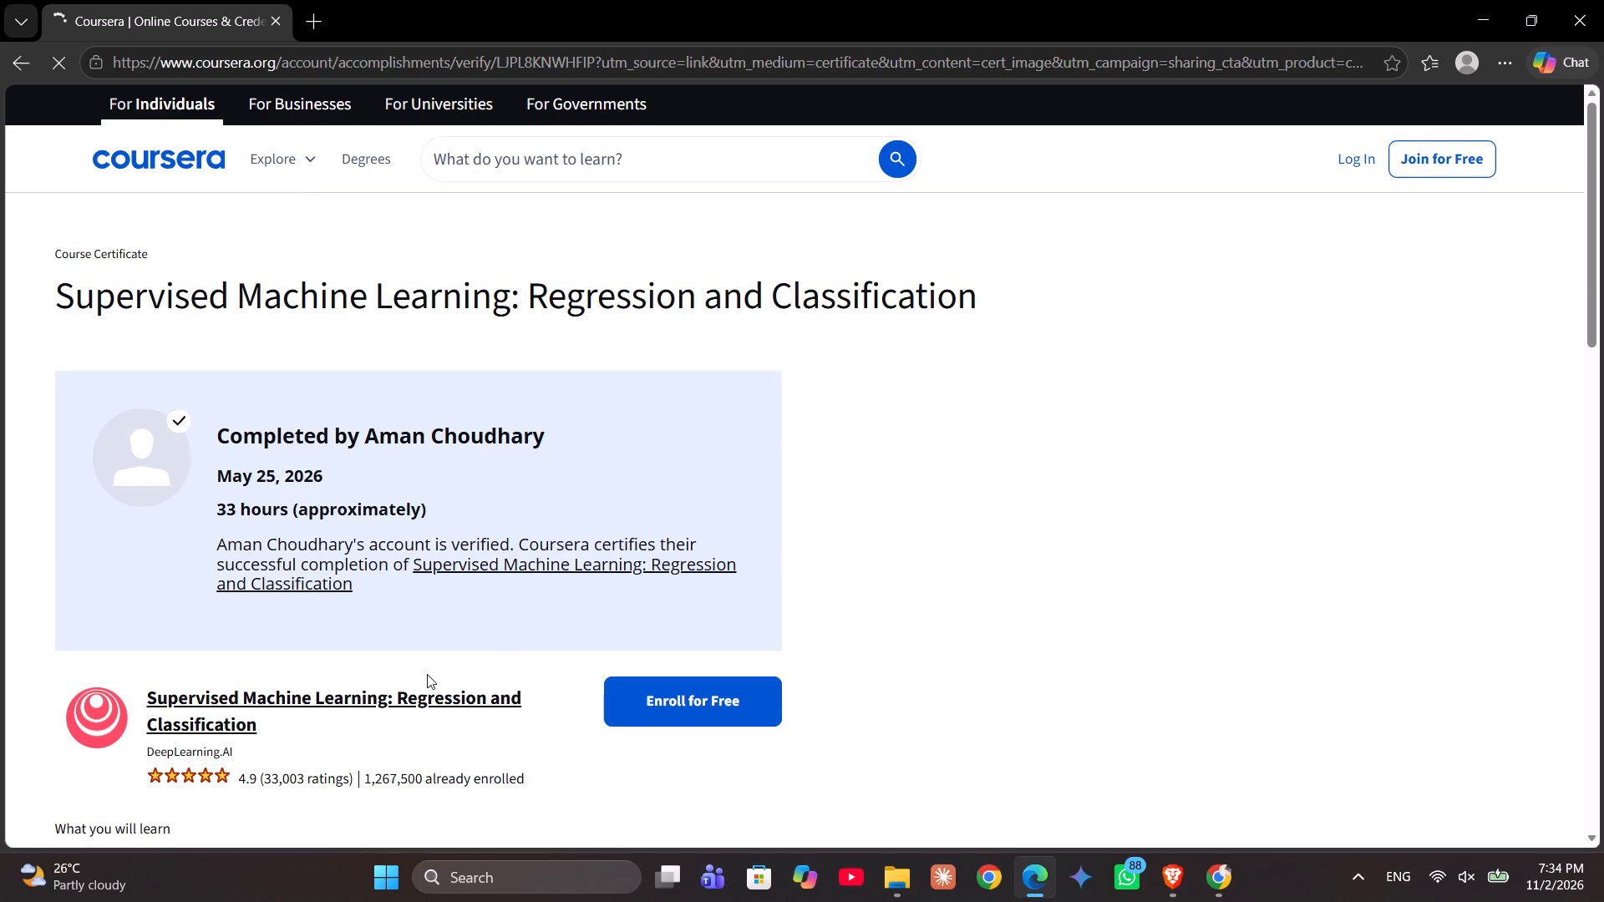
pyautogui.click(18, 59)
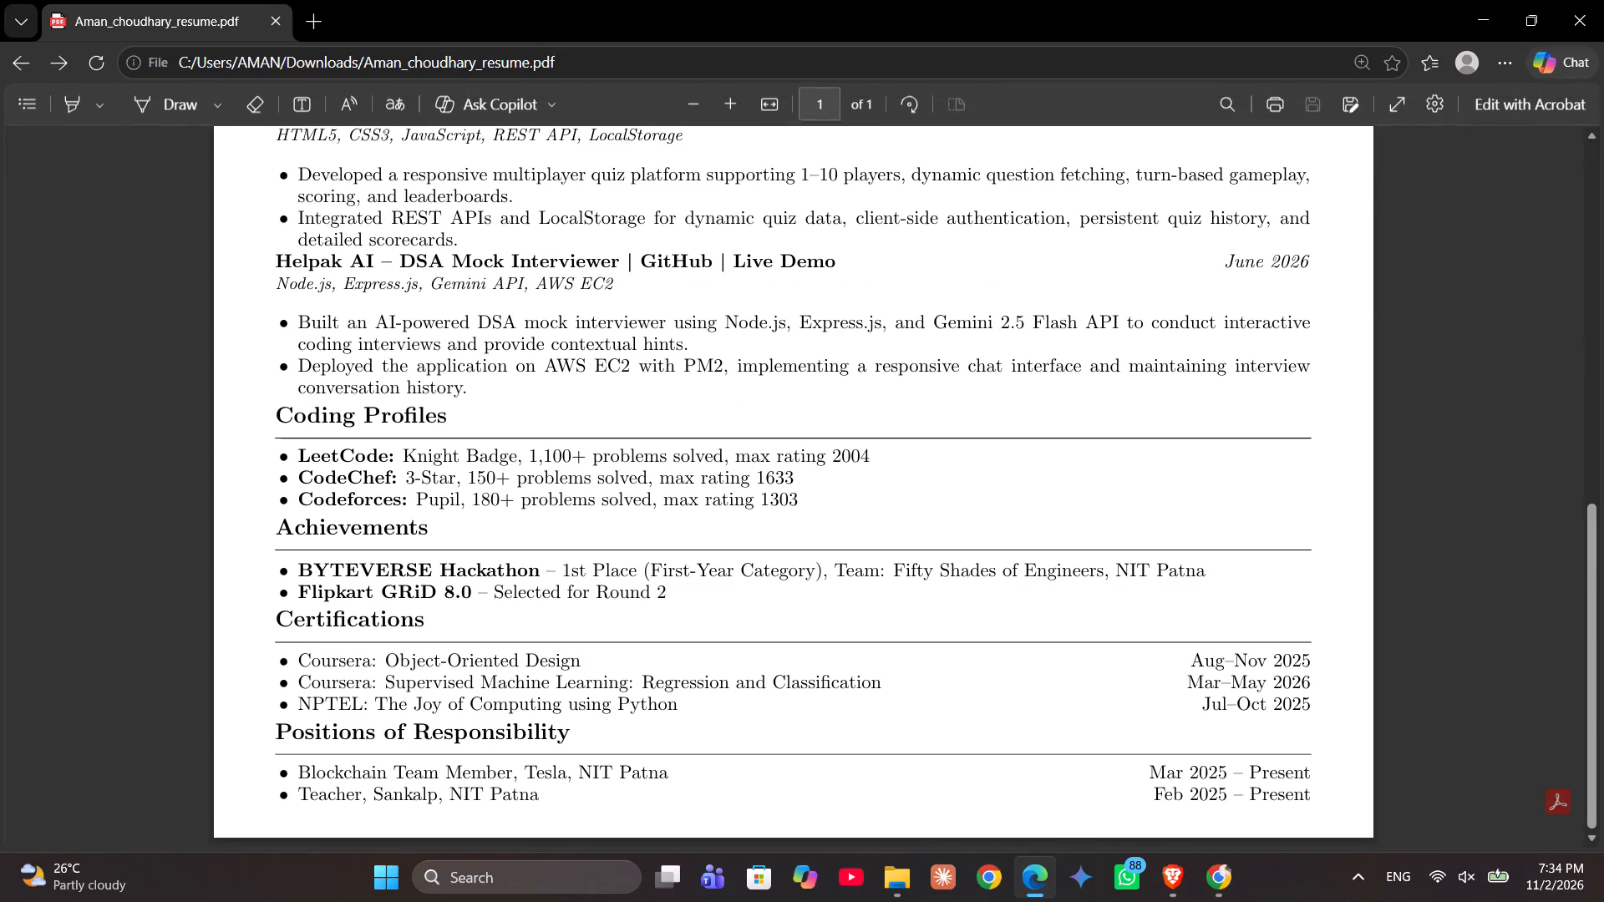
pyautogui.scroll(-2, 438, 501)
pyautogui.click(453, 707)
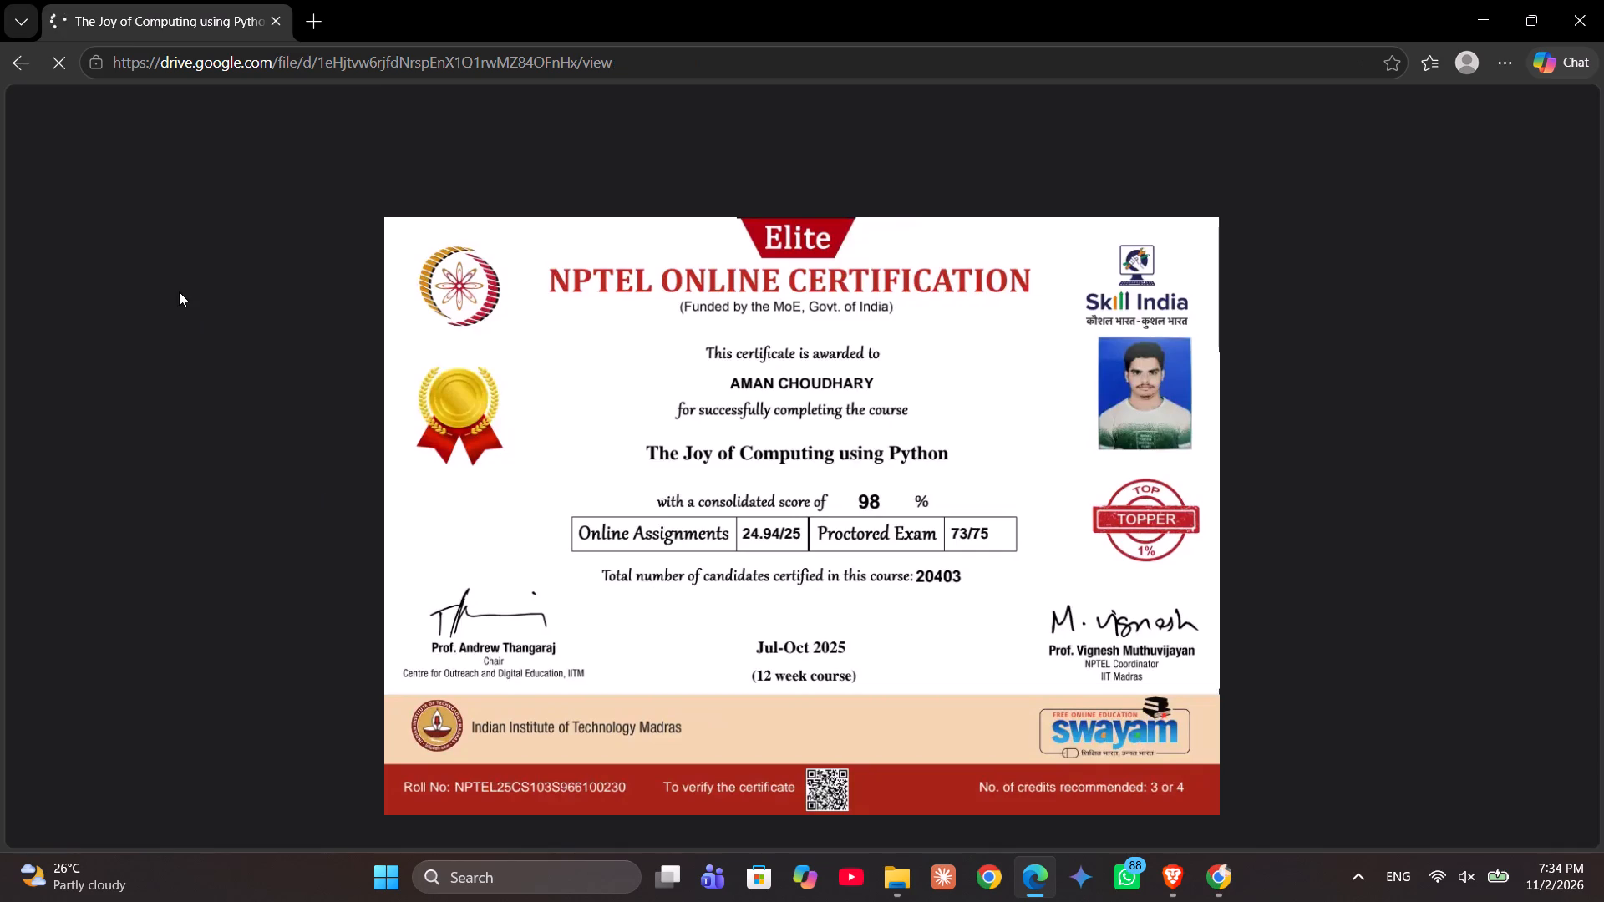
pyautogui.click(20, 53)
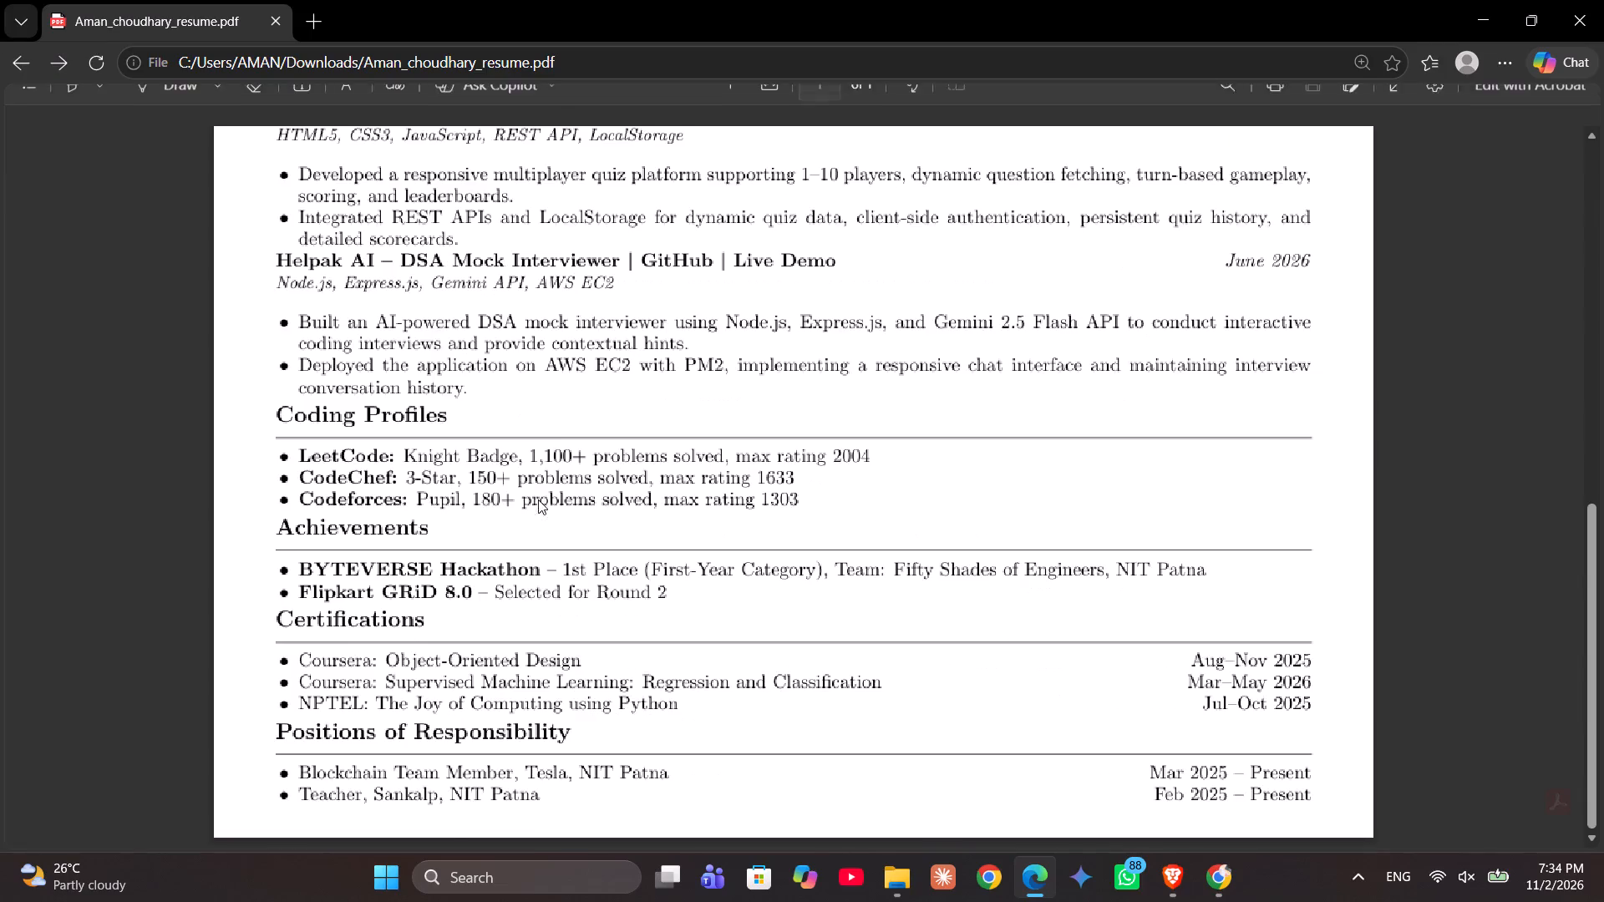
# Switch to WhatsApp.
pyautogui.click(1128, 868)
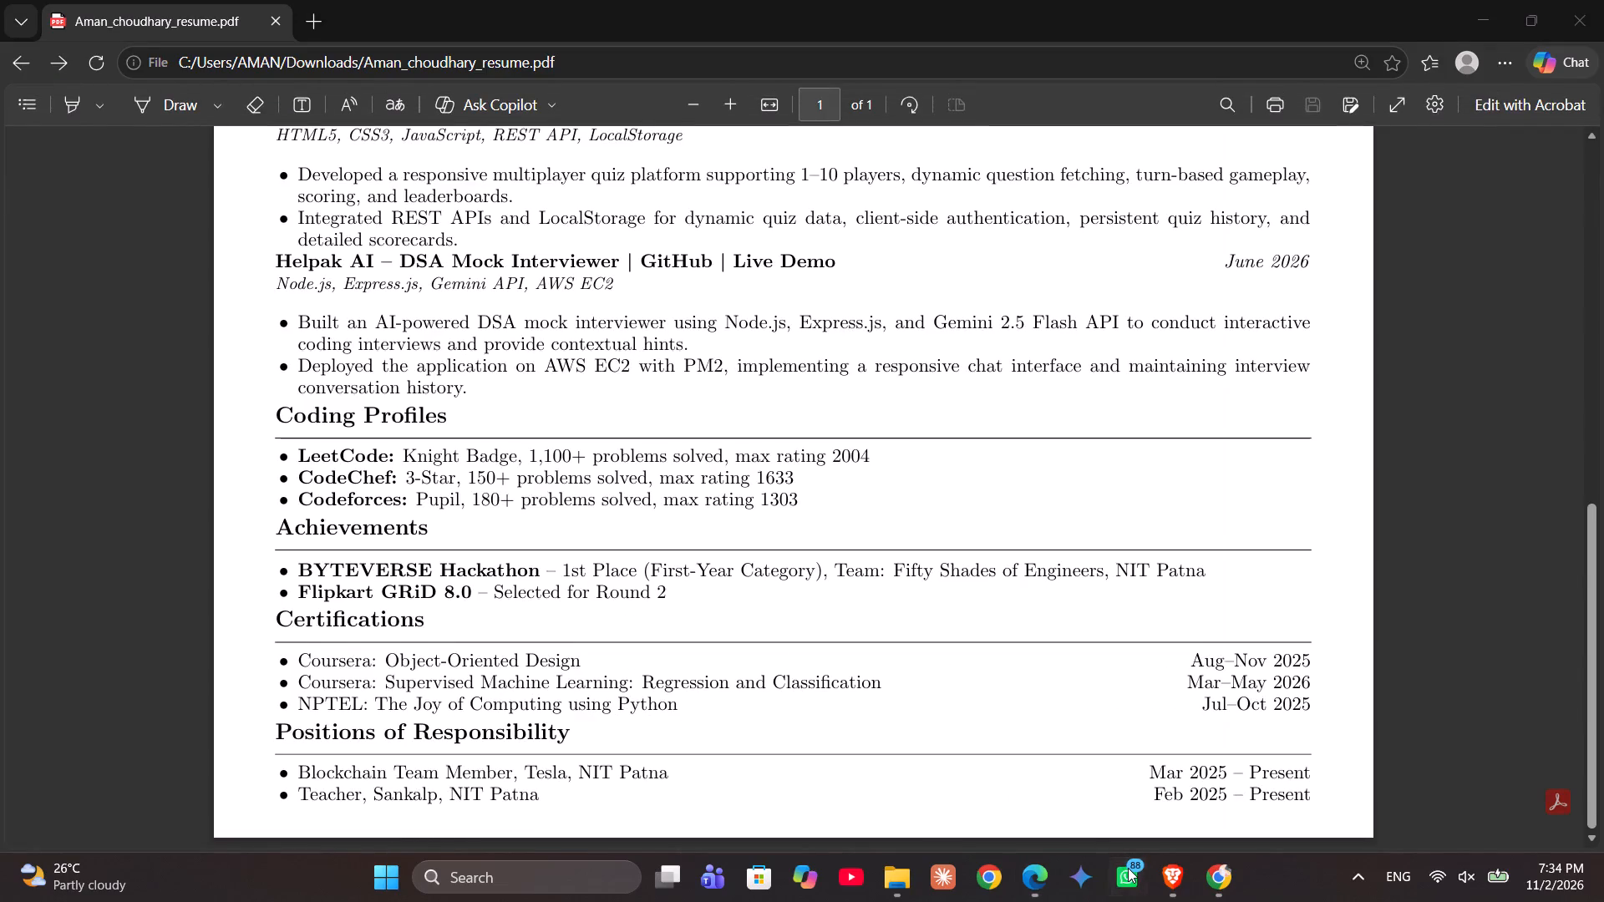
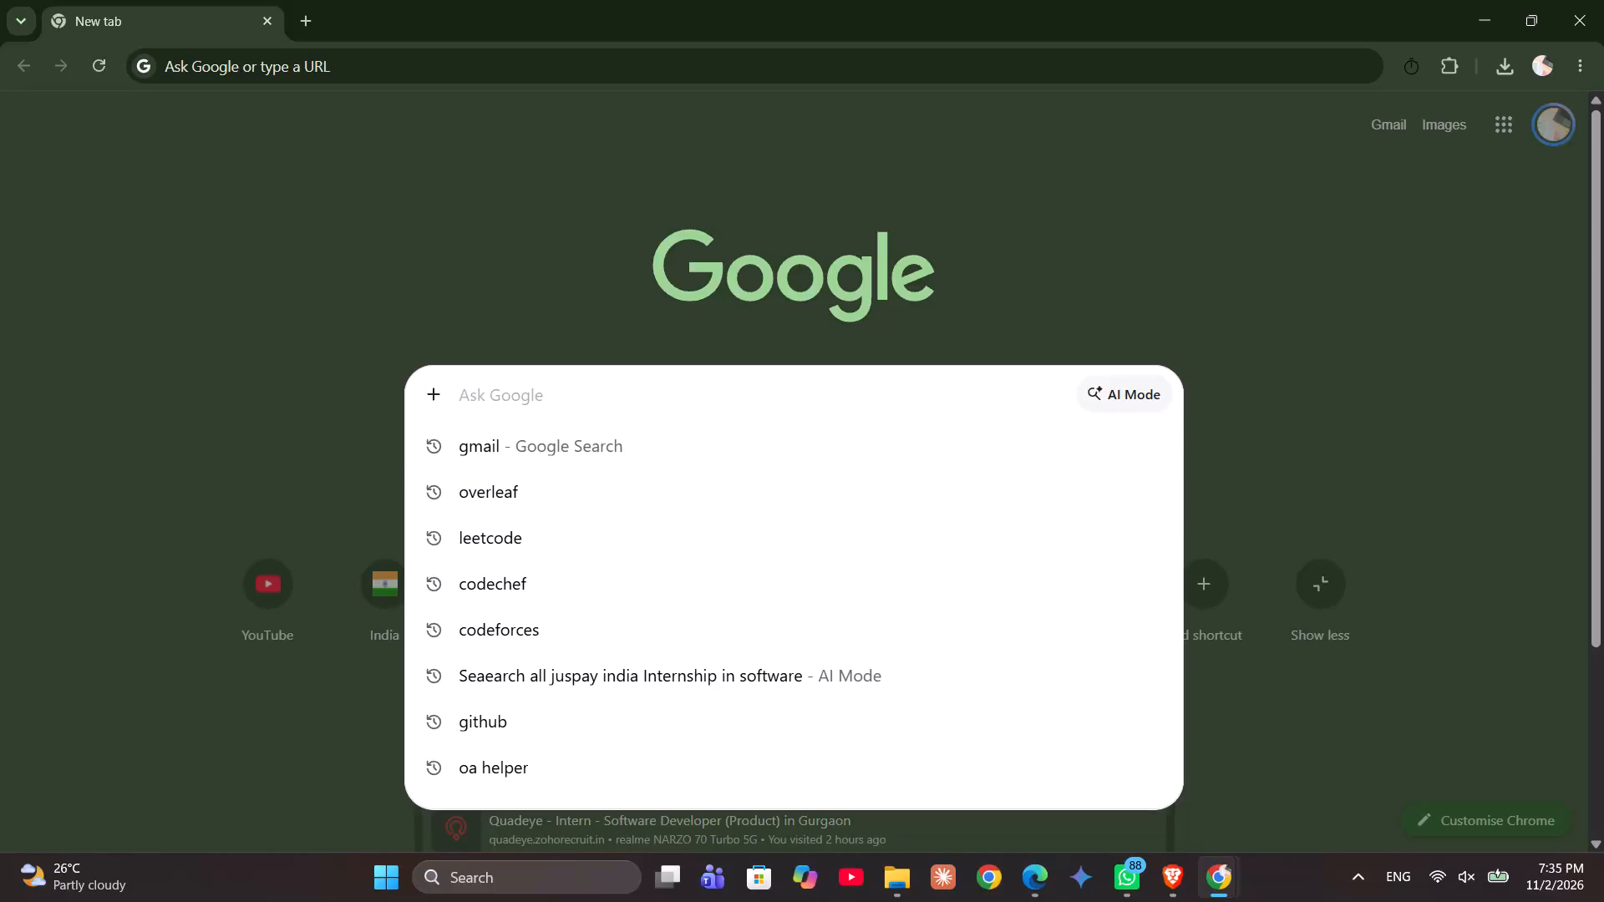
# Search Google for gmail from the new tab page.
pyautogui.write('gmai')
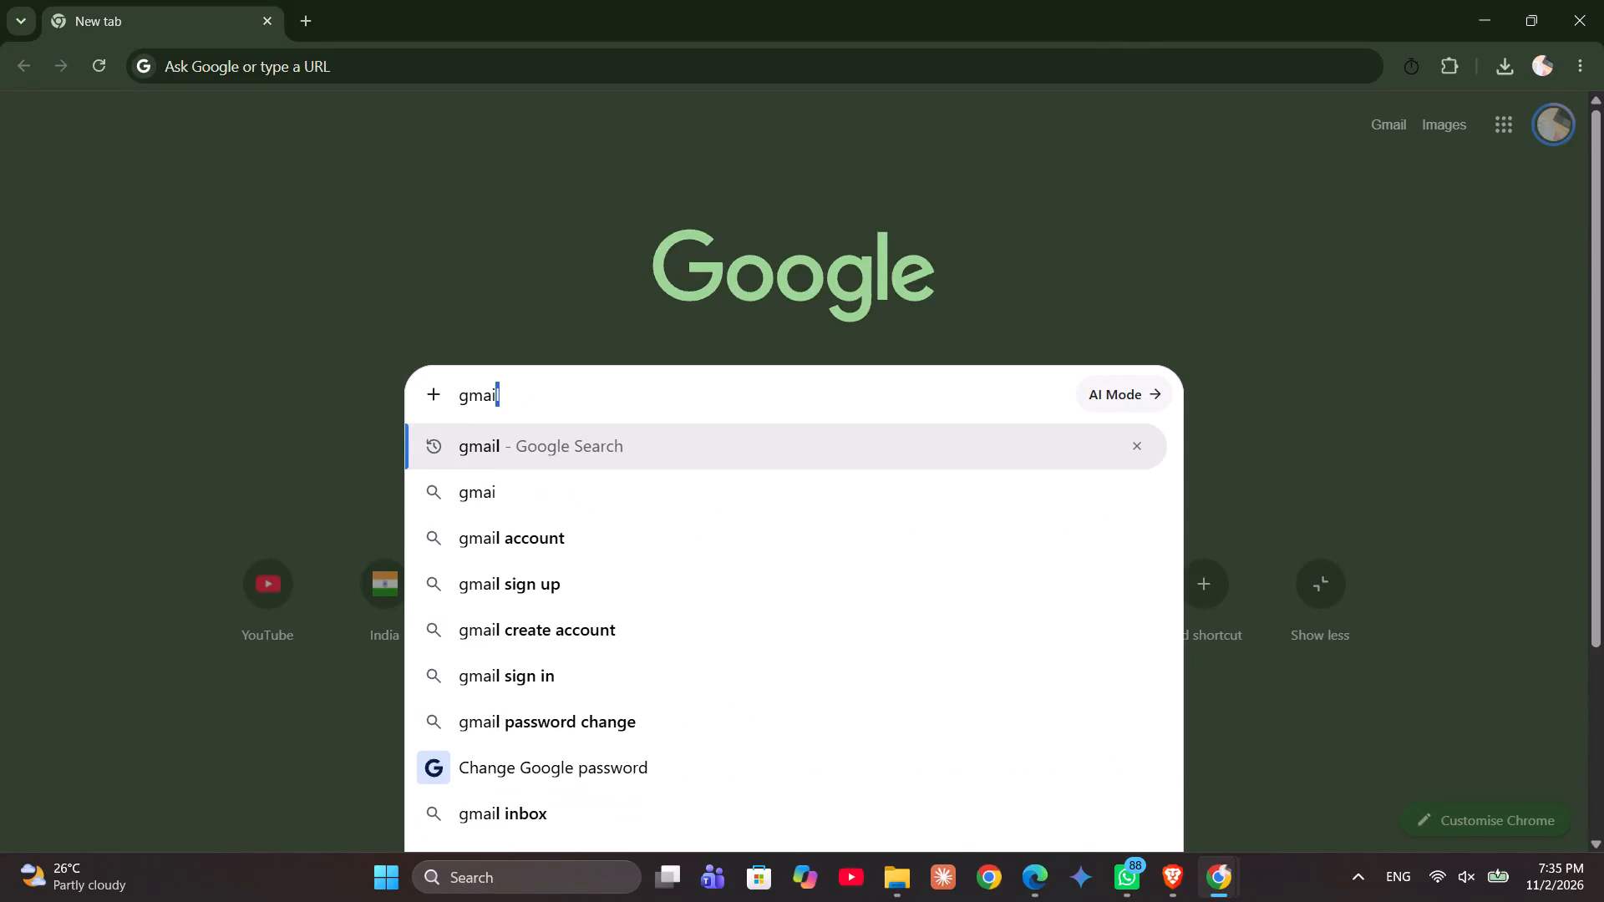